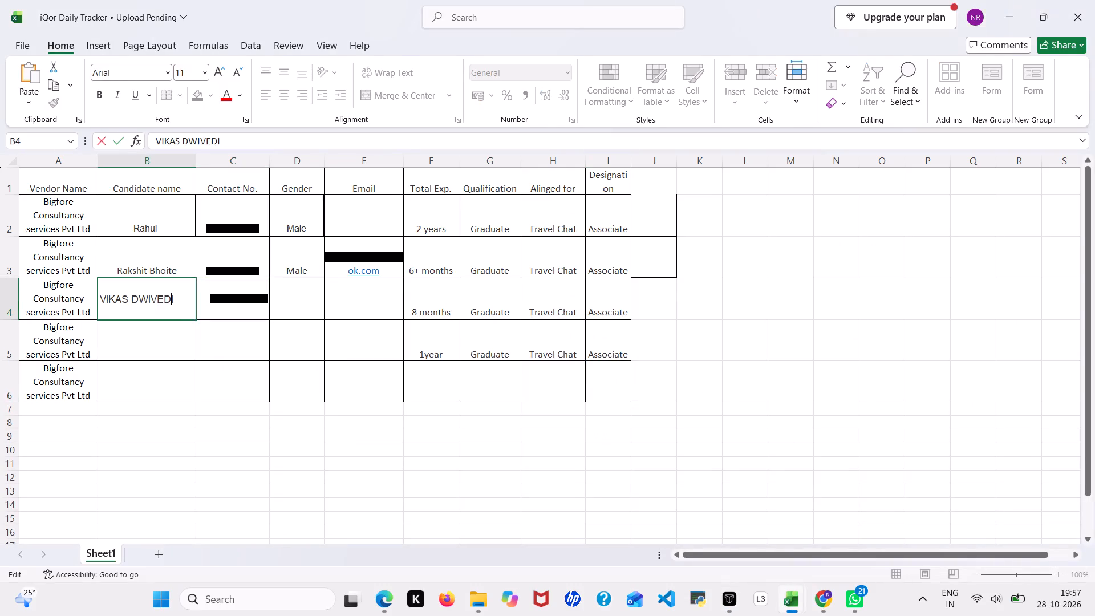
Rewrite the all-caps candidate name in B4 in title case, capitalising only the initials of the first name and surname.
{"action": "left_click_drag", "start_coordinate": [174, 298], "coordinate": [111, 299]}
{"action": "key", "text": "Delete"}
{"action": "key", "text": "BackSpace"}
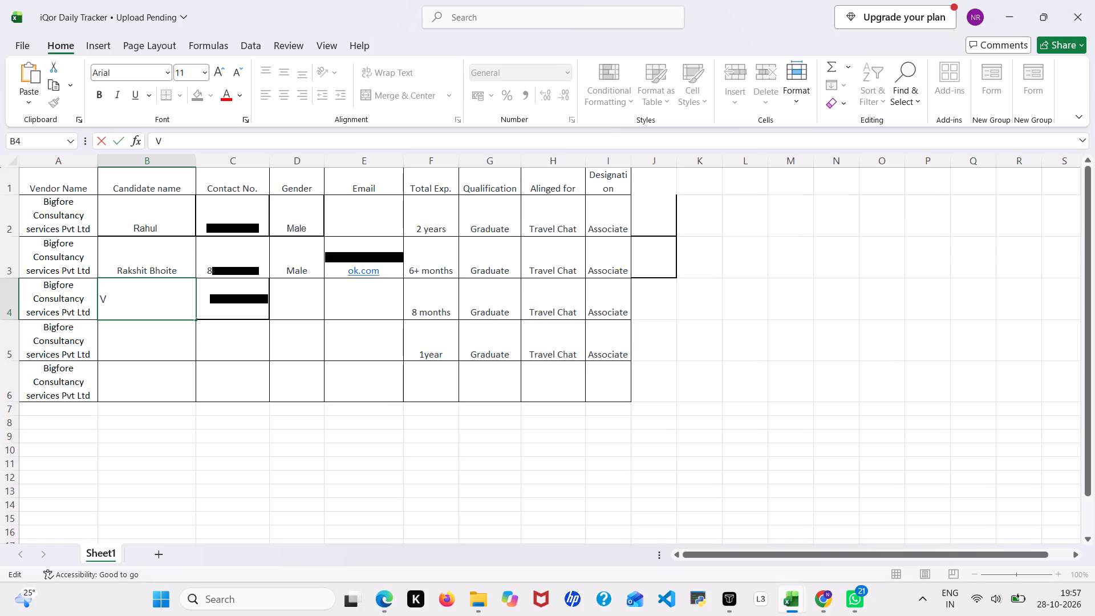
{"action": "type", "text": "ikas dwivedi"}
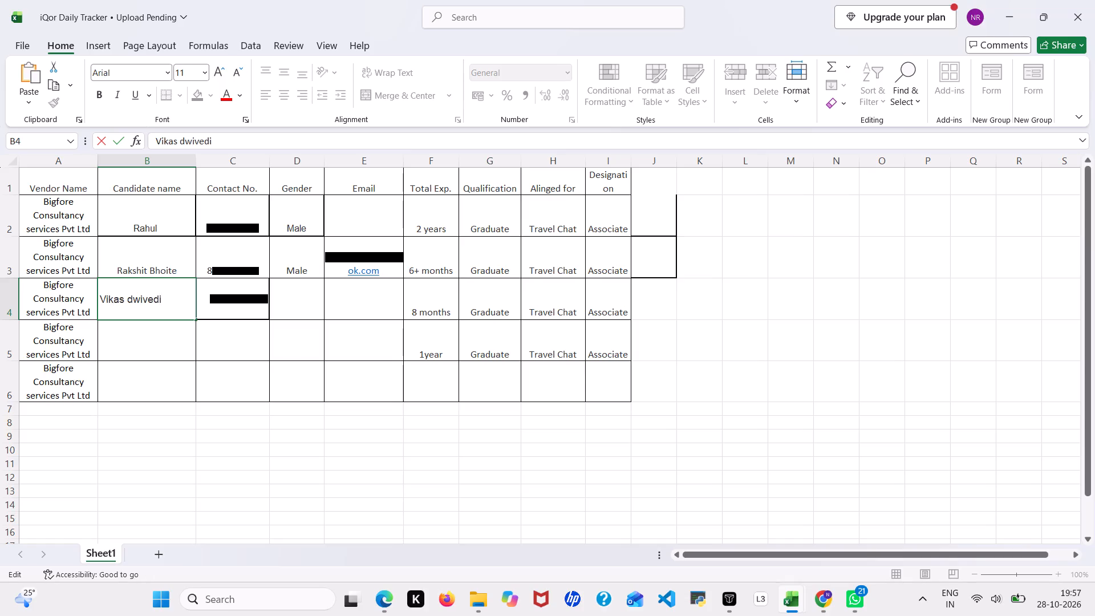
{"action": "left_click", "coordinate": [133, 299]}
{"action": "key", "text": "BackSpace"}
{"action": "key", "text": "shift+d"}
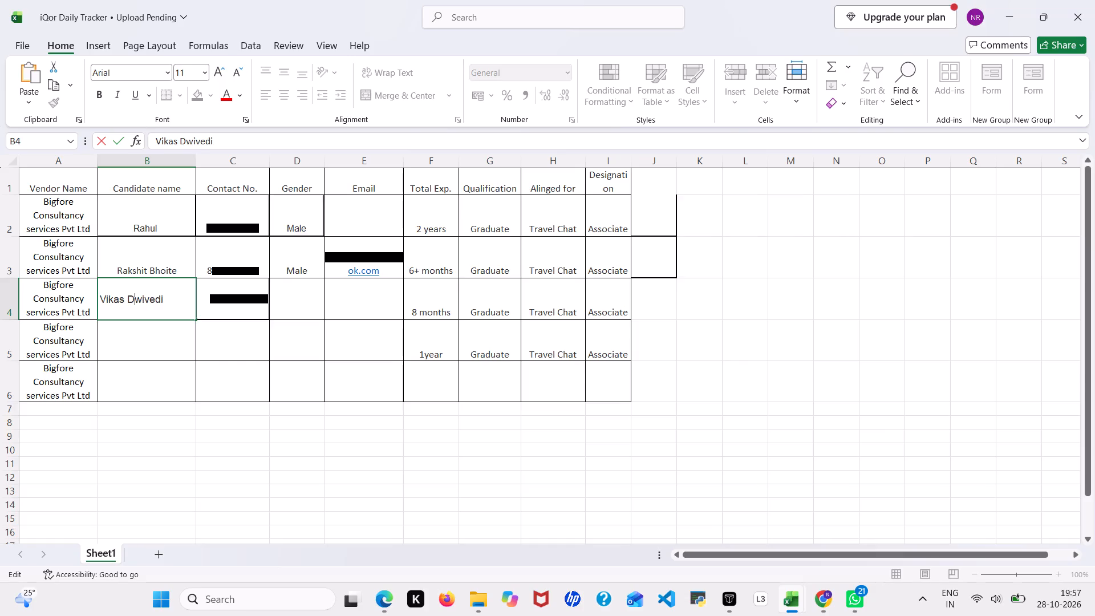
{"action": "left_click", "coordinate": [169, 302]}
{"action": "left_click", "coordinate": [281, 357]}
Bottom-align the candidate name and contact number cells in row 4, B4 and C4.
{"action": "left_click_drag", "start_coordinate": [219, 295], "coordinate": [147, 303]}
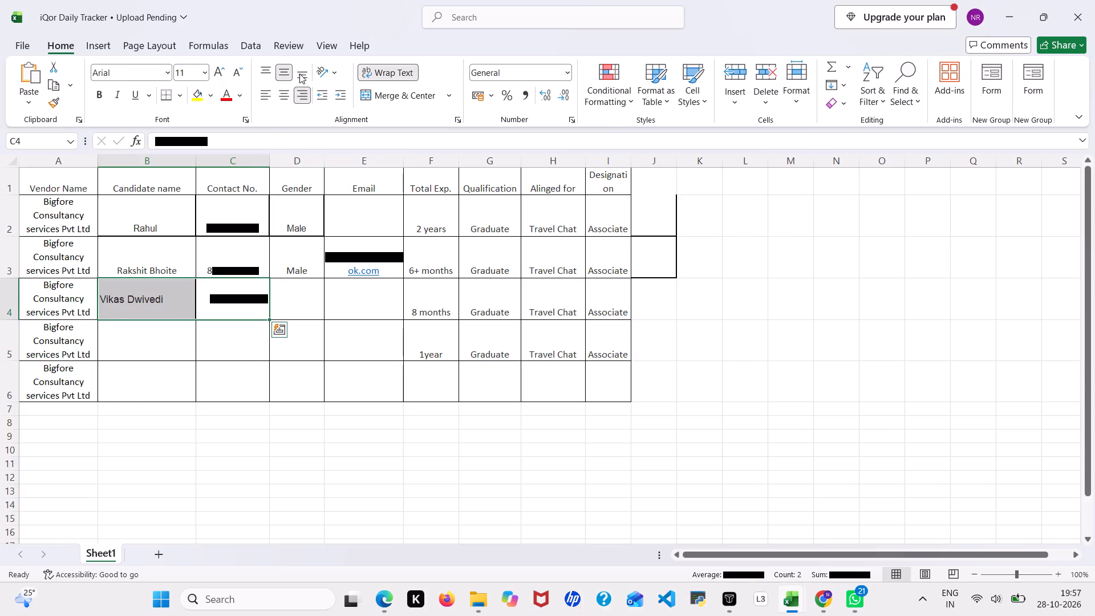
{"action": "left_click", "coordinate": [299, 74]}
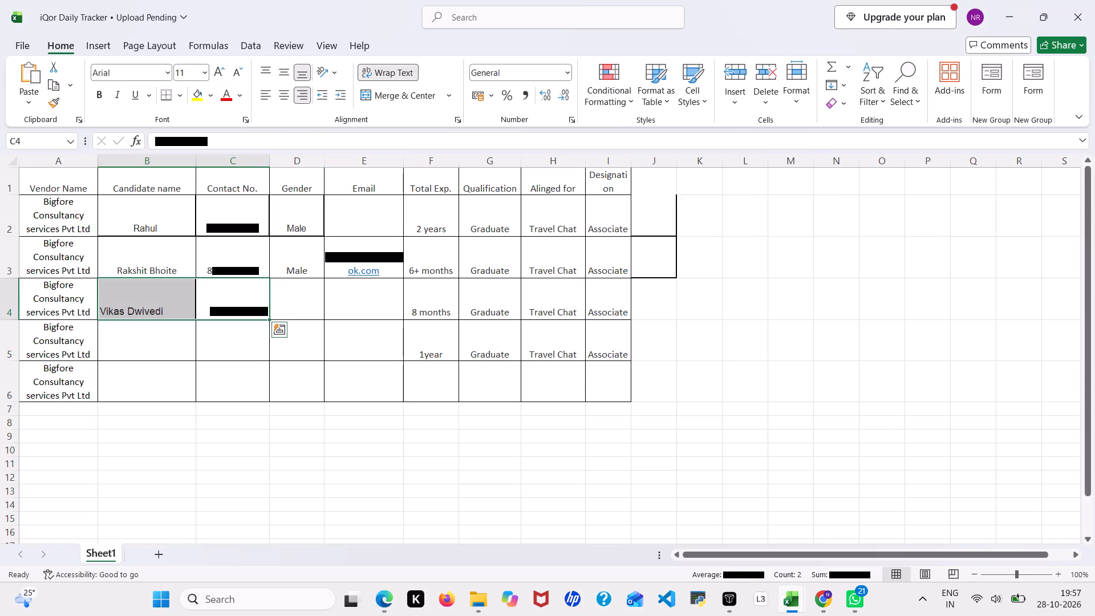
Enter Male as the gender in D4 for the row 4 candidate.
{"action": "left_click", "coordinate": [307, 308]}
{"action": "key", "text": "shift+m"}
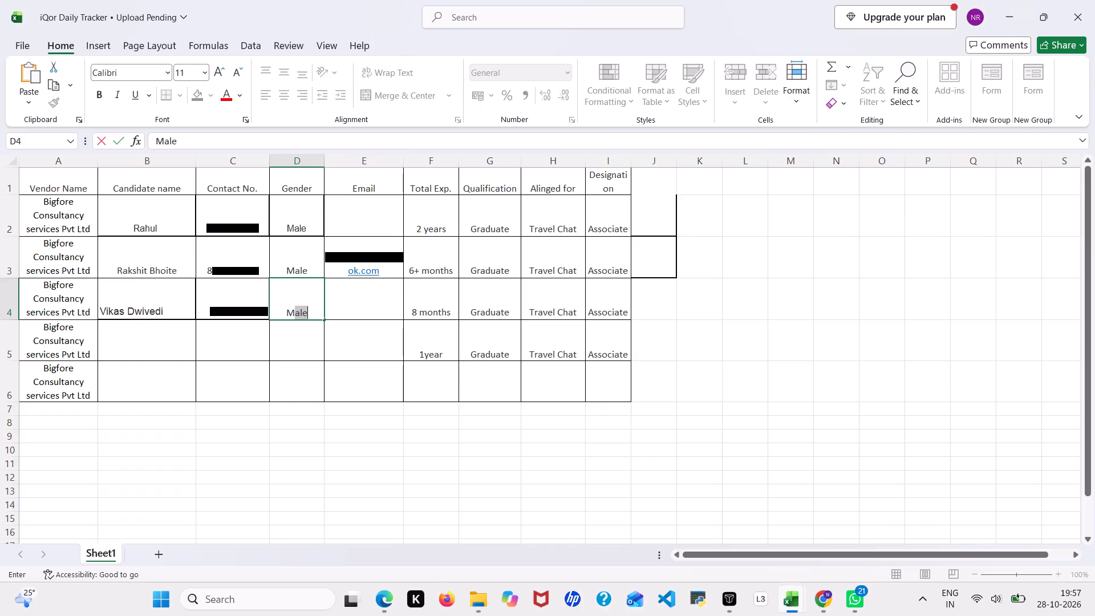
{"action": "key", "text": "Right"}
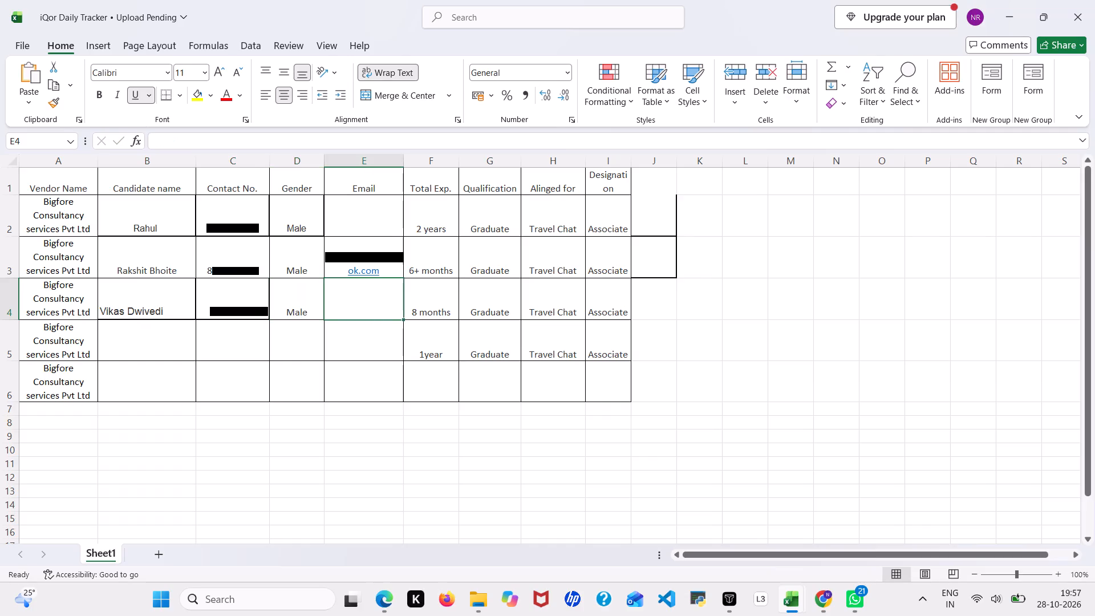
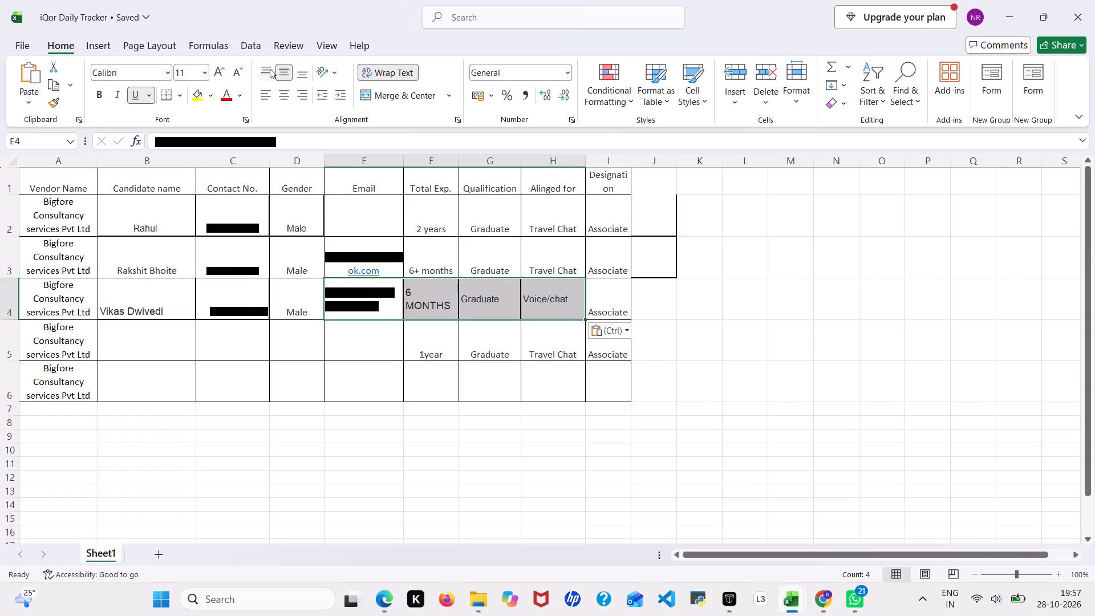
Bottom-align the email, total experience, qualification and alignment cells in row 4, E4 to H4.
{"action": "left_click", "coordinate": [301, 68]}
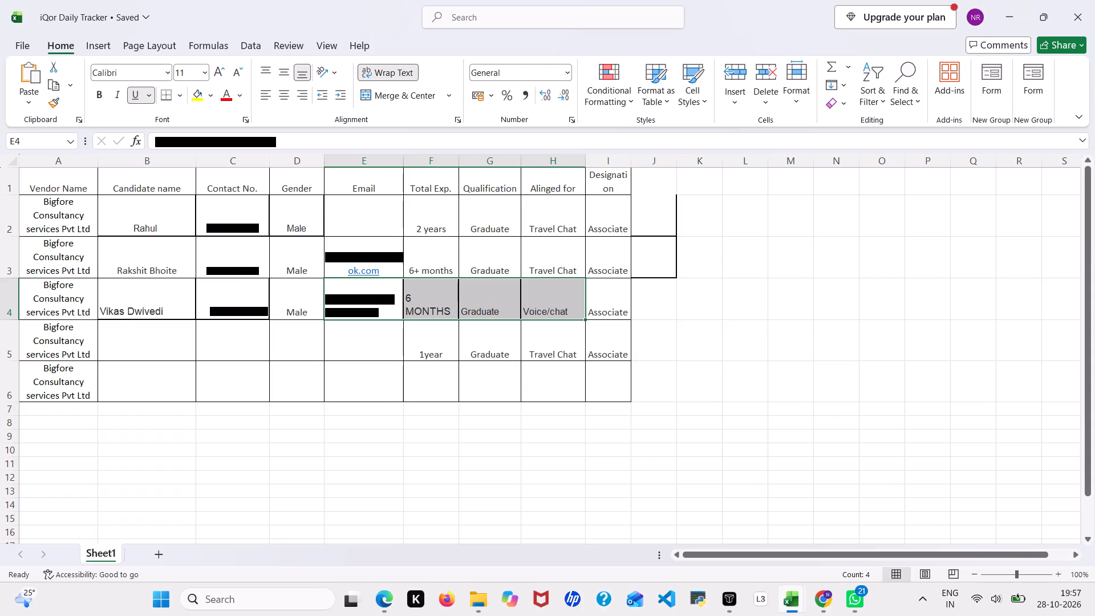
Rewrite the total experience in F4 in lowercase as 6 months.
{"action": "double_click", "coordinate": [447, 306]}
{"action": "left_click_drag", "start_coordinate": [451, 312], "coordinate": [407, 312]}
{"action": "key", "text": "Delete"}
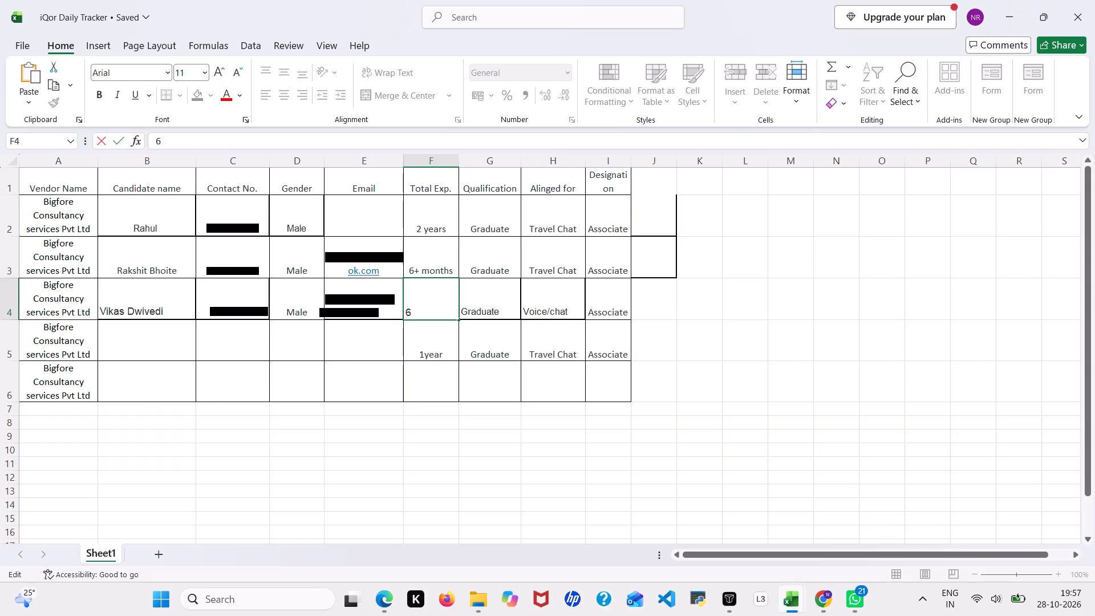
{"action": "type", "text": "months"}
{"action": "left_click", "coordinate": [561, 305]}
{"action": "left_click", "coordinate": [697, 360]}
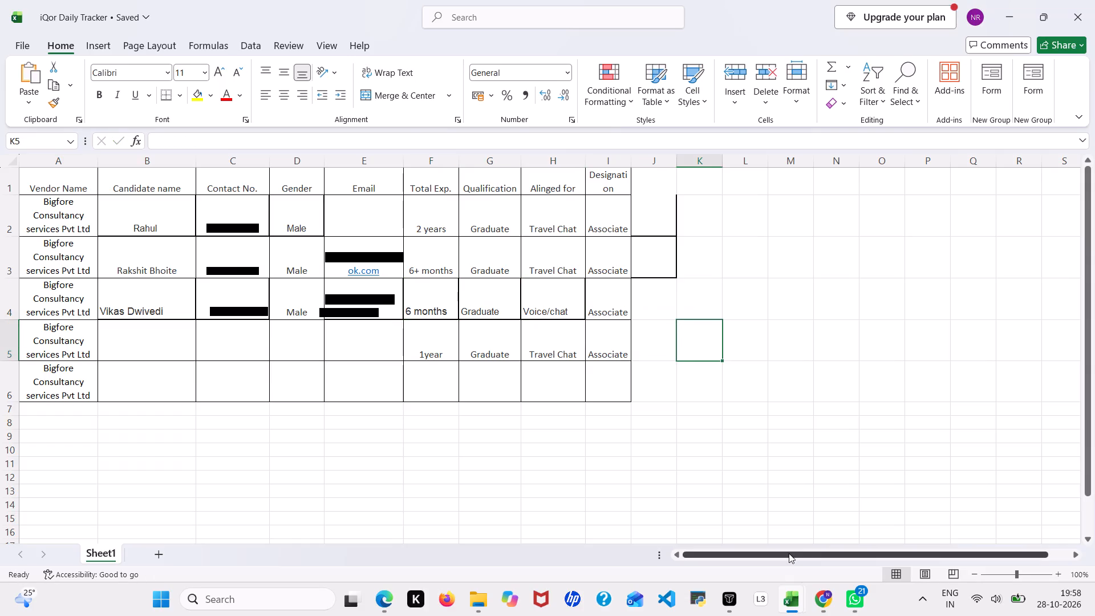
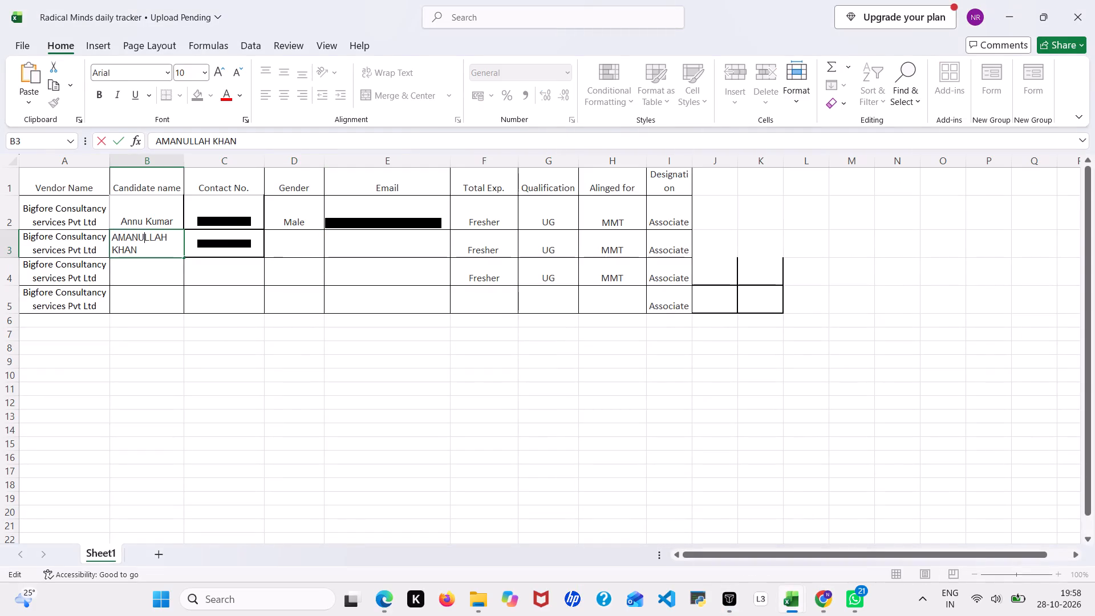
Rewrite the candidate name in B3 in capitalised lowercase instead of all capitals, starting with the first name.
{"action": "left_click", "coordinate": [117, 237]}
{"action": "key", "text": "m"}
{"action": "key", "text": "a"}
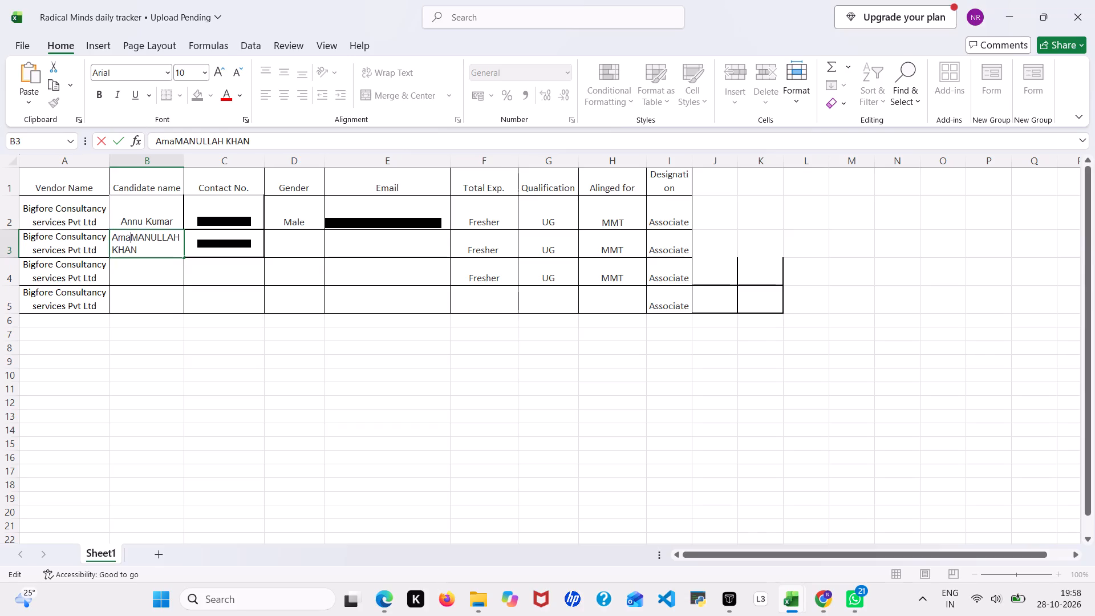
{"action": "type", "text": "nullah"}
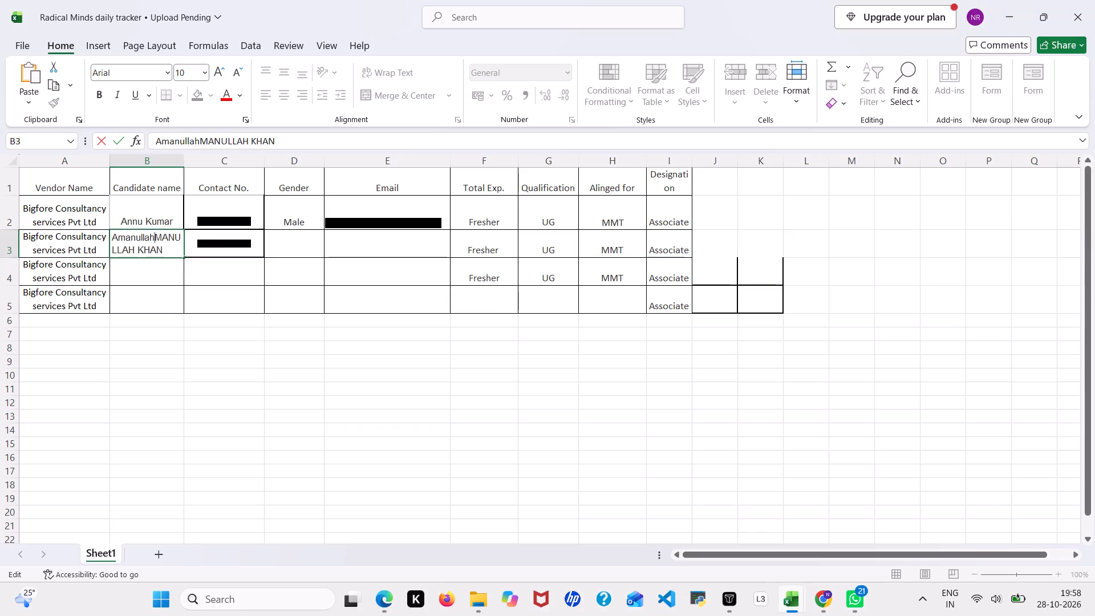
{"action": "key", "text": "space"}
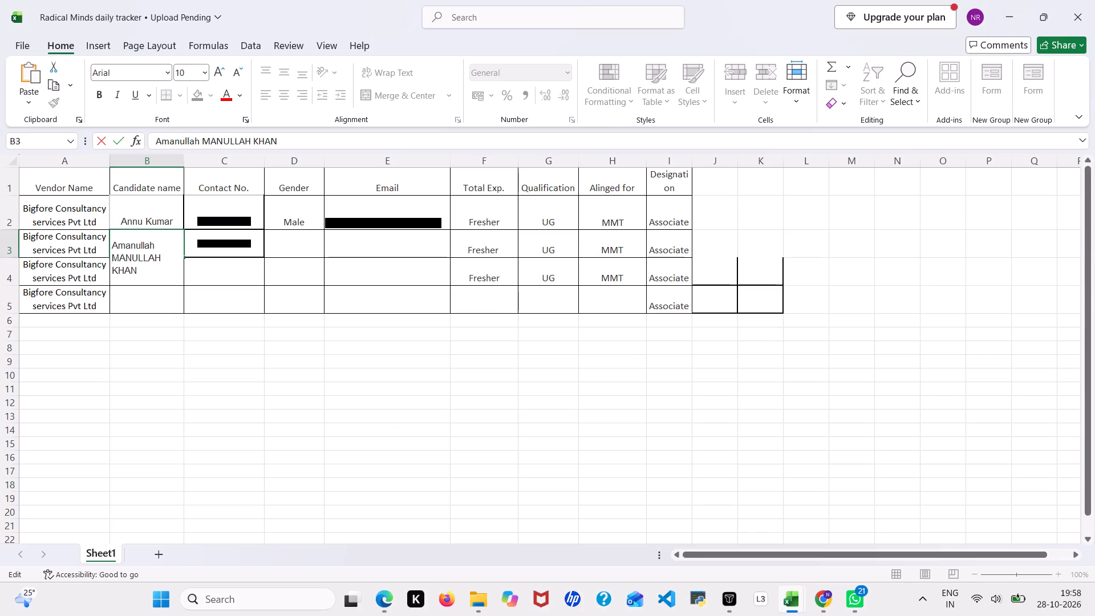
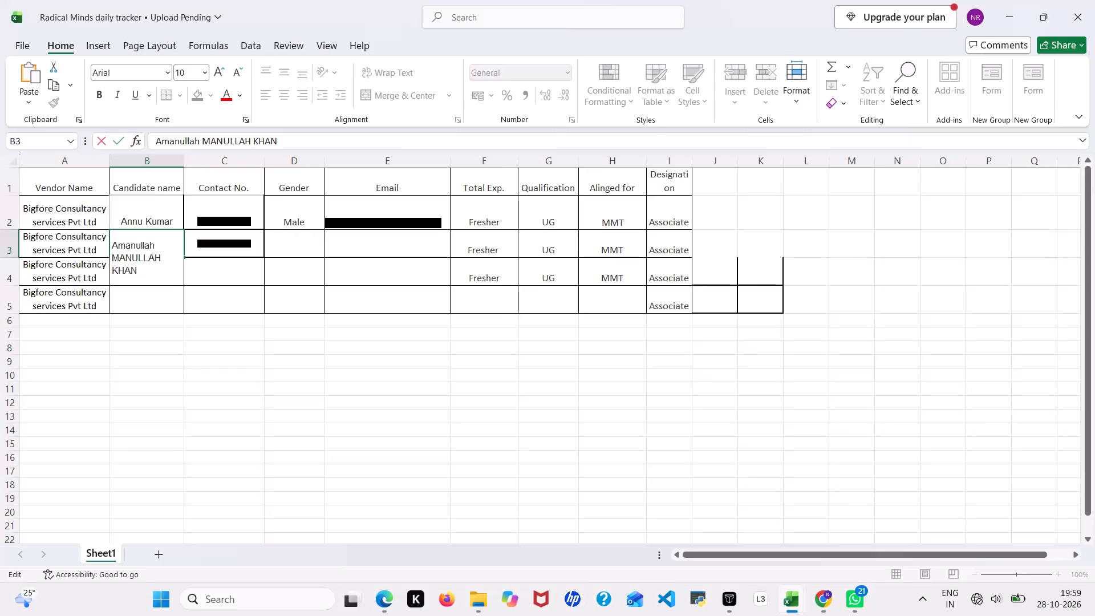
Finish the candidate name in B3 with the capitalised surname and remove the leftover all-capitals text.
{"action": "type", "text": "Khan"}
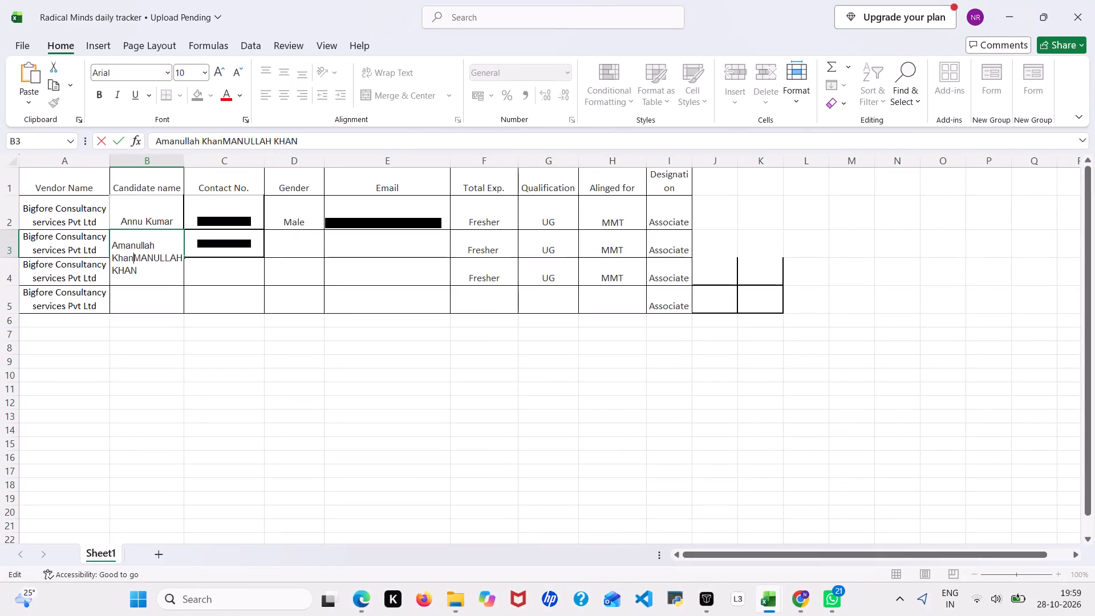
{"action": "left_click_drag", "start_coordinate": [136, 259], "coordinate": [152, 275]}
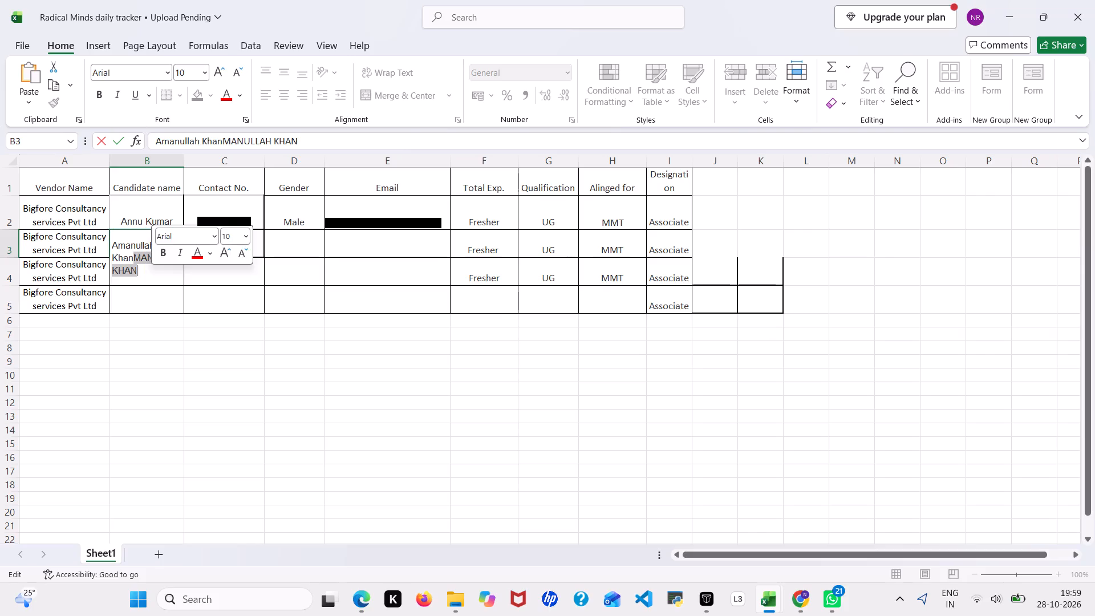
{"action": "key", "text": "Delete"}
{"action": "left_click", "coordinate": [275, 242]}
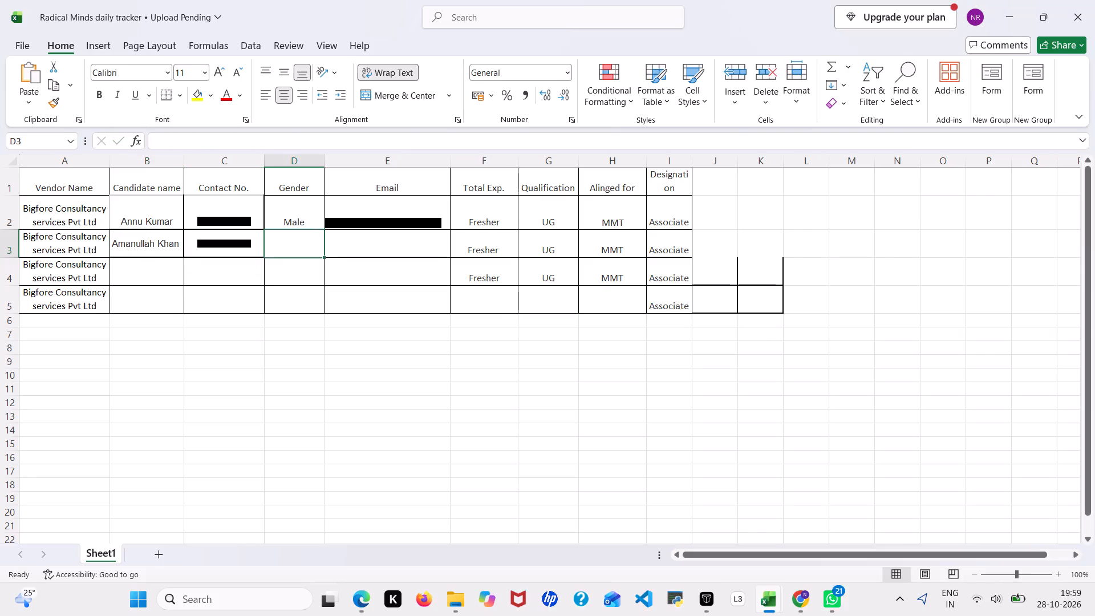
Bottom-align the candidate name and contact number cells in row 3.
{"action": "left_click_drag", "start_coordinate": [254, 244], "coordinate": [177, 248]}
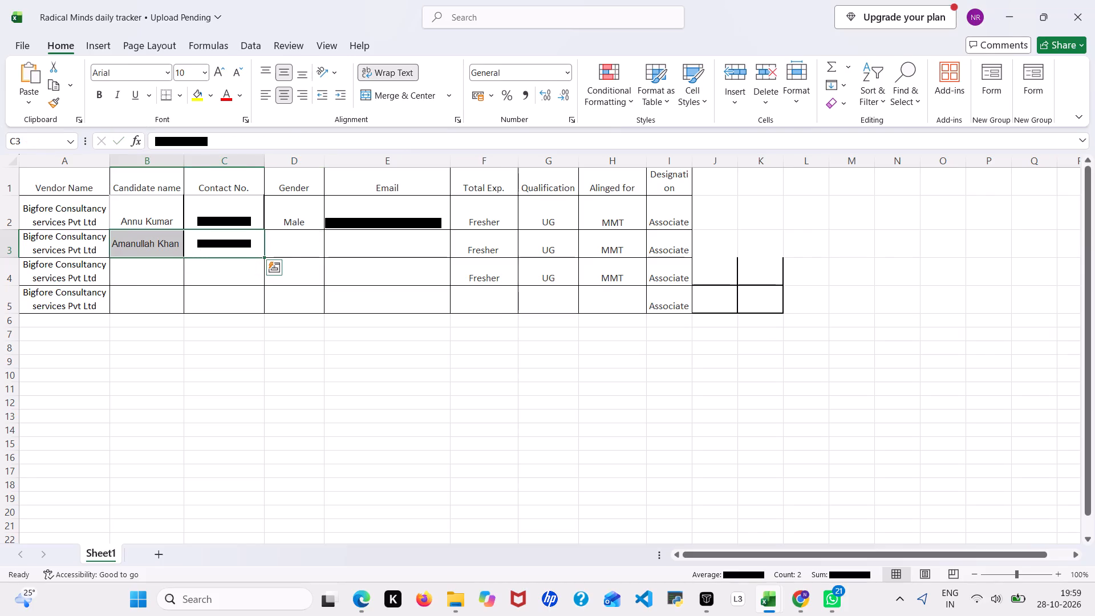
{"action": "left_click", "coordinate": [303, 75]}
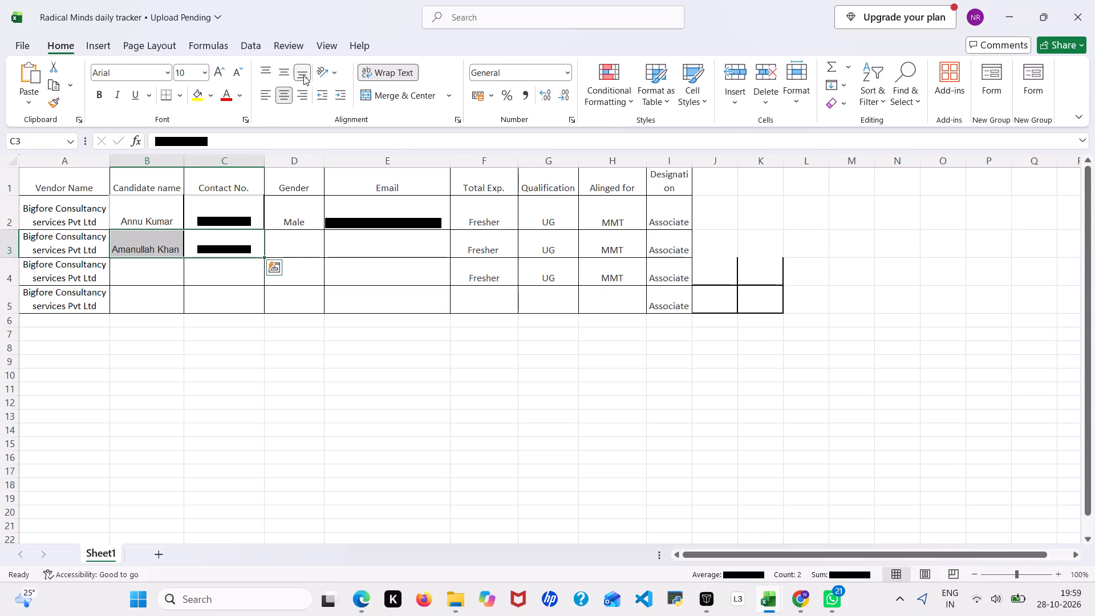
Enter Male as the gender for the candidate in row 3.
{"action": "left_click", "coordinate": [285, 246]}
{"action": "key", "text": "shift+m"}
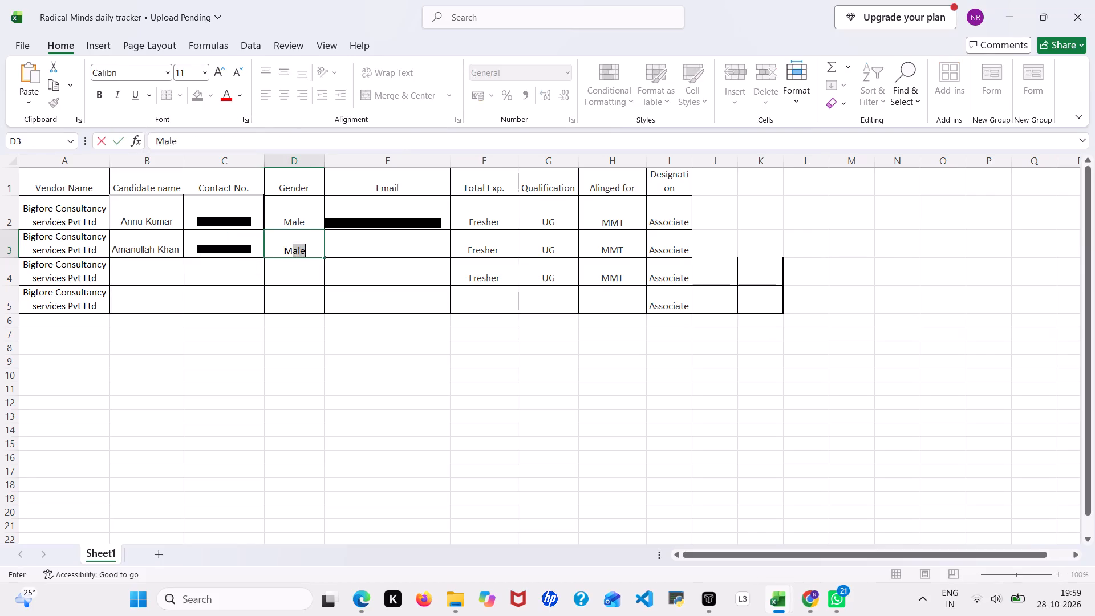
{"action": "key", "text": "Right"}
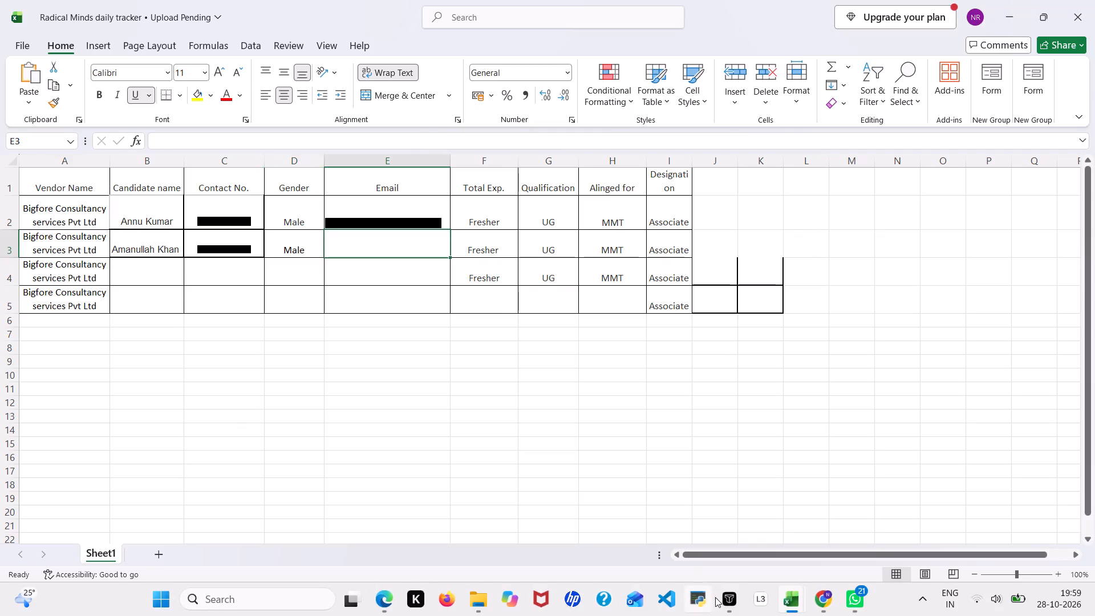
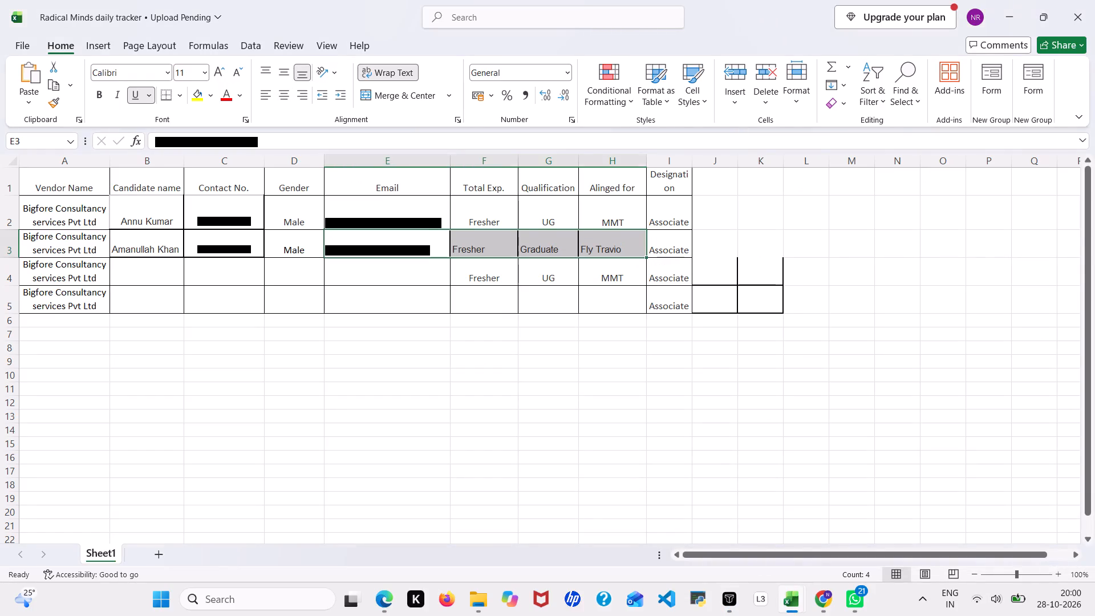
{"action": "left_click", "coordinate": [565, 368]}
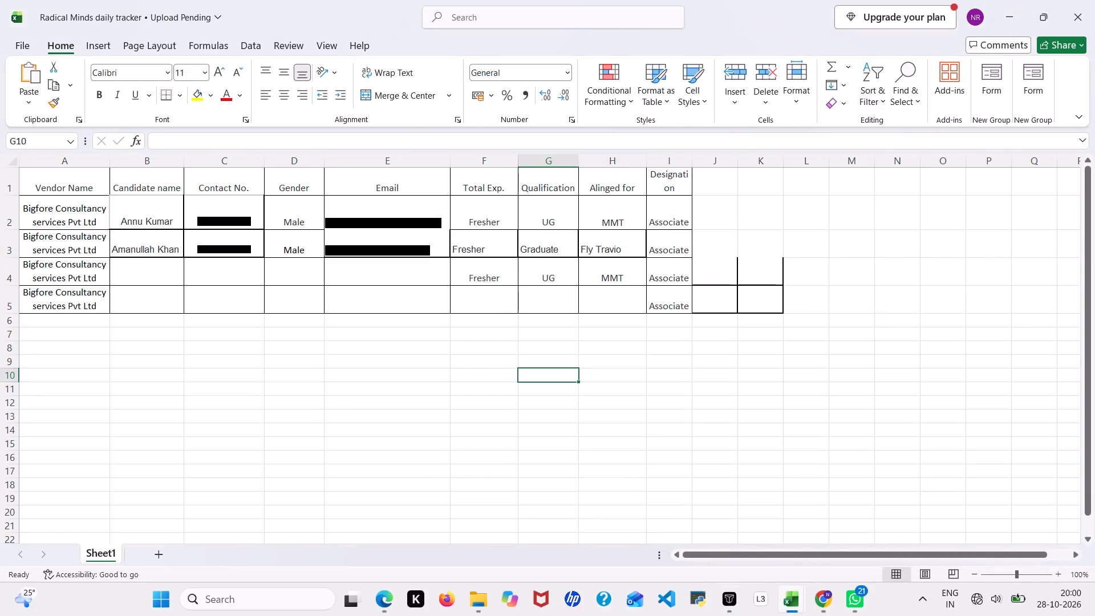
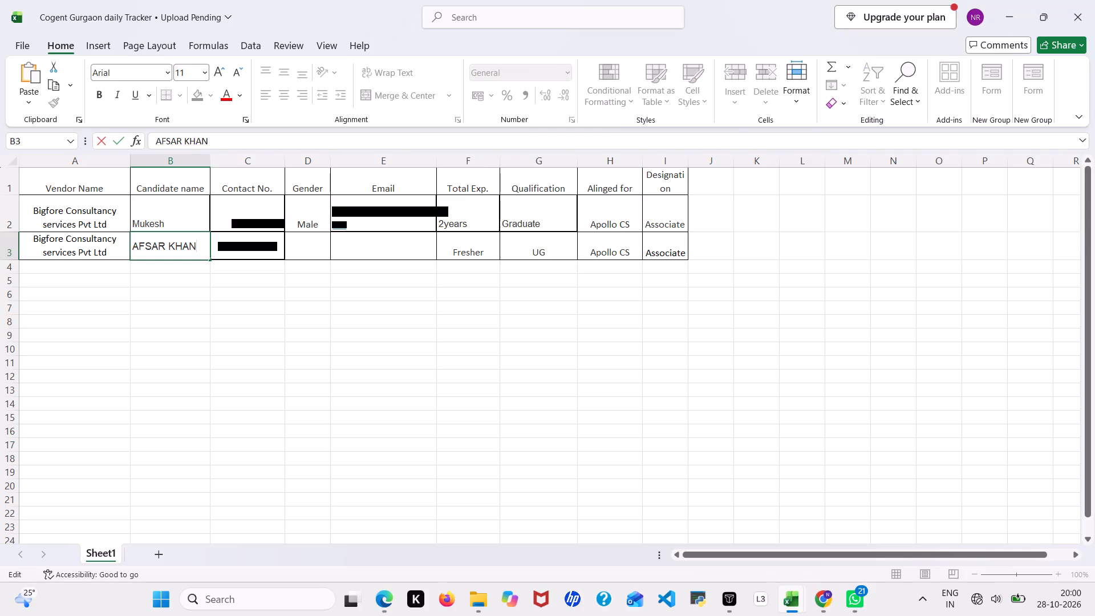
Rewrite the all-caps candidate name in row 3 so only the first letter of each word is capitalised.
{"action": "left_click", "coordinate": [137, 244]}
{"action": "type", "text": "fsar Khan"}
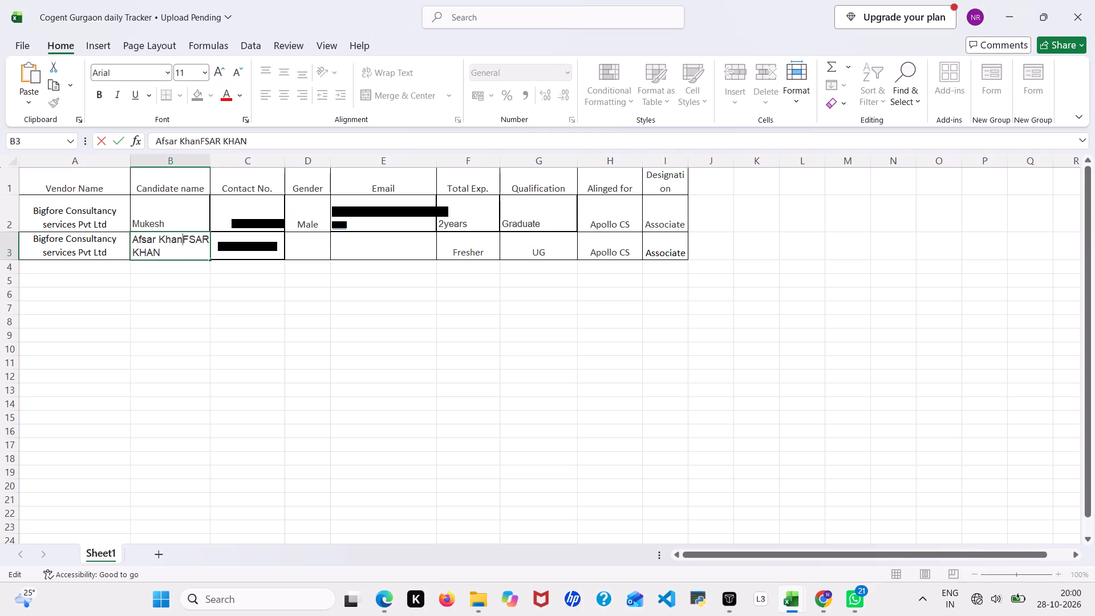
{"action": "left_click_drag", "start_coordinate": [181, 239], "coordinate": [197, 253]}
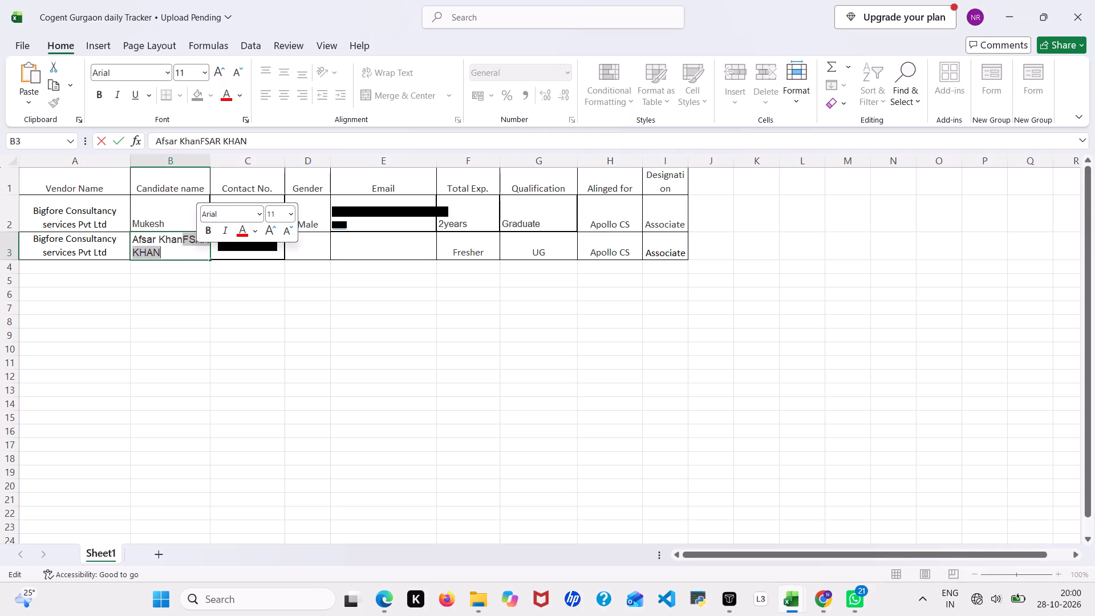
{"action": "key", "text": "Delete"}
Bottom-align the candidate name and contact number cells in row 3.
{"action": "left_click_drag", "start_coordinate": [277, 241], "coordinate": [177, 237]}
{"action": "left_click", "coordinate": [303, 72]}
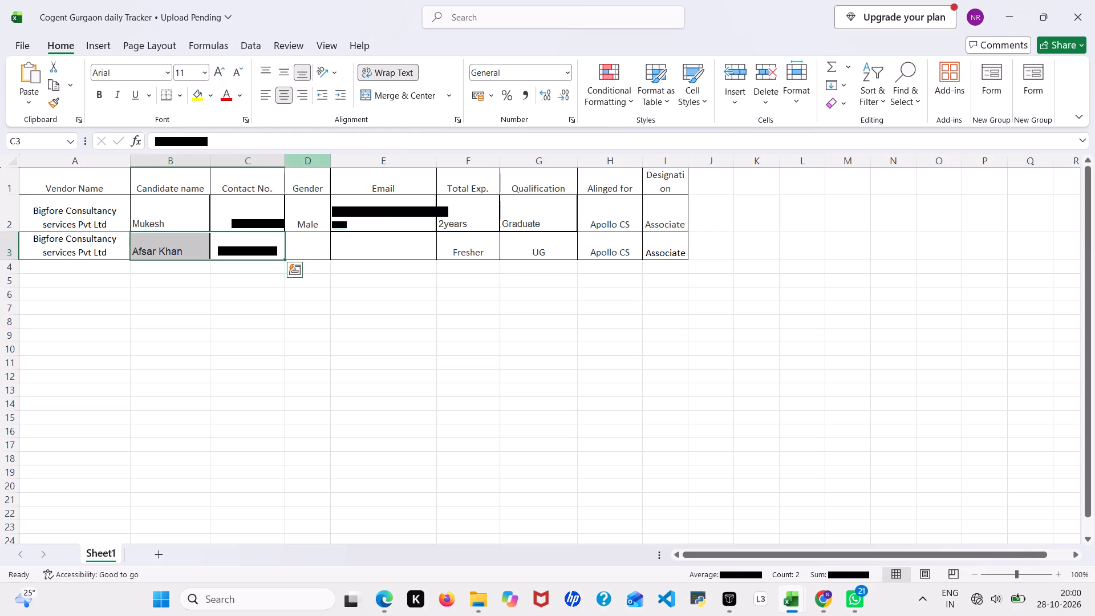
Enter Male as the gender for the candidate in row 3.
{"action": "left_click", "coordinate": [315, 244]}
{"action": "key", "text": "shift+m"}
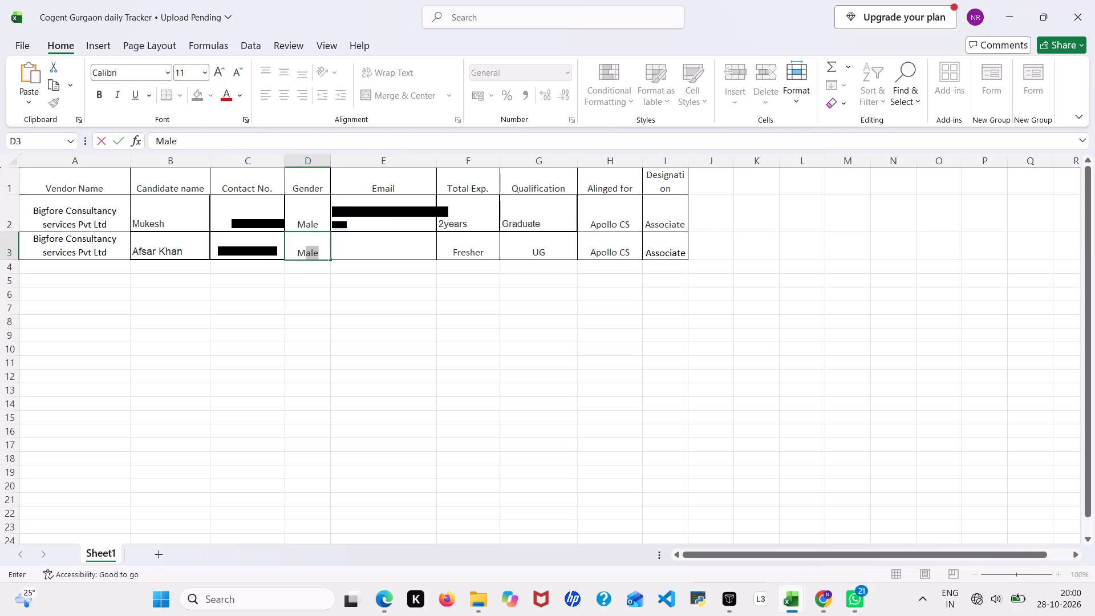
{"action": "key", "text": "Right"}
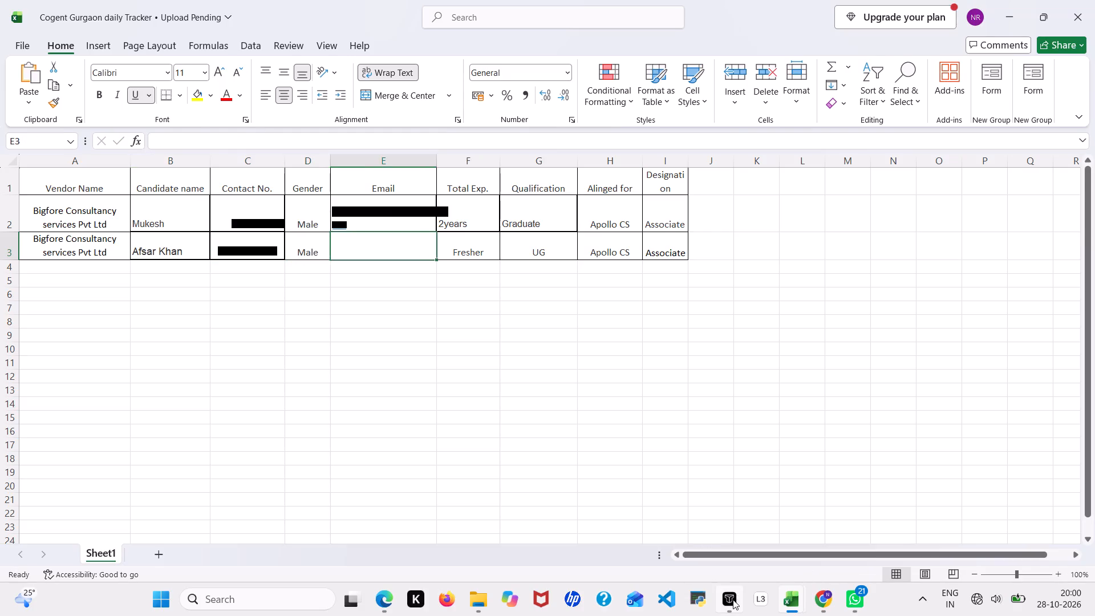
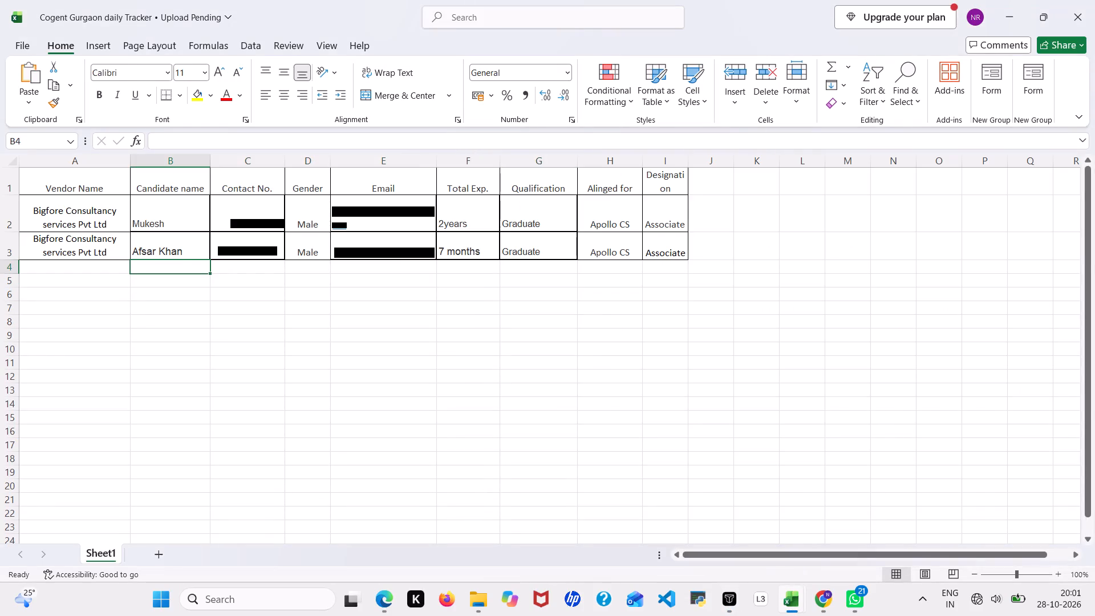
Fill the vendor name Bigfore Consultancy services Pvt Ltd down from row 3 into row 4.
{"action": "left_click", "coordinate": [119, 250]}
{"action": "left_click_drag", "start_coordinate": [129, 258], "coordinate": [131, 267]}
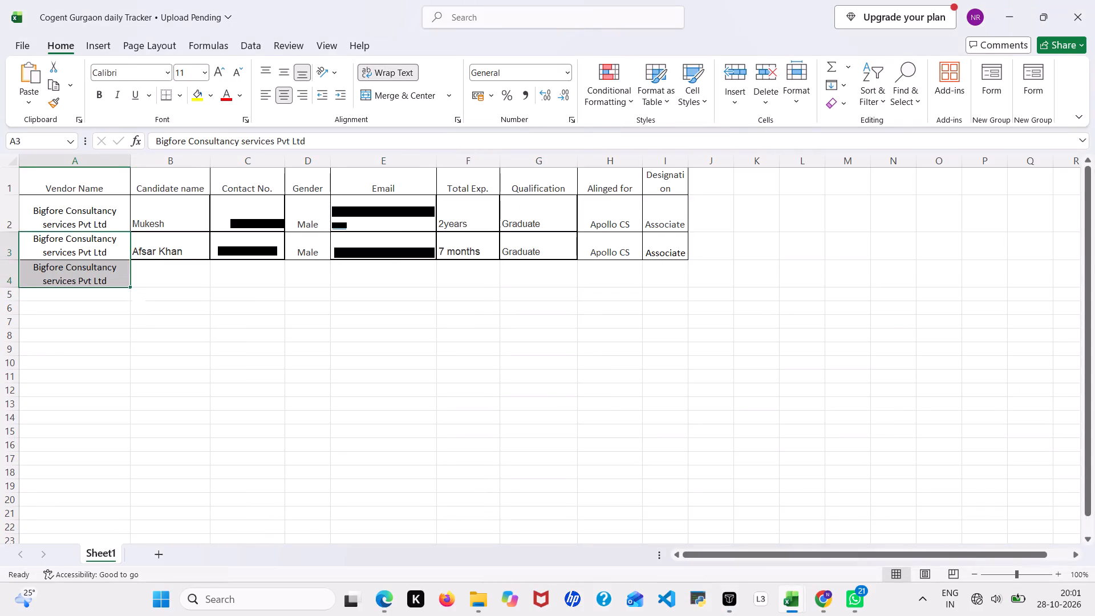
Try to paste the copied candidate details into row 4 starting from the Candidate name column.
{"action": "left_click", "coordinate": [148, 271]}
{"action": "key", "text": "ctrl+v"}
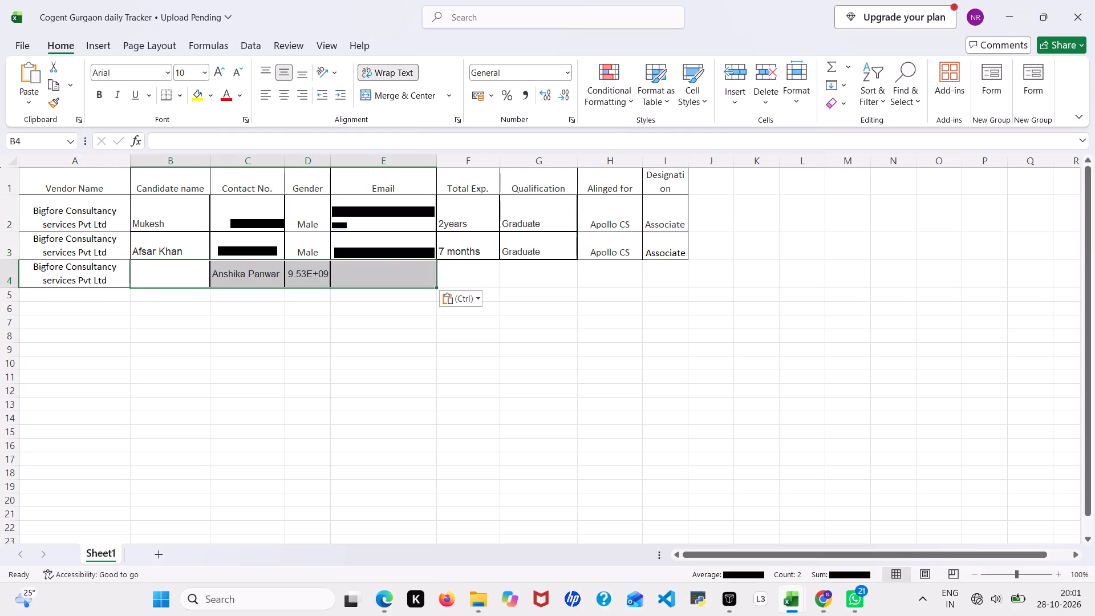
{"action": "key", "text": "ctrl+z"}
Paste the copied candidate details into row 4 starting from the Vendor Name column.
{"action": "left_click", "coordinate": [103, 272]}
{"action": "key", "text": "ctrl+v"}
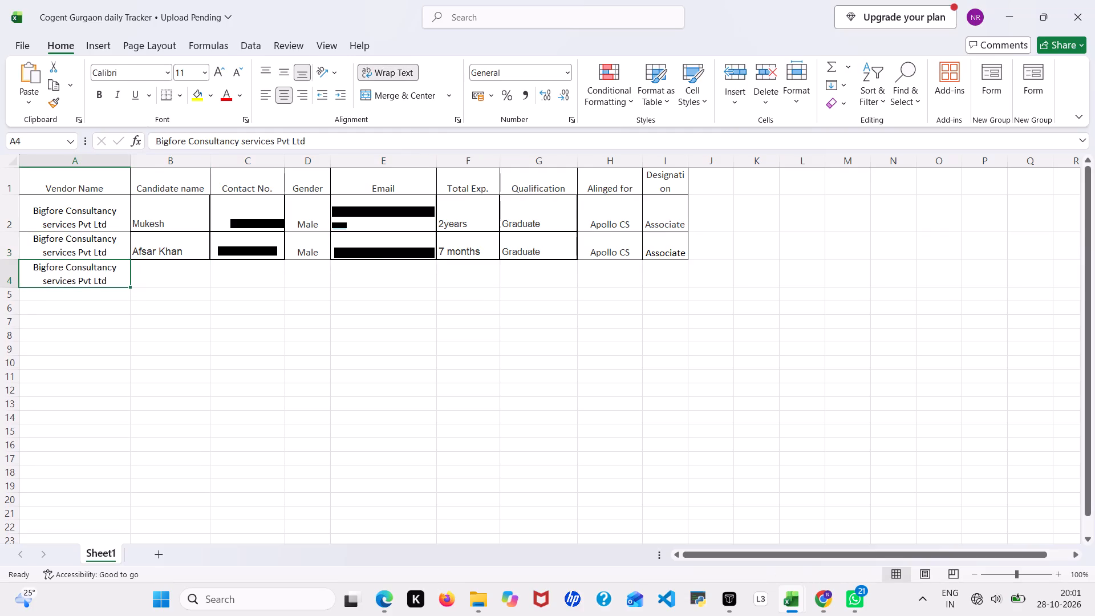
{"action": "left_click", "coordinate": [167, 322]}
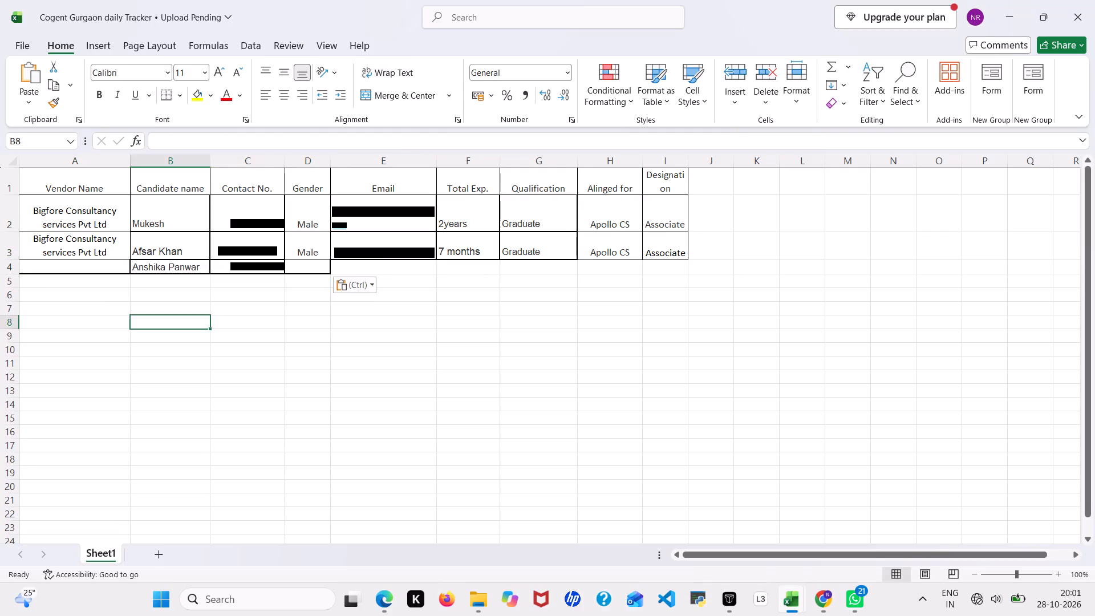
Fill the vendor name Bigfore Consultancy services Pvt Ltd from row 3 down into row 4.
{"action": "left_click", "coordinate": [120, 254]}
{"action": "left_click_drag", "start_coordinate": [129, 260], "coordinate": [129, 269]}
Enter Female as the gender for the candidate in row 4.
{"action": "left_click", "coordinate": [318, 270]}
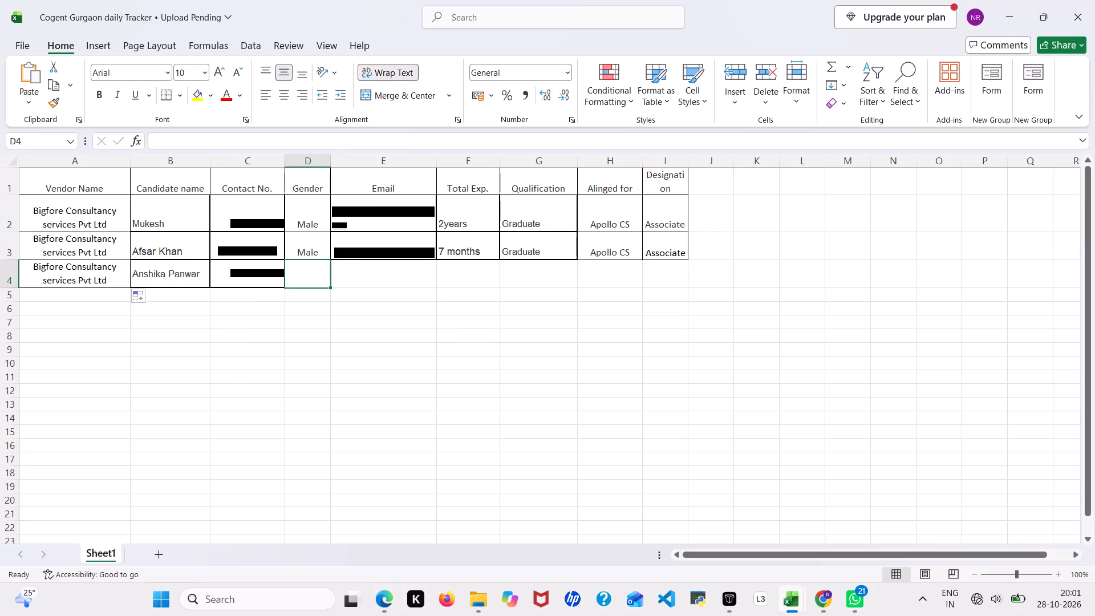
{"action": "key", "text": "shift+f"}
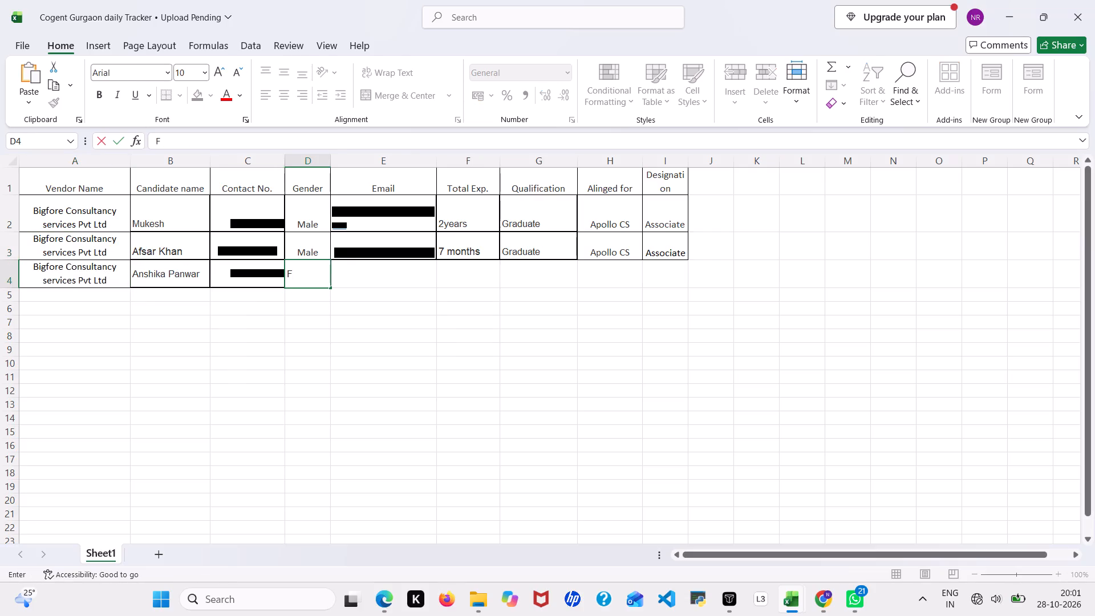
{"action": "type", "text": "emale"}
{"action": "left_click", "coordinate": [356, 337]}
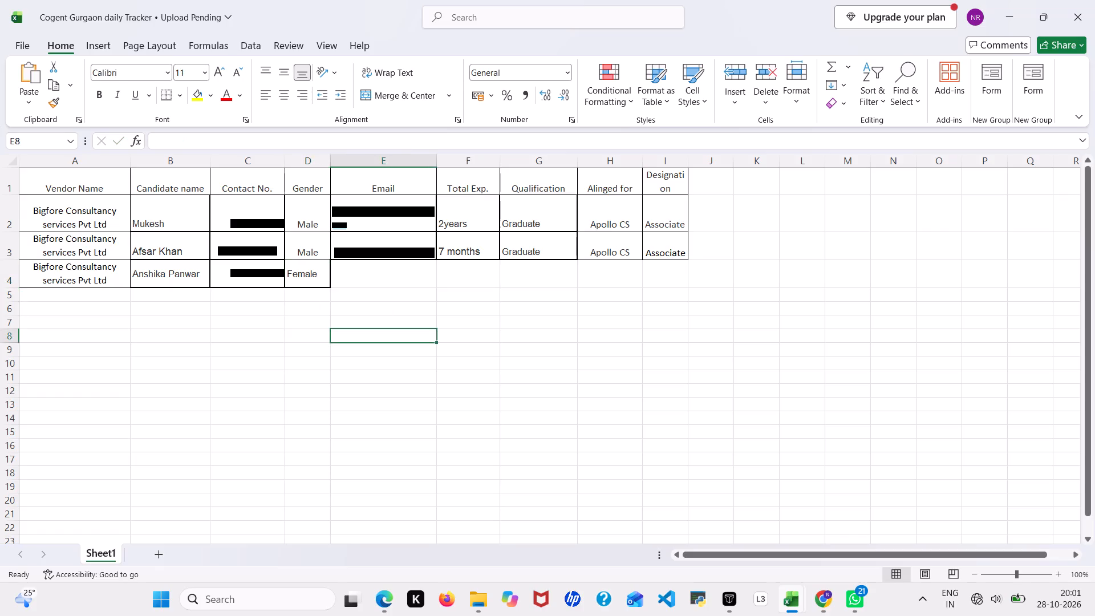
Bottom-align the candidate name, contact number and gender cells in row 4.
{"action": "left_click_drag", "start_coordinate": [323, 268], "coordinate": [192, 276]}
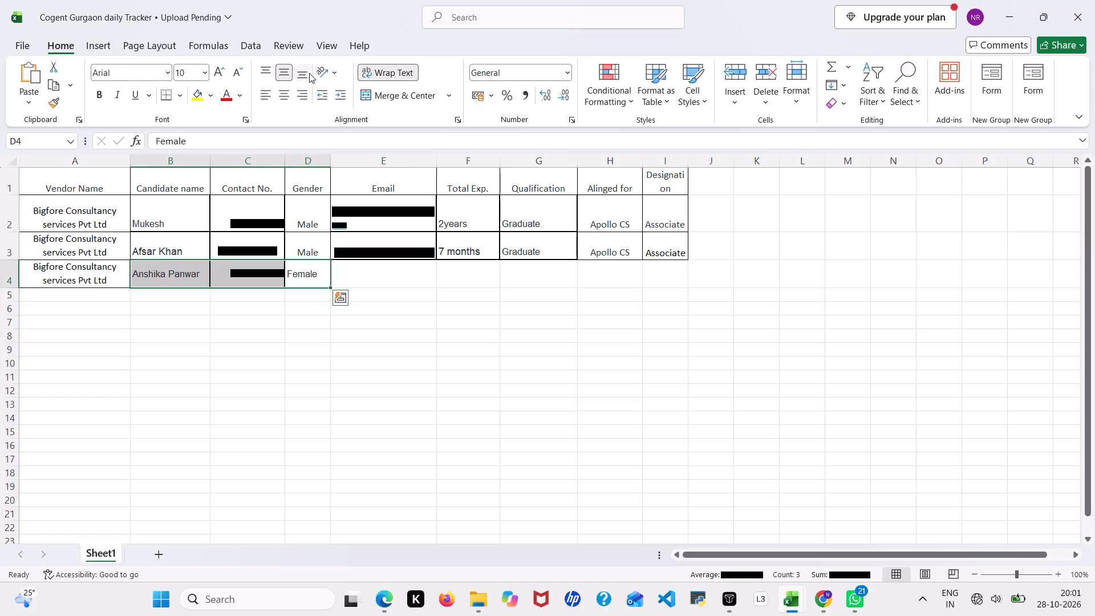
{"action": "left_click", "coordinate": [309, 73]}
{"action": "left_click", "coordinate": [391, 266]}
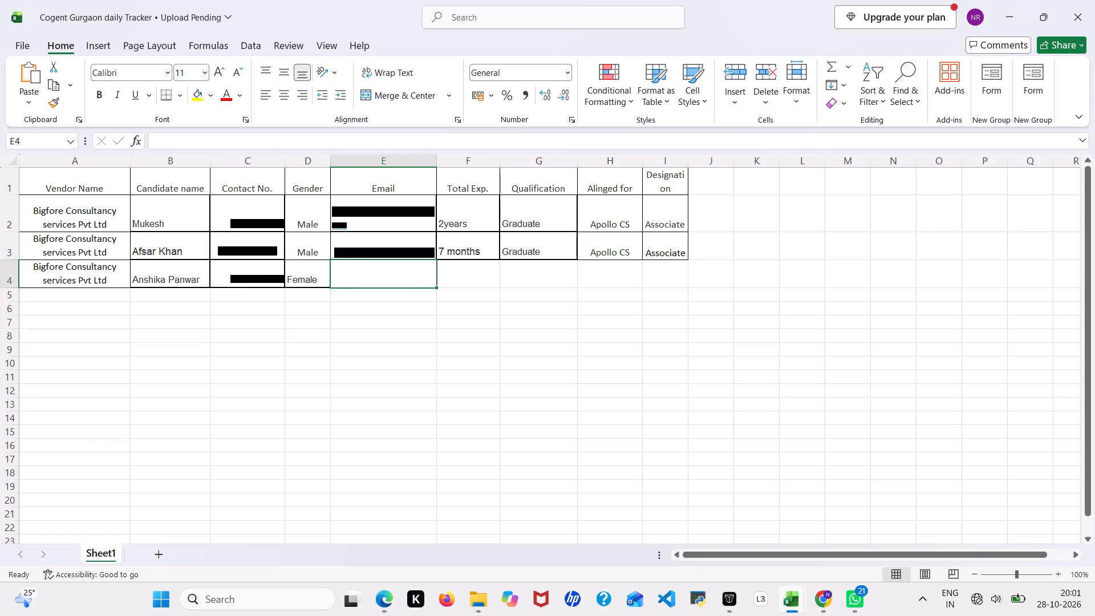
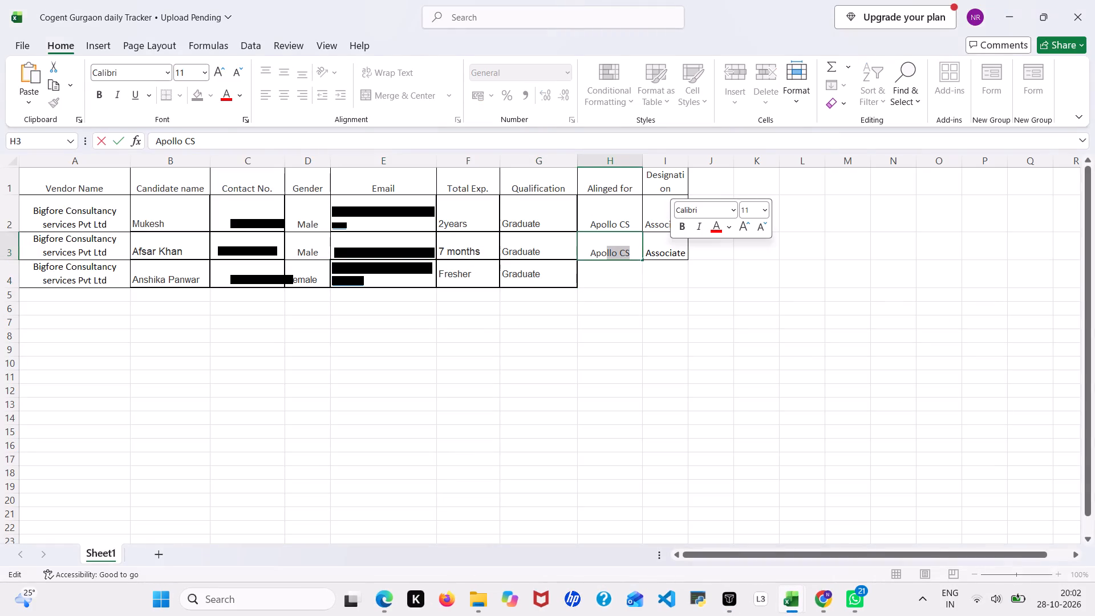
Fill the Alinged for value Apollo CS from row 3 down into row 4.
{"action": "left_click_drag", "start_coordinate": [644, 258], "coordinate": [644, 272]}
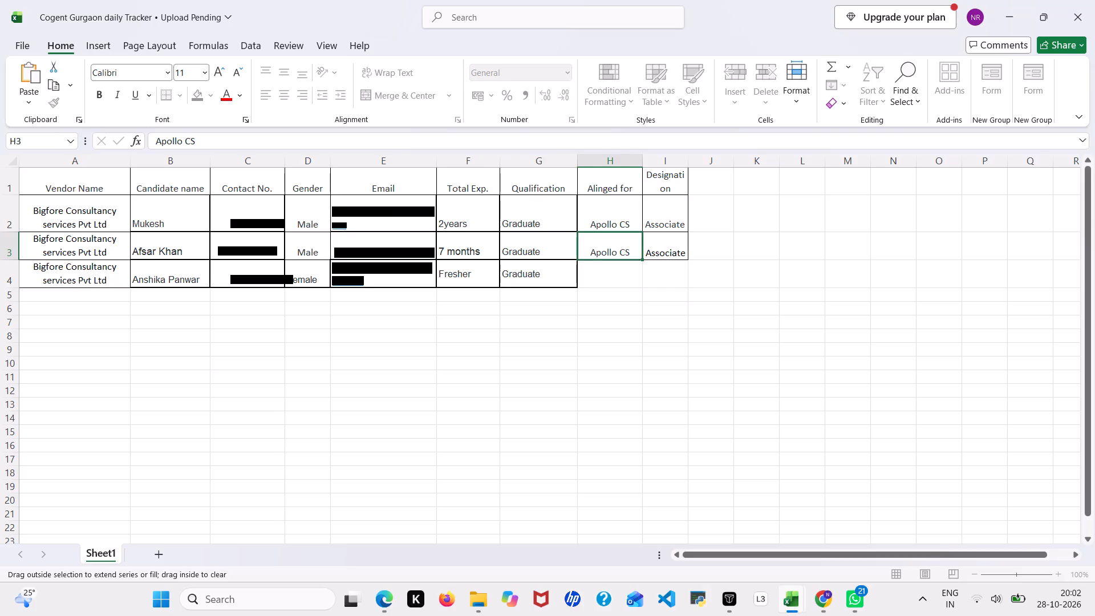
{"action": "left_click_drag", "start_coordinate": [644, 272], "coordinate": [646, 274]}
Enter the designation, starting with A, for the candidate in row 4.
{"action": "left_click", "coordinate": [662, 280]}
{"action": "key", "text": "shift+a"}
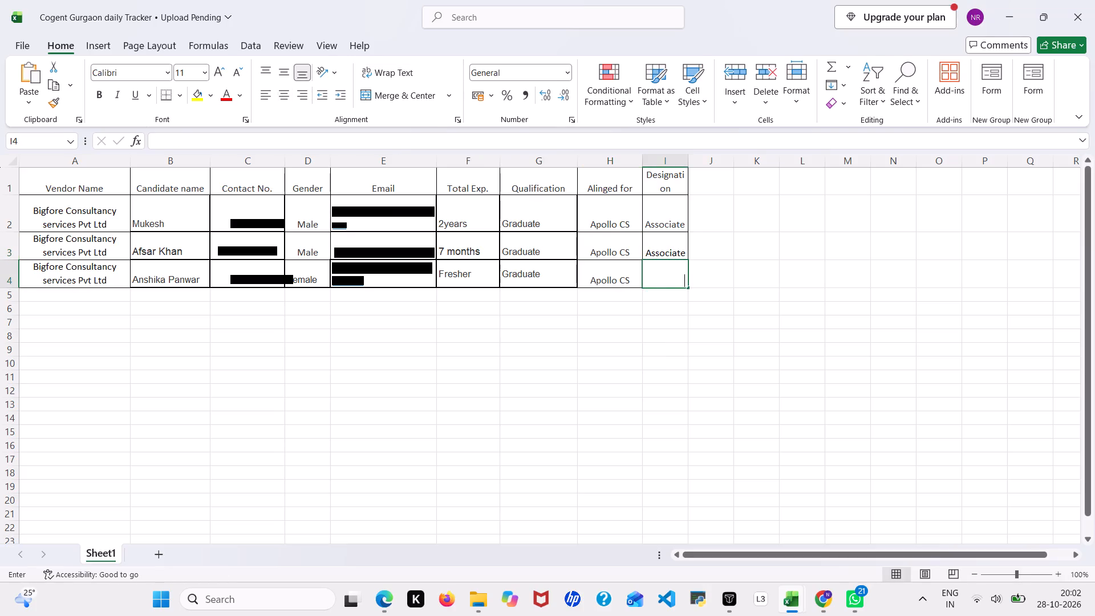
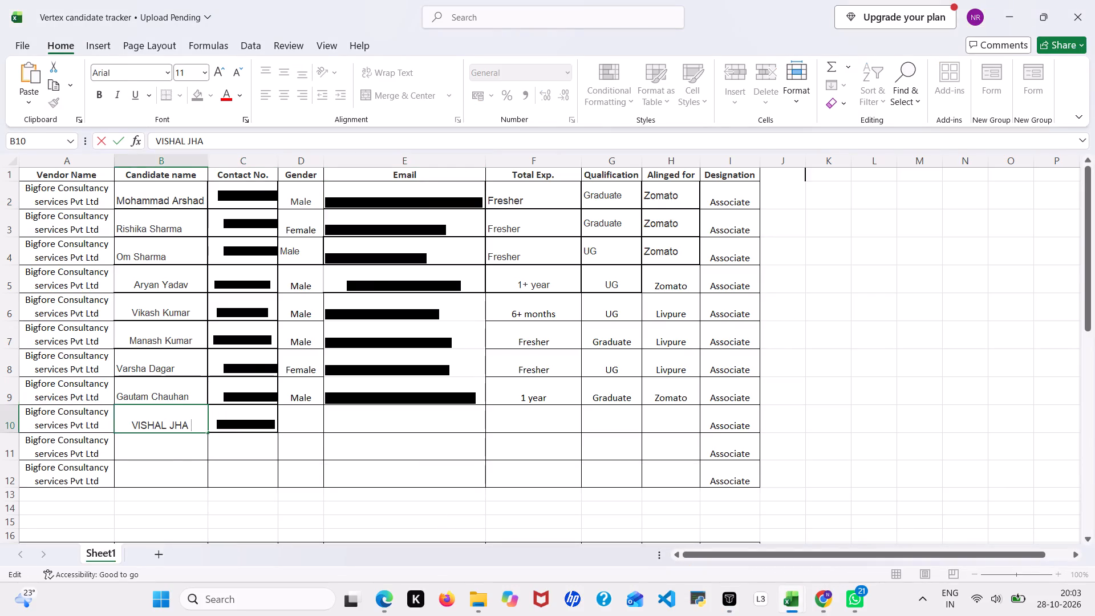
Change the candidate name in row 10 of the Vertex candidate tracker from all capitals to title case.
{"action": "left_click_drag", "start_coordinate": [186, 423], "coordinate": [143, 424]}
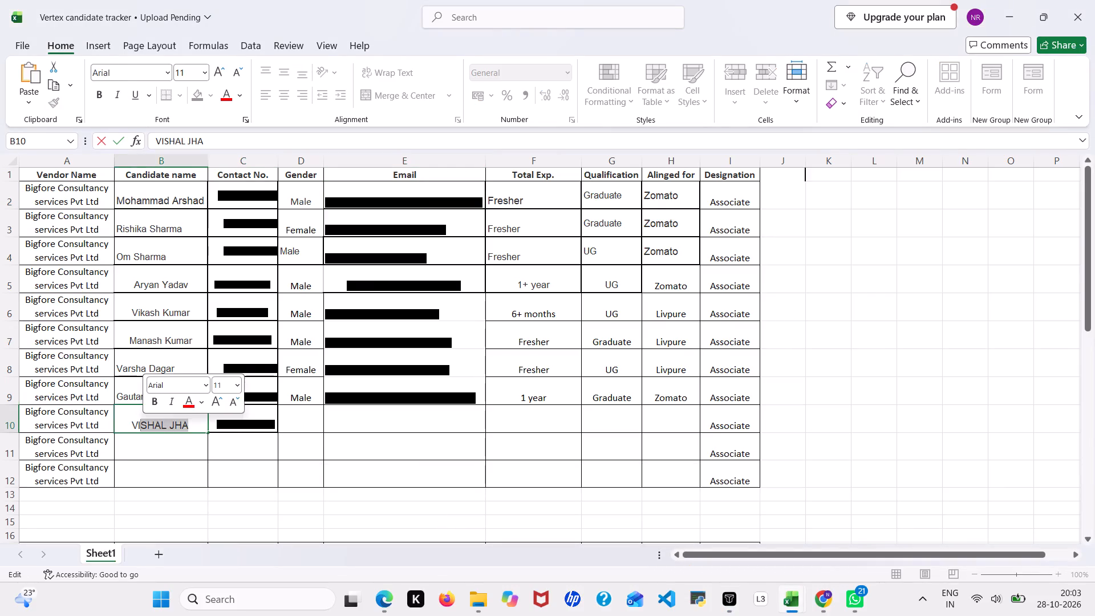
{"action": "key", "text": "Delete"}
{"action": "key", "text": "BackSpace"}
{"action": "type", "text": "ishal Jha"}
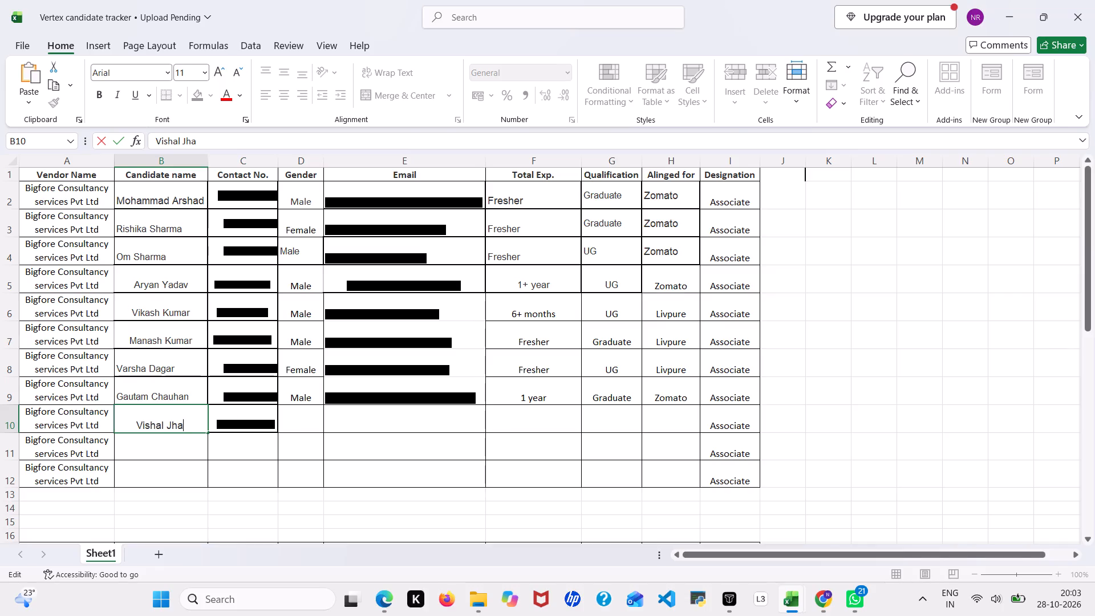
Enter Male as the gender for the candidate in row 10.
{"action": "left_click", "coordinate": [310, 416]}
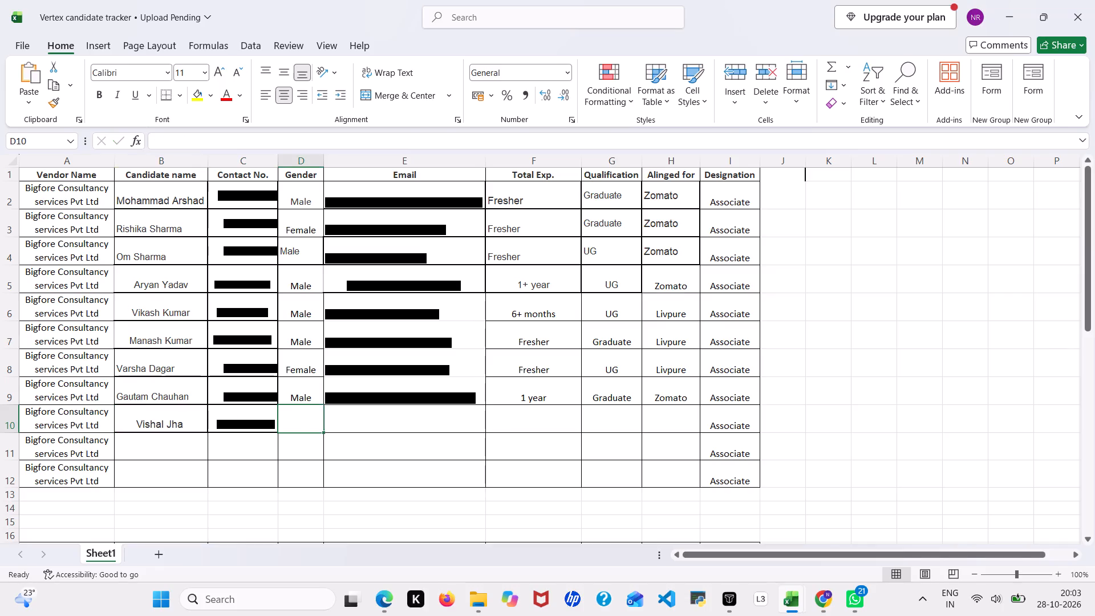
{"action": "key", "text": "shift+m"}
{"action": "key", "text": "Right"}
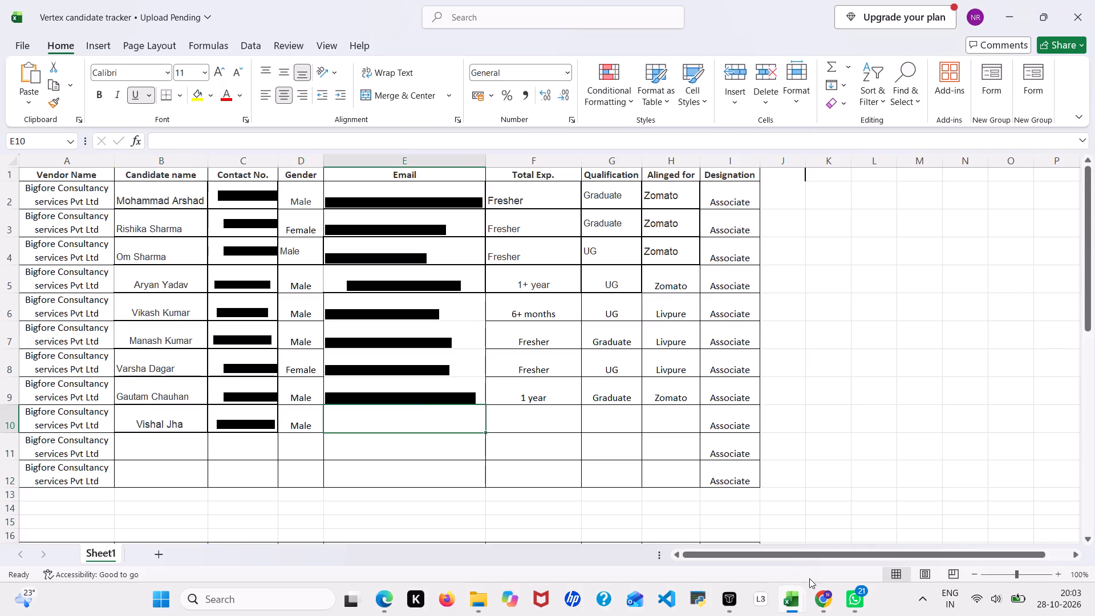
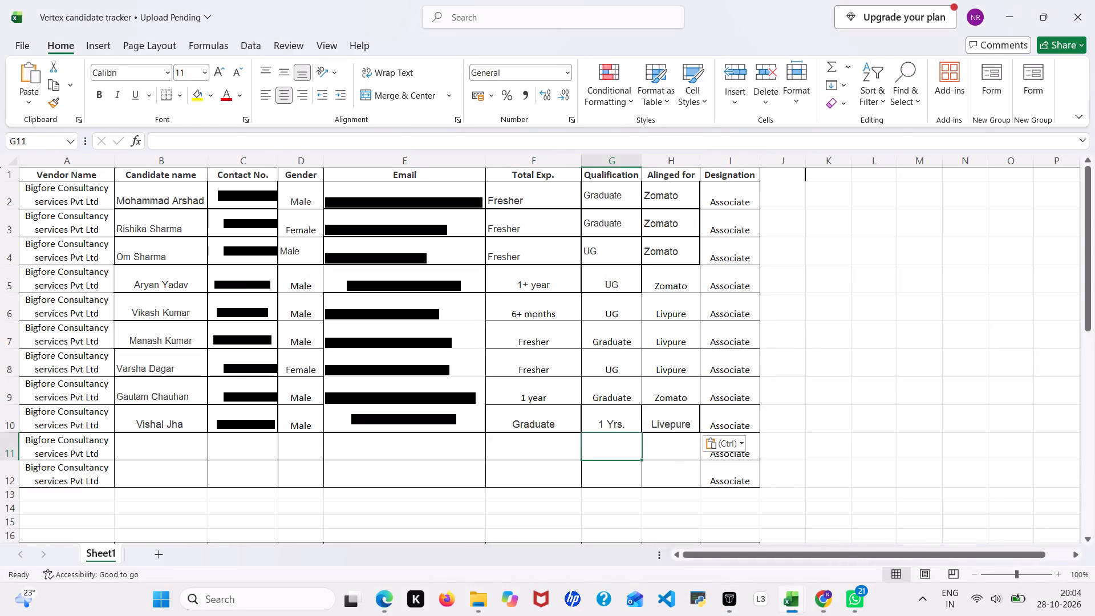
Change the experience entry in row 10's Qualification column to read 1 year.
{"action": "double_click", "coordinate": [626, 426]}
{"action": "key", "text": "BackSpace"}
{"action": "key", "text": "BackSpace"}
{"action": "key", "text": "BackSpace"}
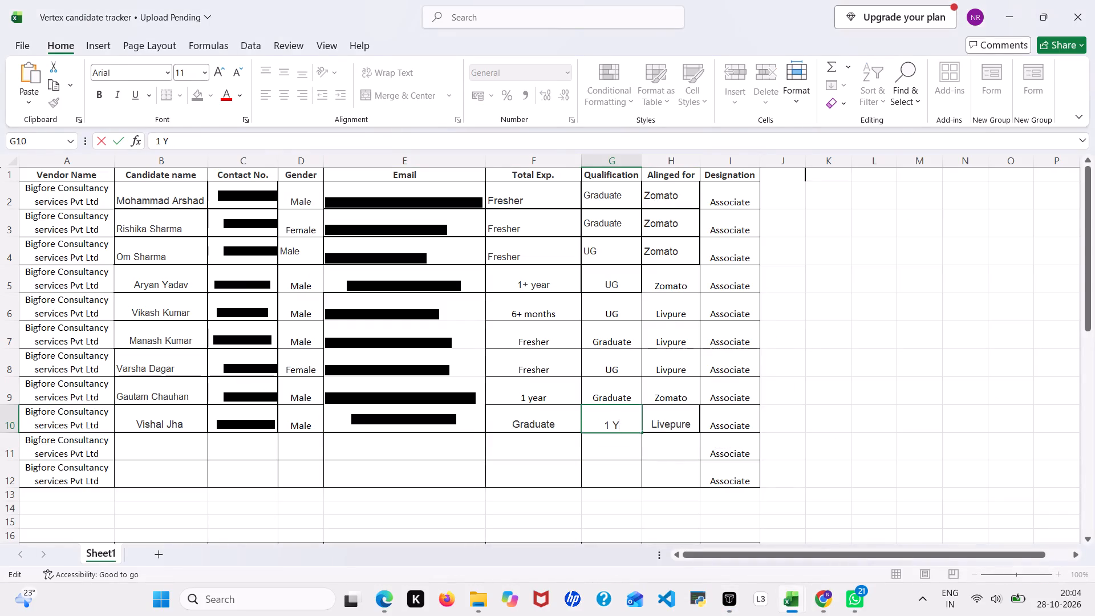
{"action": "key", "text": "BackSpace"}
{"action": "type", "text": "year"}
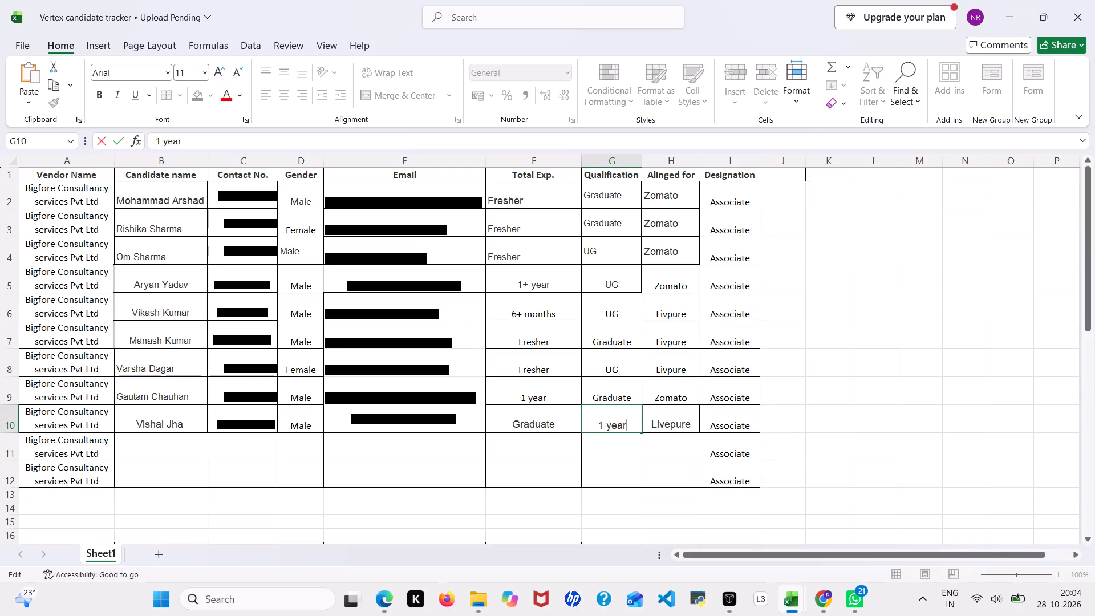
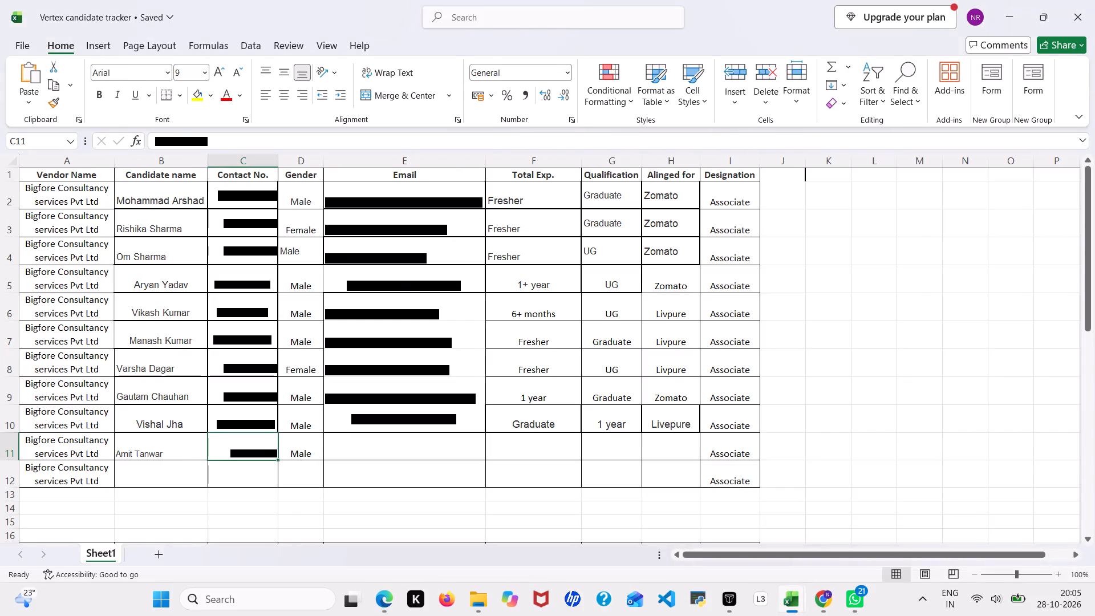
Paste the copied phone number into row 11's Contact No. cell and move on to that row's empty Email cell.
{"action": "key", "text": "ctrl+v"}
{"action": "left_click", "coordinate": [377, 433]}
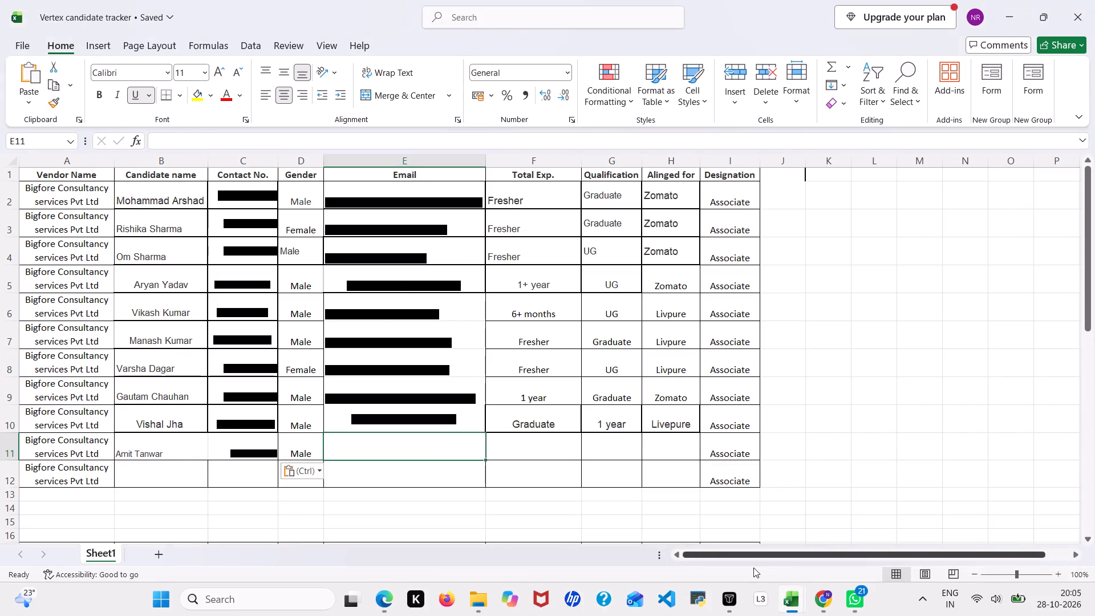
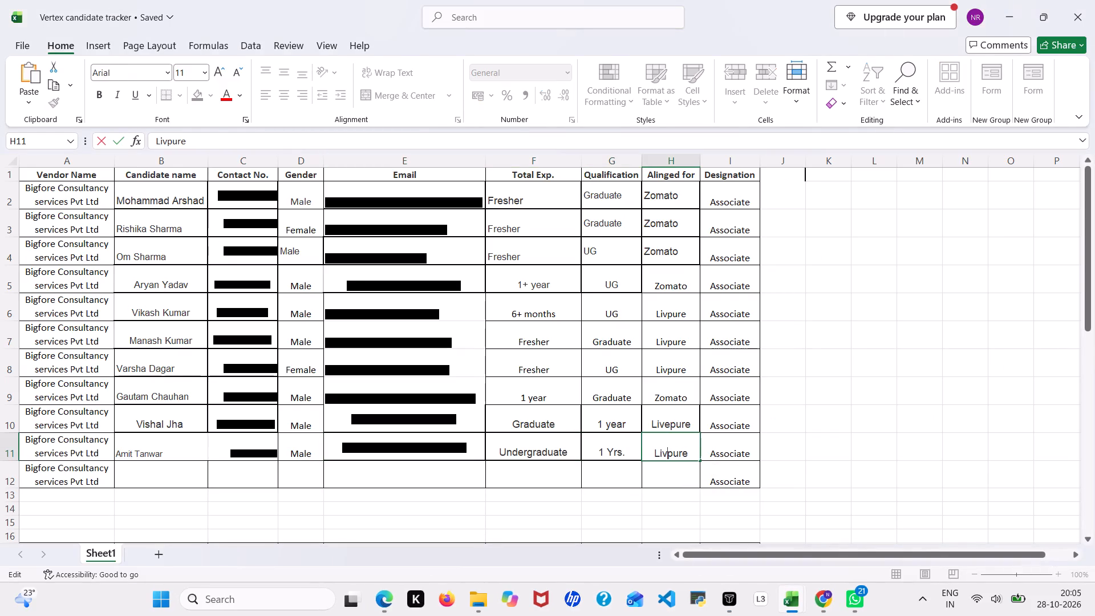
Correct the Alinged for entry in row 10 to read Livpure.
{"action": "double_click", "coordinate": [672, 425]}
{"action": "key", "text": "BackSpace"}
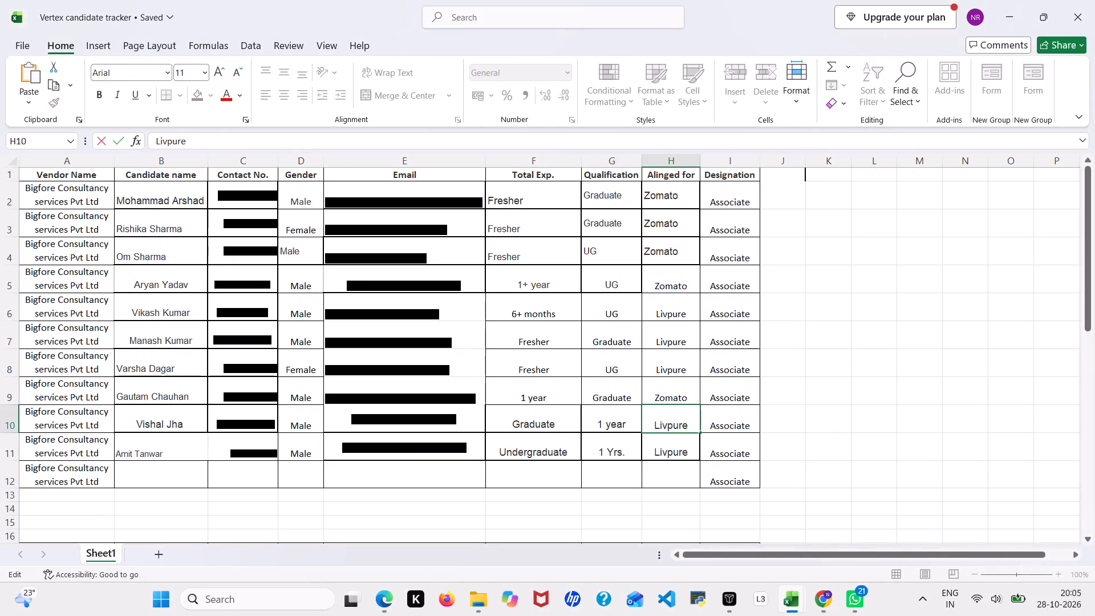
{"action": "left_click", "coordinate": [824, 505]}
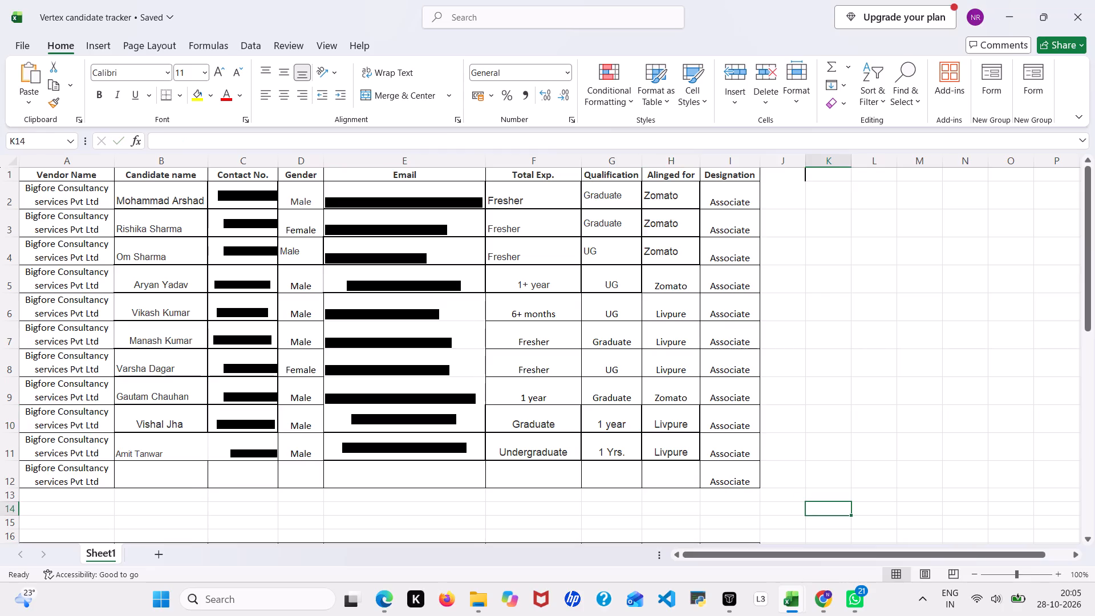
Replace the Undergraduate entry in row 11's Total Exp. cell with UG.
{"action": "double_click", "coordinate": [547, 444]}
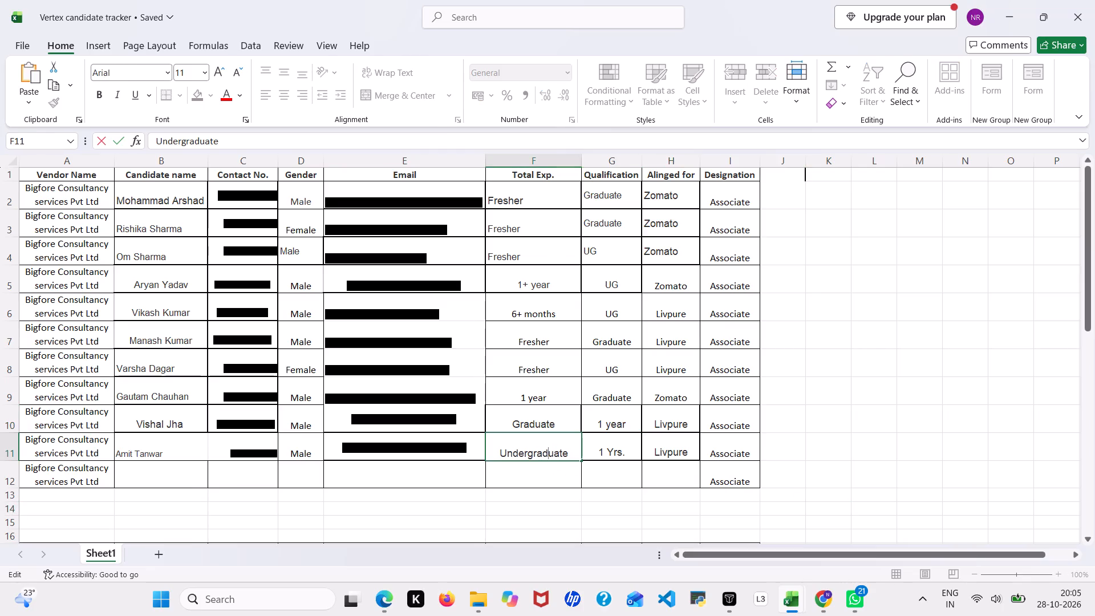
{"action": "key", "text": "Delete"}
{"action": "left_click_drag", "start_coordinate": [576, 449], "coordinate": [514, 455]}
{"action": "left_click_drag", "start_coordinate": [514, 455], "coordinate": [503, 457]}
{"action": "key", "text": "Delete"}
{"action": "type", "text": "UG"}
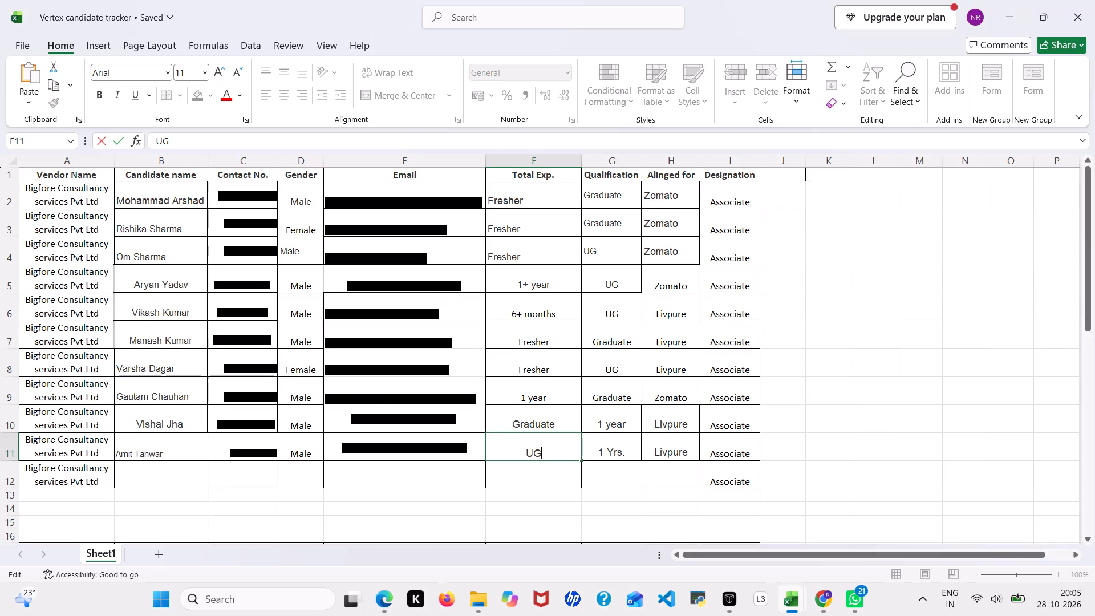
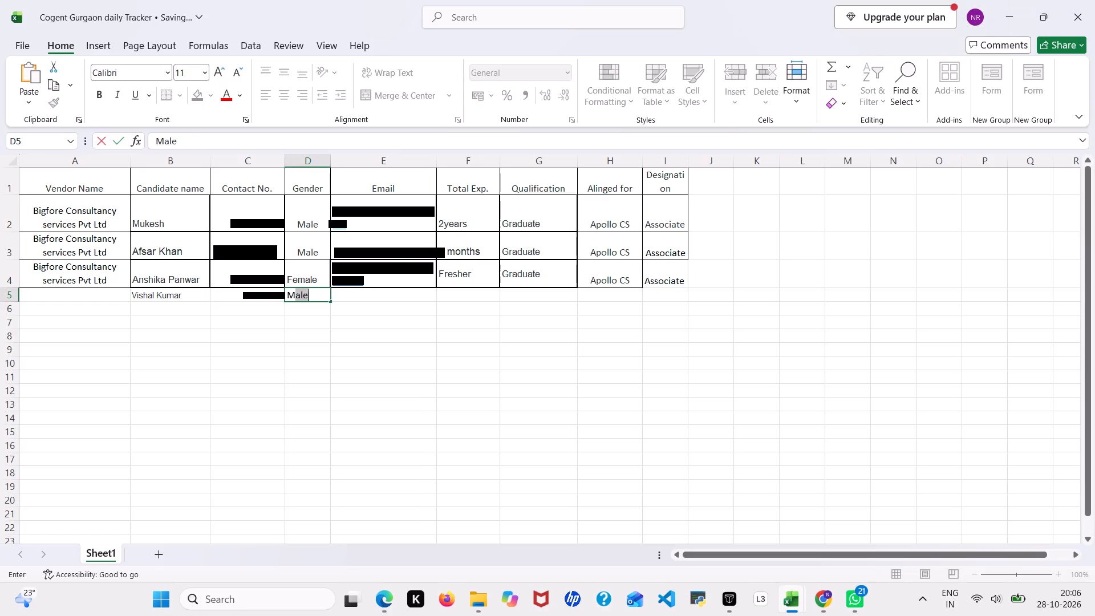
Complete the Gender entry in row 5 with Male.
{"action": "key", "text": "Right"}
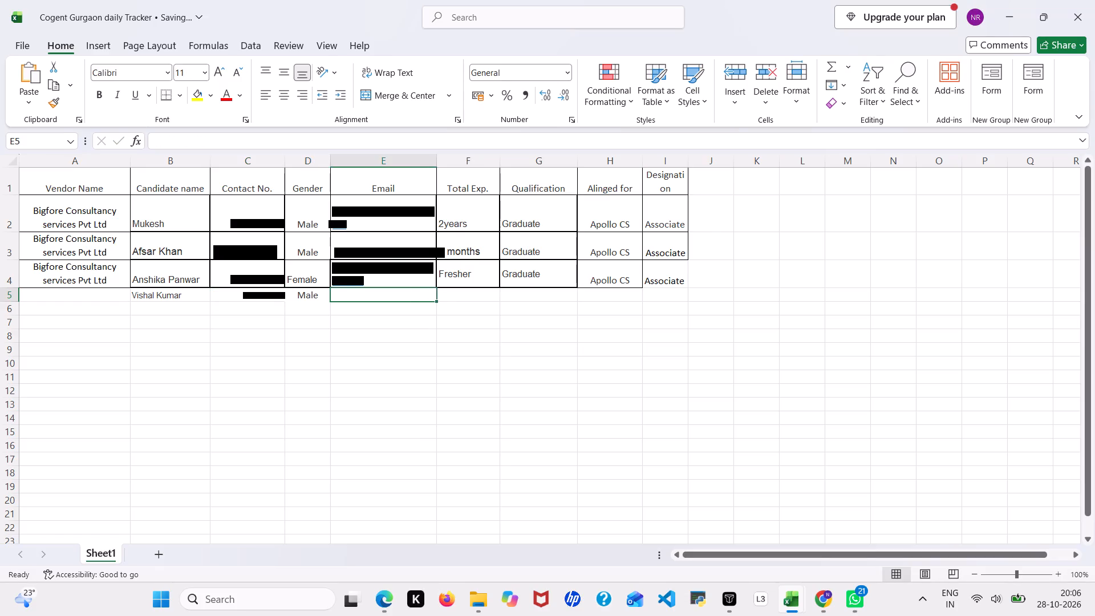
Fill the vendor name Bigfore Consultancy services Pvt Ltd down the Vendor Name column through row 5, and return to row 5's Email cell.
{"action": "left_click", "coordinate": [94, 258]}
{"action": "left_click_drag", "start_coordinate": [129, 258], "coordinate": [129, 287]}
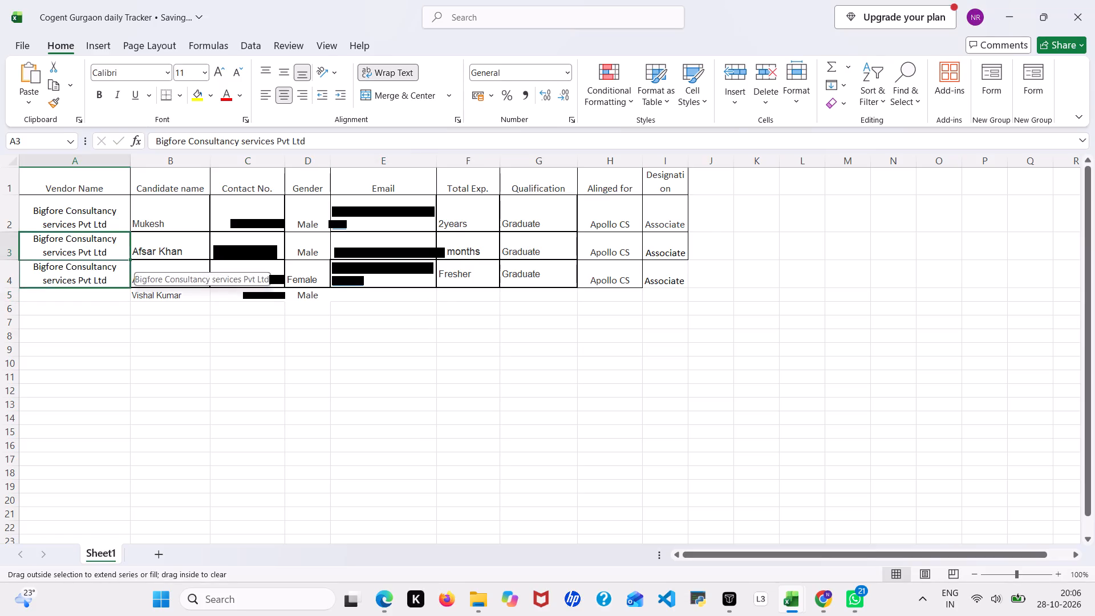
{"action": "left_click_drag", "start_coordinate": [129, 287], "coordinate": [128, 299]}
{"action": "left_click", "coordinate": [394, 305]}
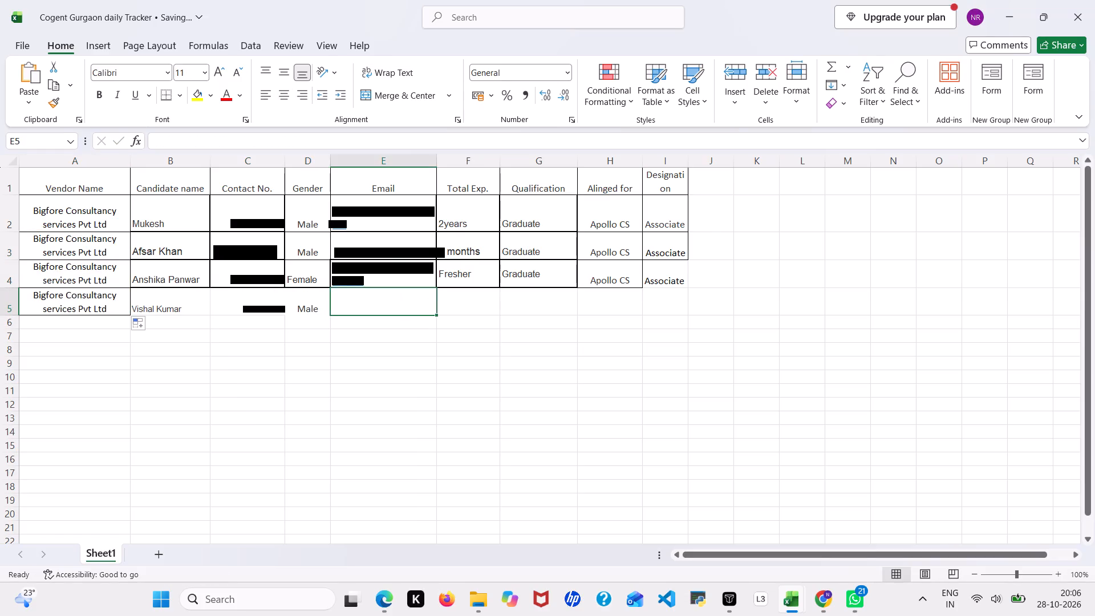
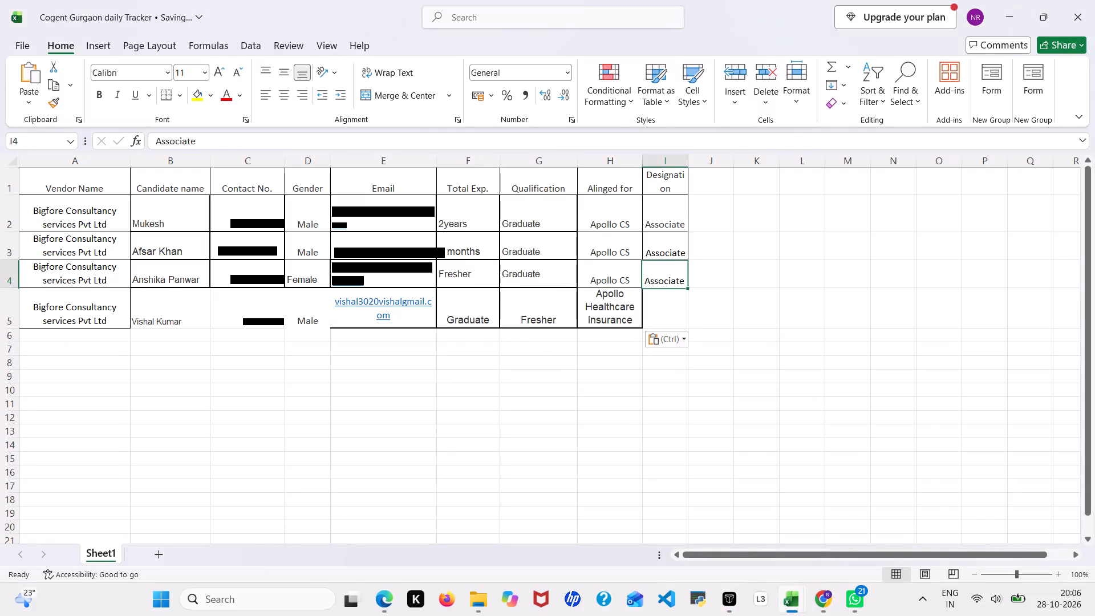
Fill the Associate designation from row 4 down into the row 5 candidate's Designation cell.
{"action": "left_click_drag", "start_coordinate": [688, 287], "coordinate": [689, 316]}
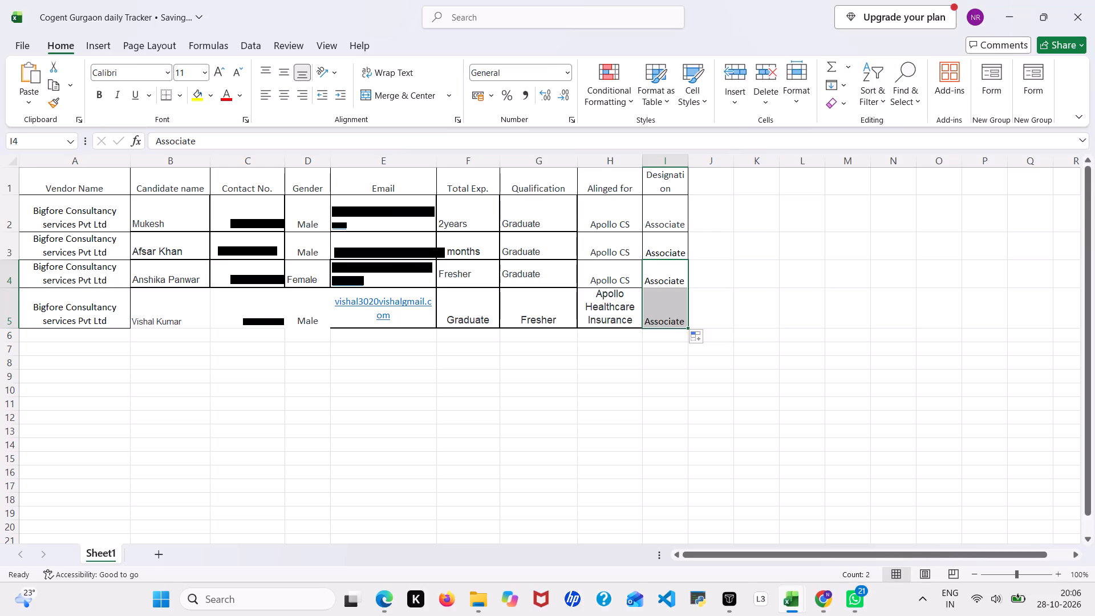
Bottom-align the row 5 candidate's entry in the Email column.
{"action": "left_click", "coordinate": [509, 303]}
{"action": "left_click", "coordinate": [468, 306]}
{"action": "key", "text": "Left"}
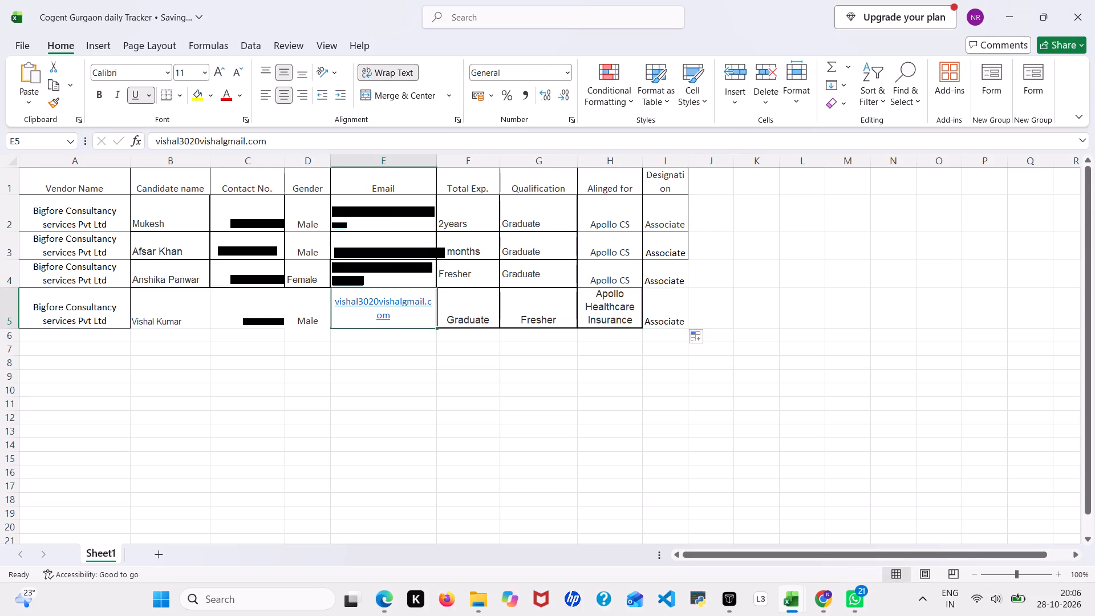
{"action": "left_click", "coordinate": [305, 74]}
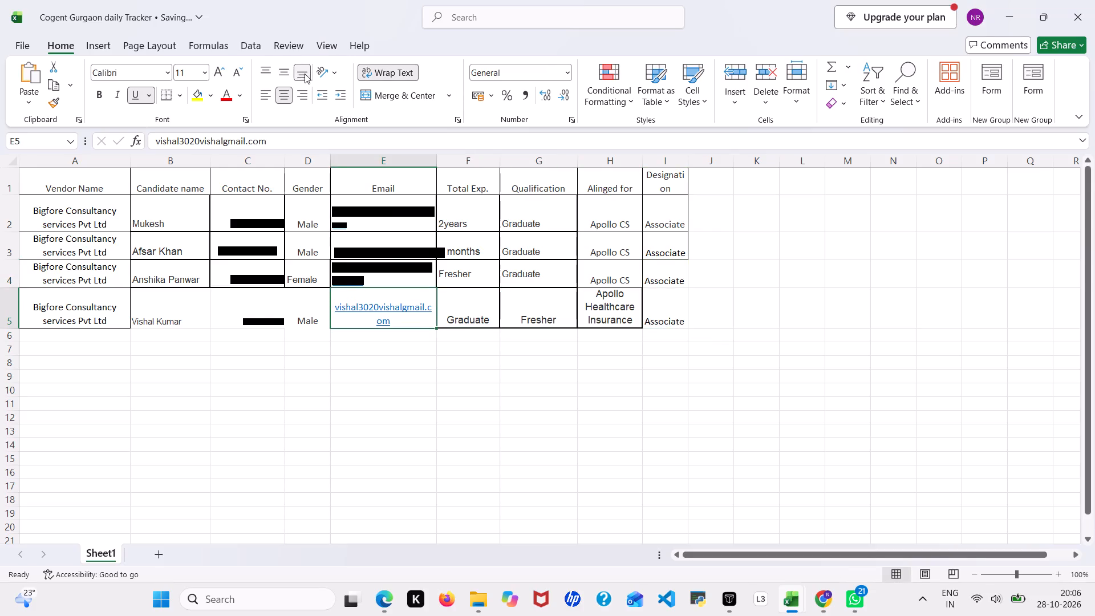
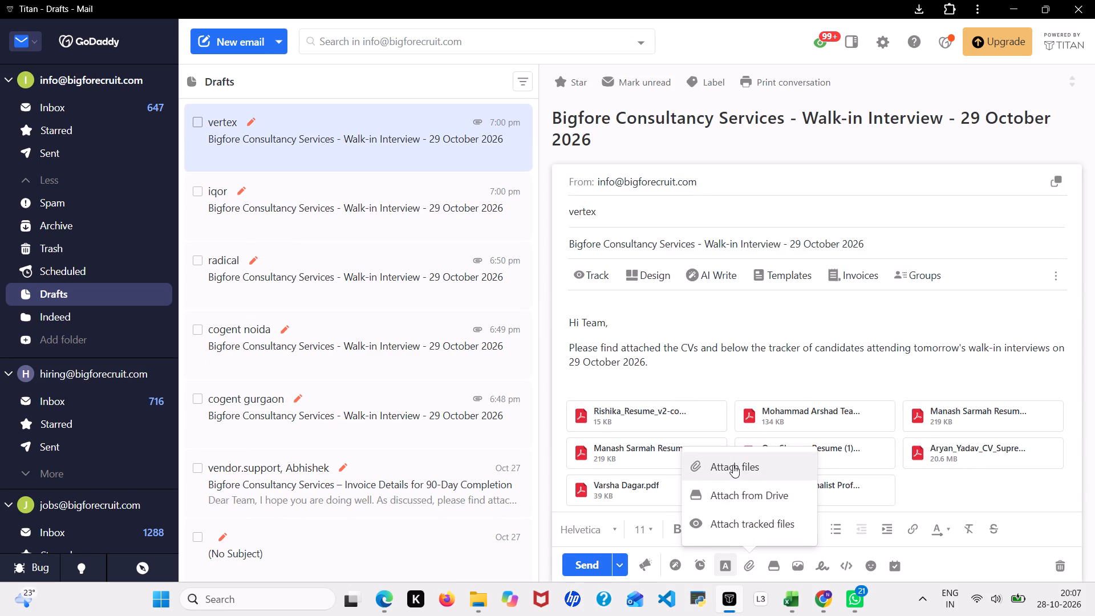
{"action": "left_click", "coordinate": [733, 465]}
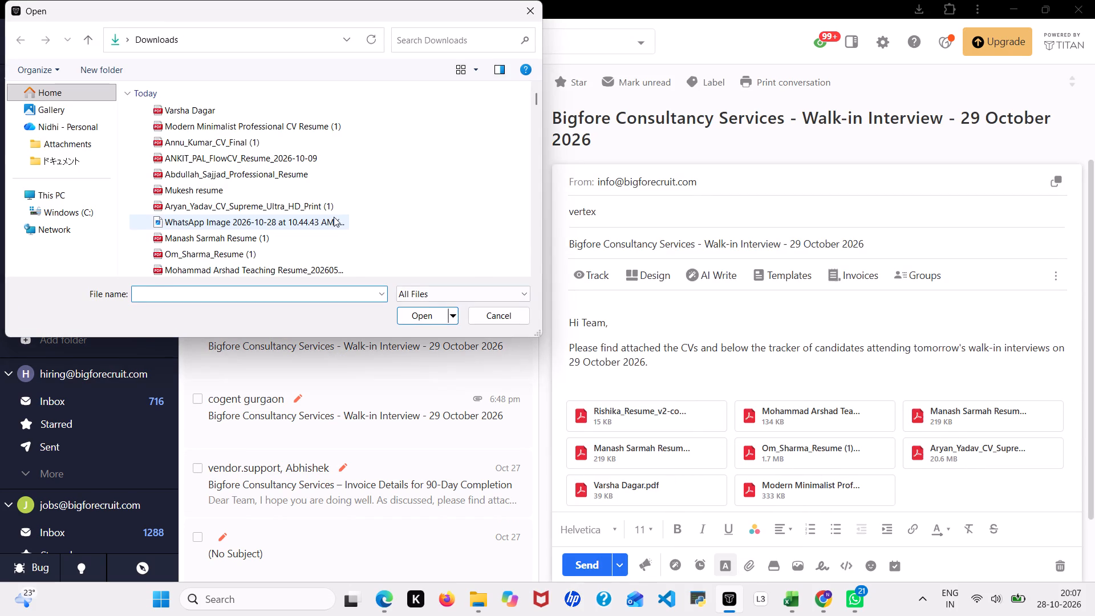
{"action": "double_click", "coordinate": [113, 94]}
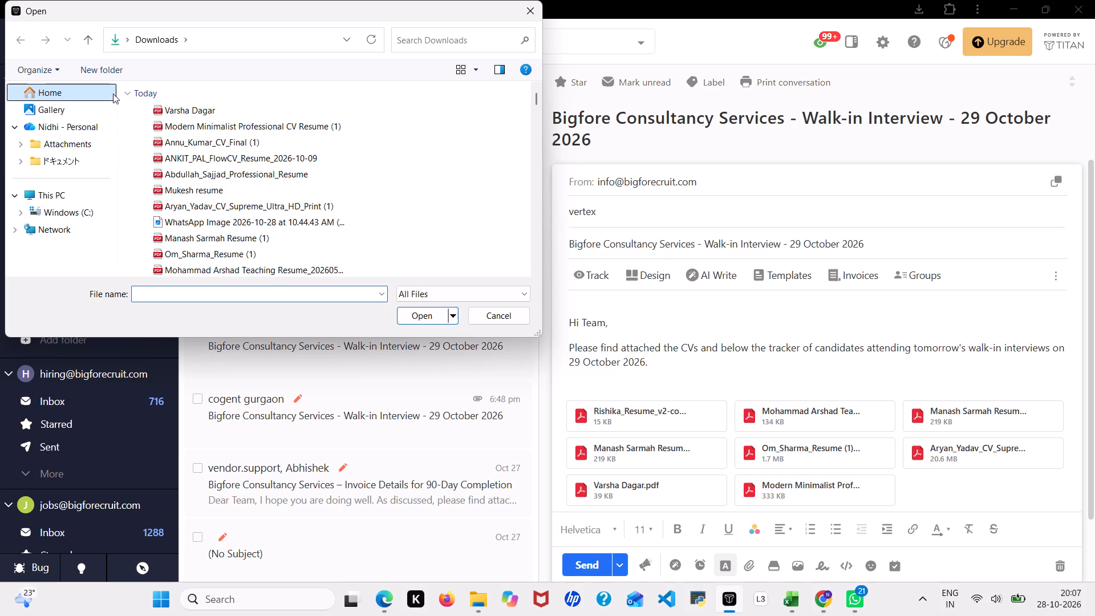
{"action": "left_click", "coordinate": [193, 191]}
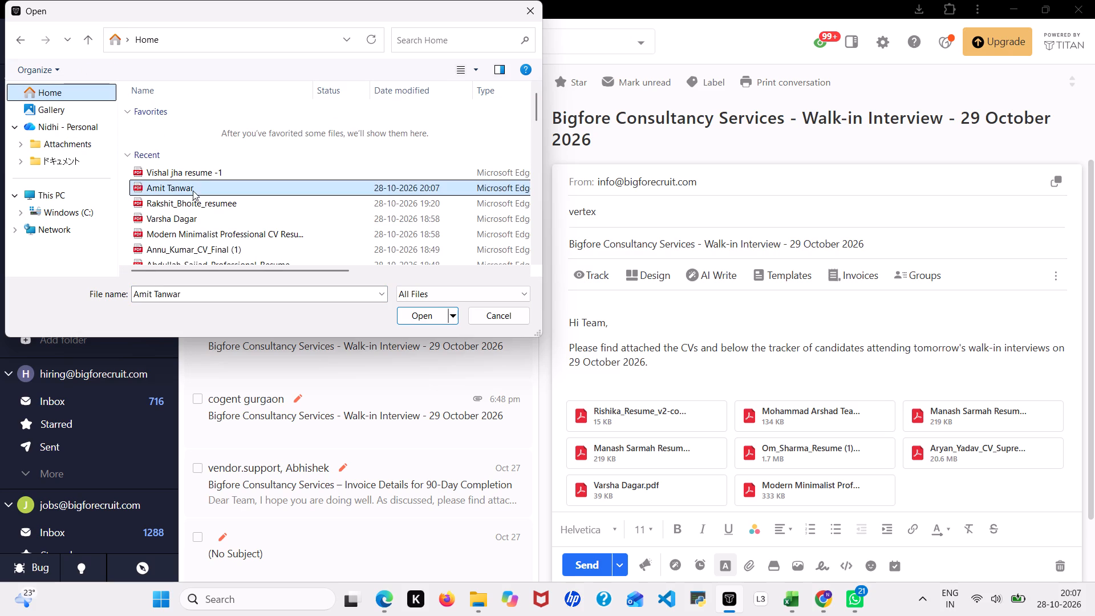
{"action": "left_click", "coordinate": [417, 318]}
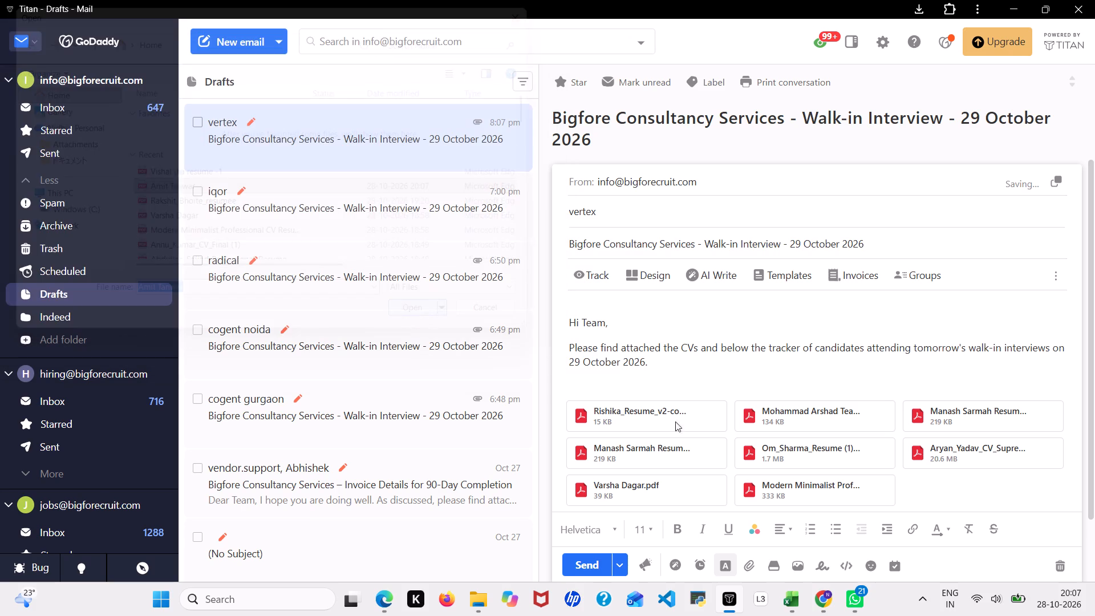
Attach Vishal's "resume -1" PDF from the recent files to the same vertex walk-in interview draft.
{"action": "left_click", "coordinate": [751, 560]}
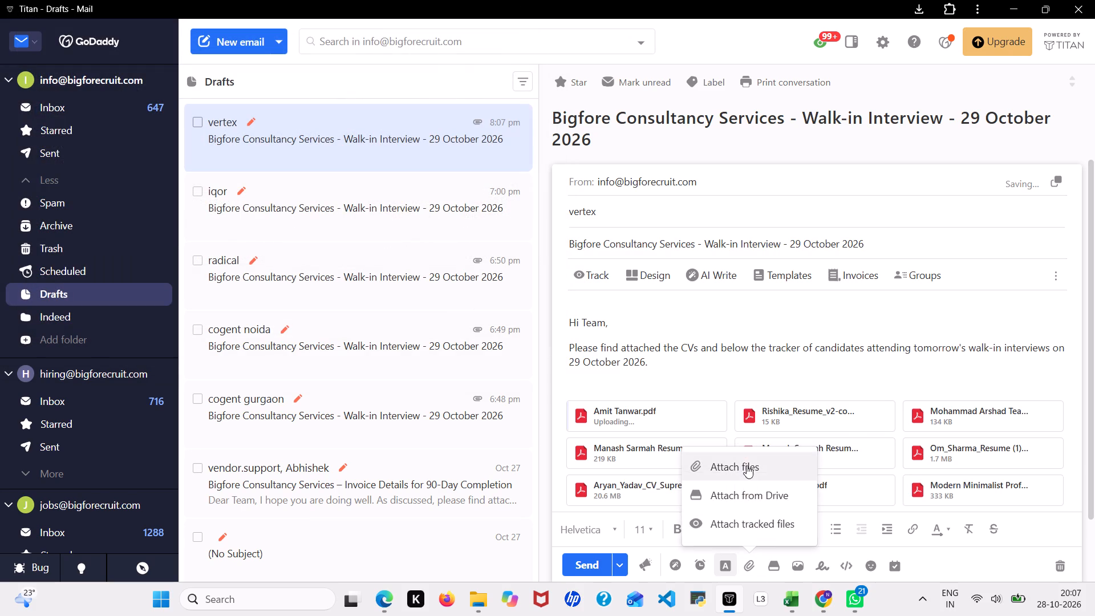
{"action": "left_click", "coordinate": [747, 464]}
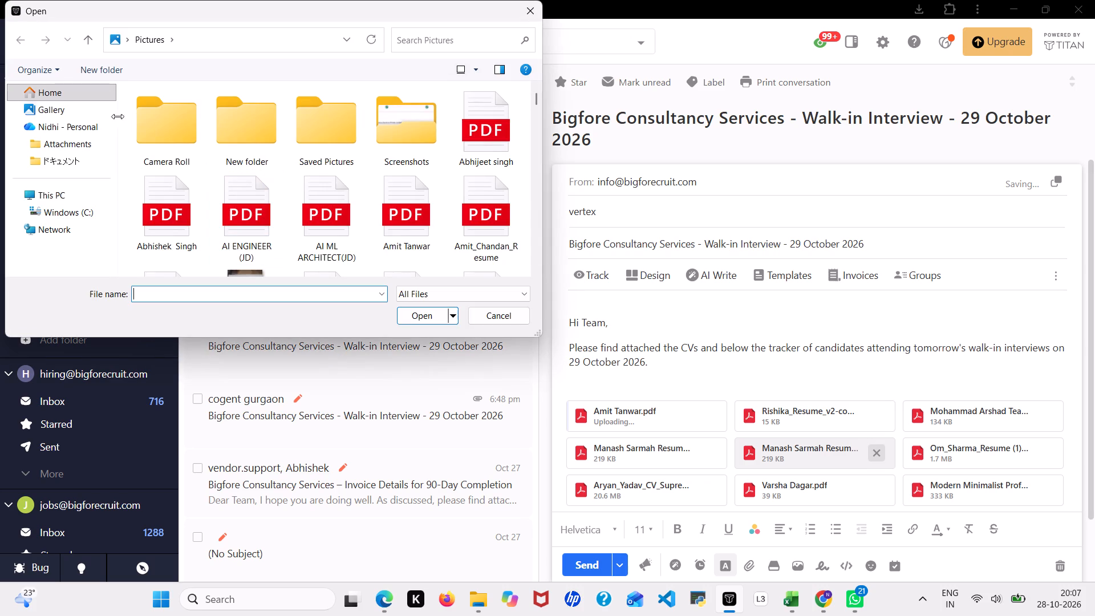
{"action": "double_click", "coordinate": [88, 91]}
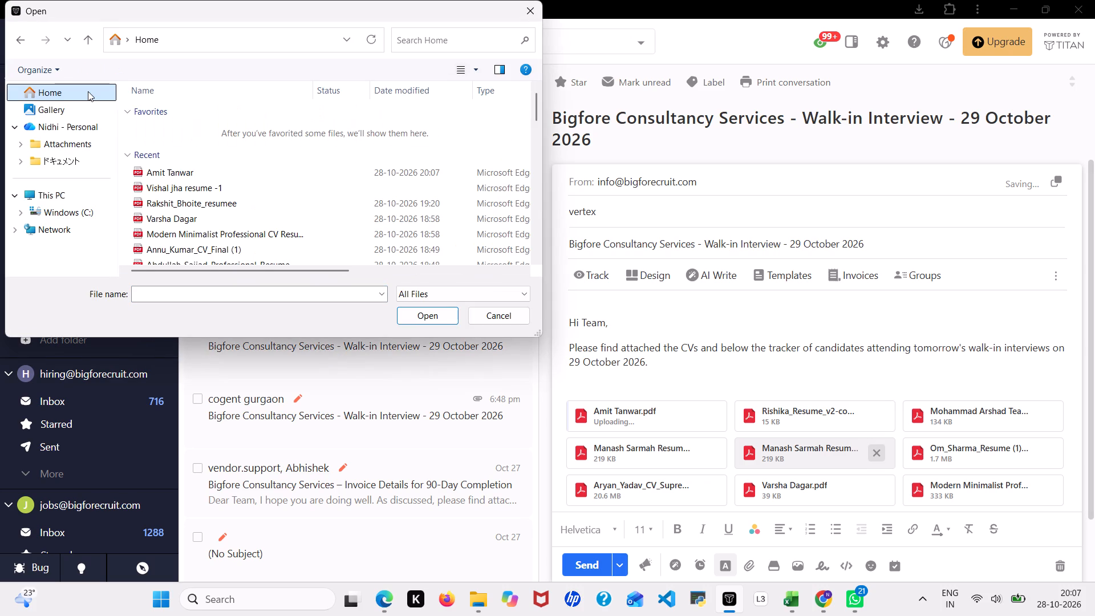
{"action": "left_click", "coordinate": [182, 183]}
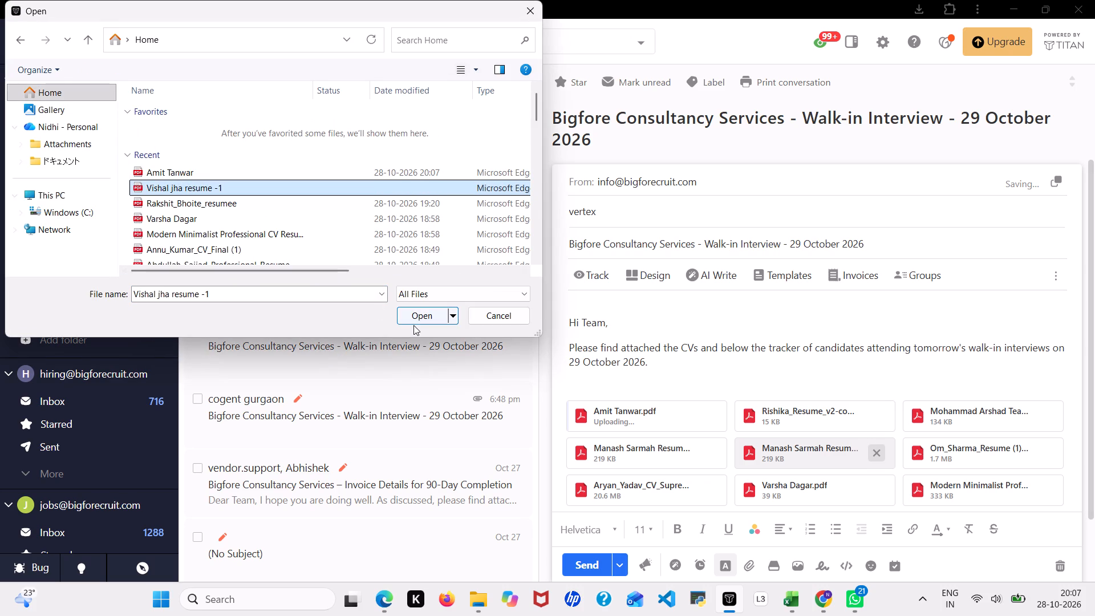
{"action": "left_click_drag", "start_coordinate": [413, 325], "coordinate": [418, 310]}
{"action": "left_click", "coordinate": [418, 310]}
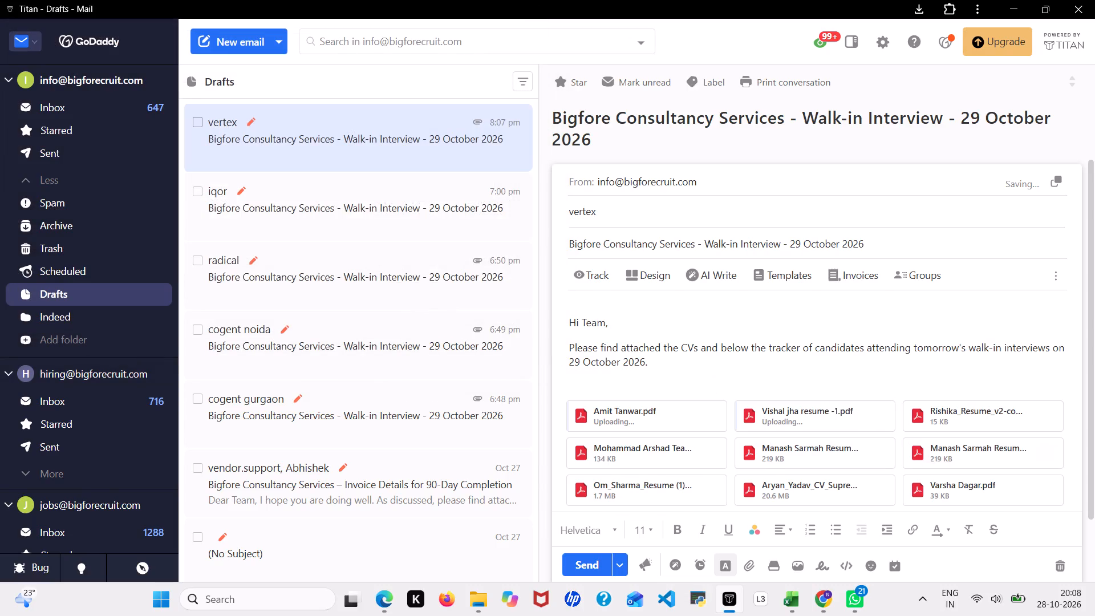
{"action": "scroll", "coordinate": [718, 382], "scroll_direction": "down", "scroll_amount": 1}
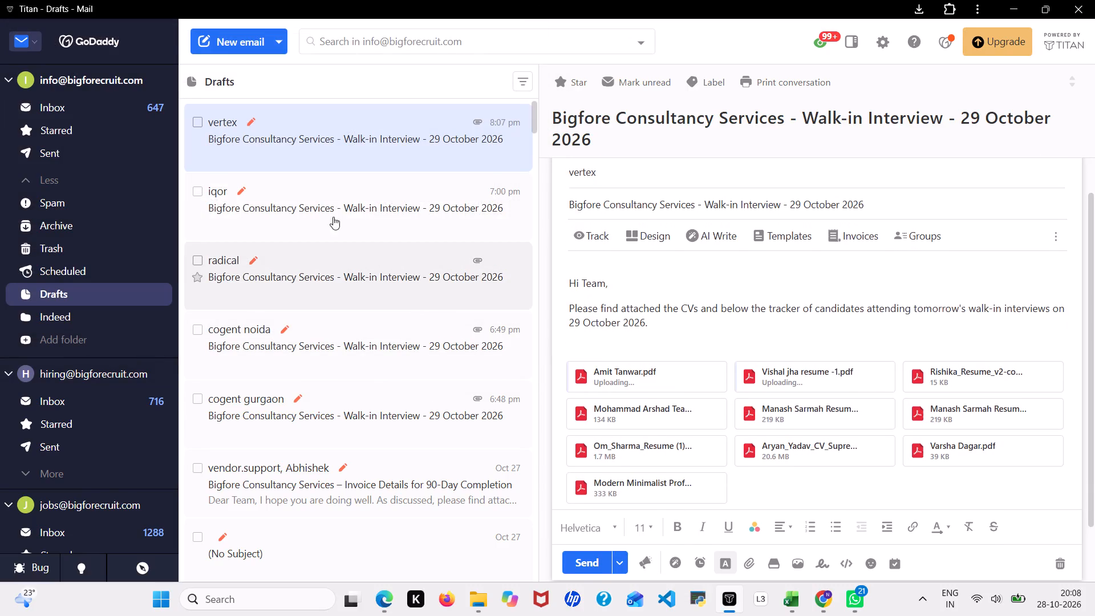
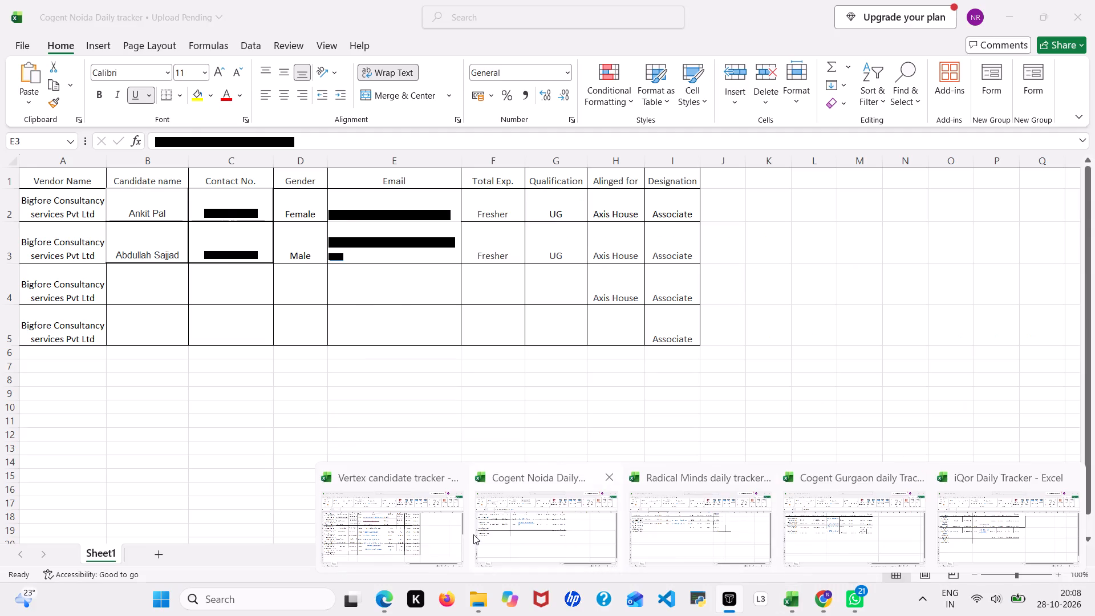
In the Vertex candidate tracker, set the header and candidate rows down to row 11 to Calibri, size 11.
{"action": "left_click", "coordinate": [473, 534]}
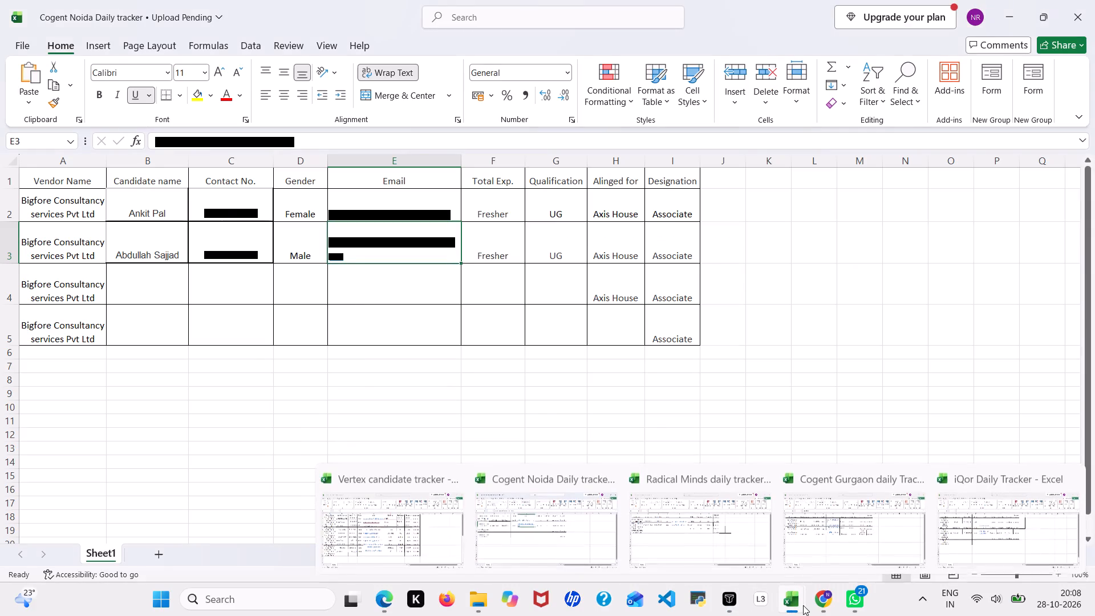
{"action": "left_click", "coordinate": [450, 532]}
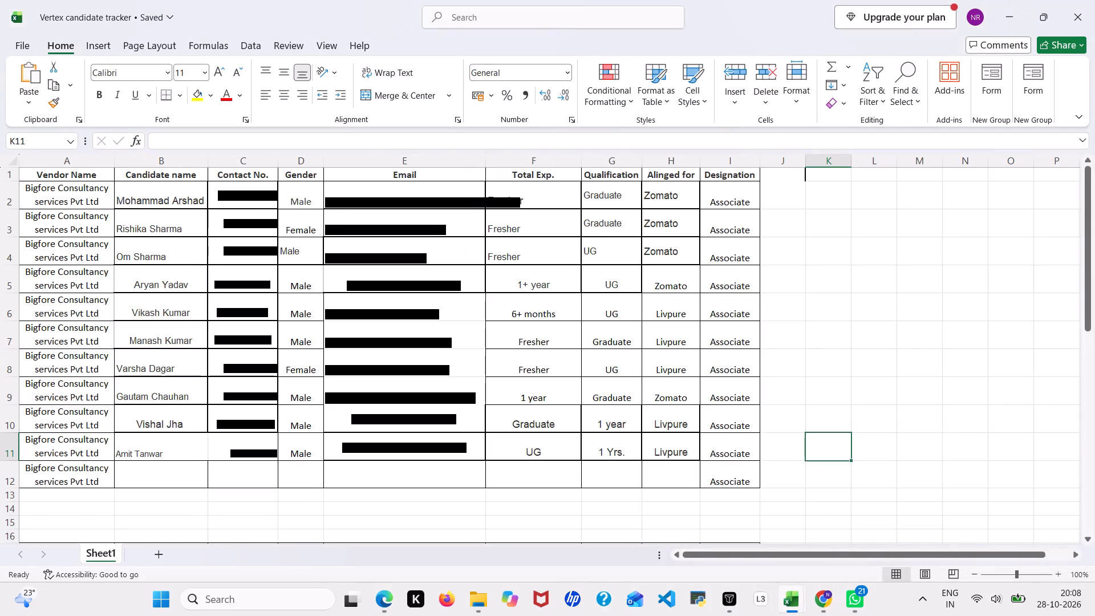
{"action": "left_click_drag", "start_coordinate": [745, 452], "coordinate": [60, 169]}
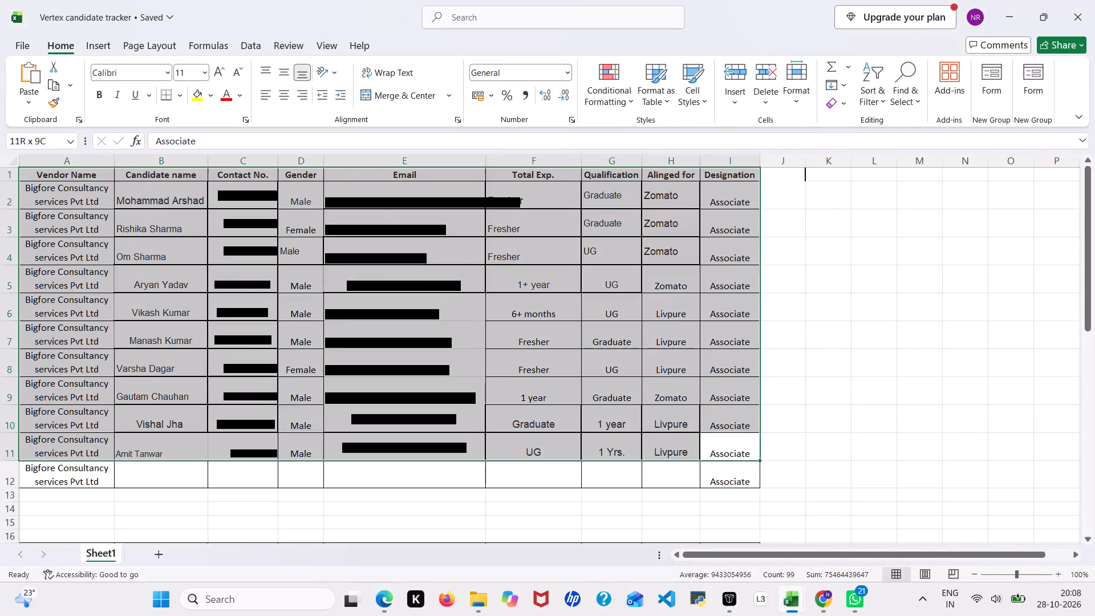
{"action": "left_click_drag", "start_coordinate": [60, 169], "coordinate": [60, 153]}
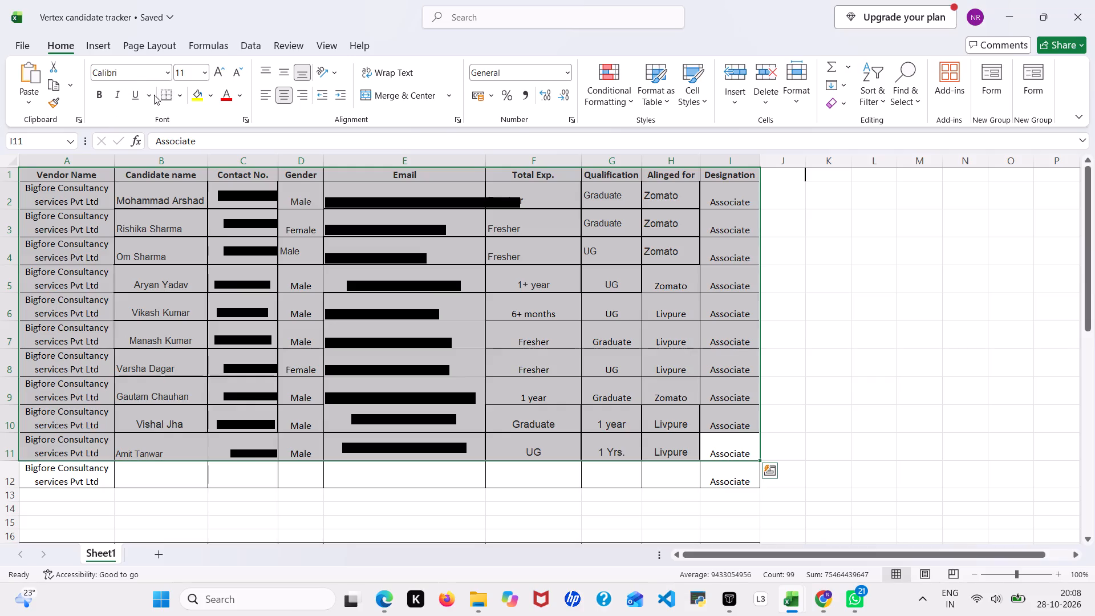
{"action": "left_click", "coordinate": [169, 72]}
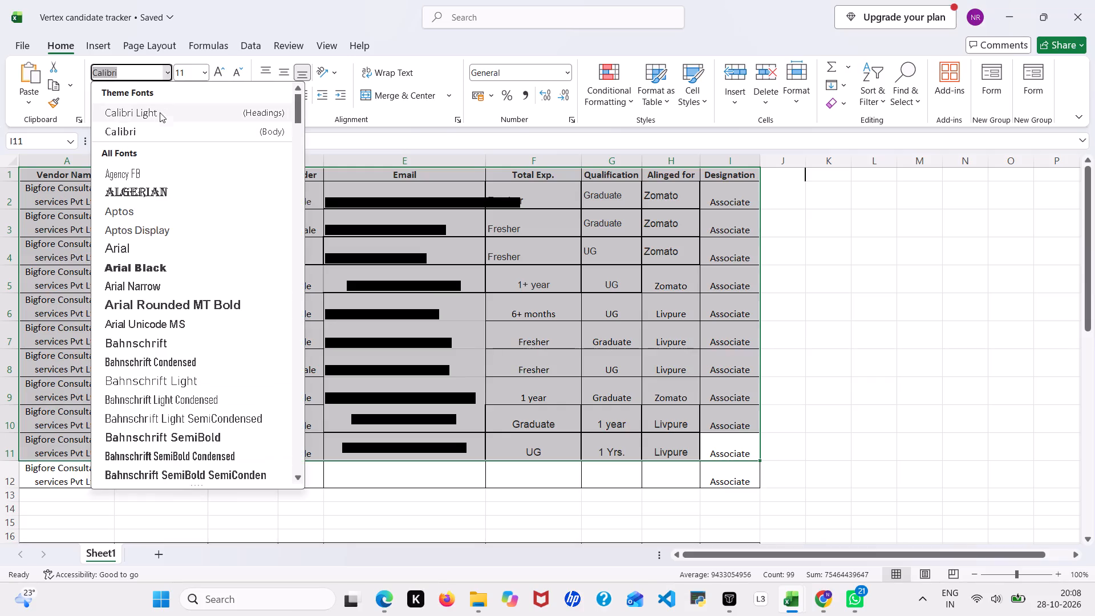
{"action": "left_click", "coordinate": [155, 131]}
{"action": "left_click", "coordinate": [203, 71]}
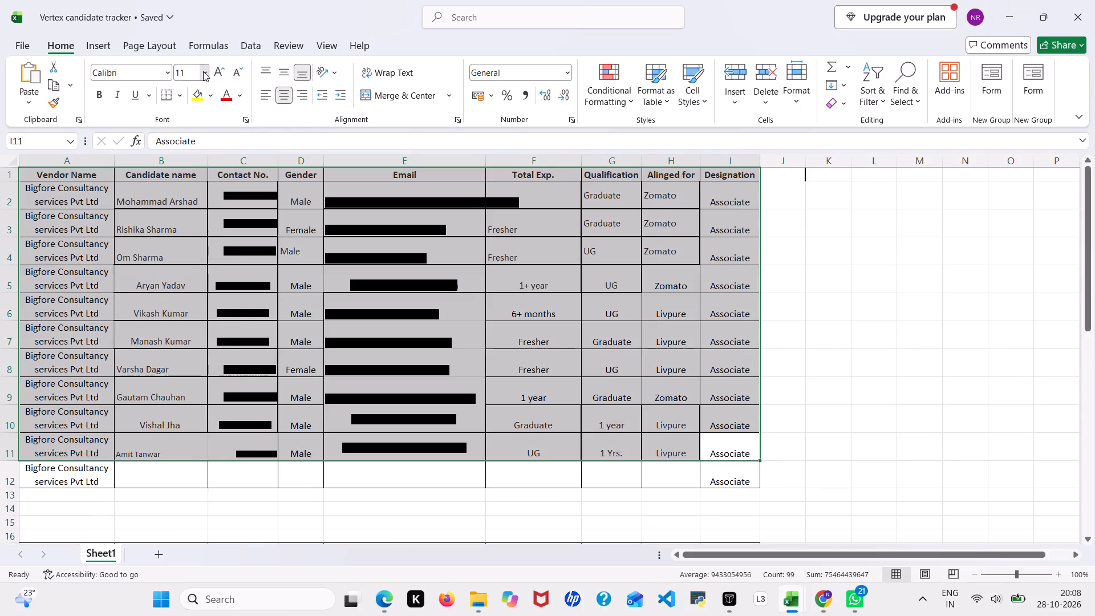
{"action": "left_click", "coordinate": [191, 145]}
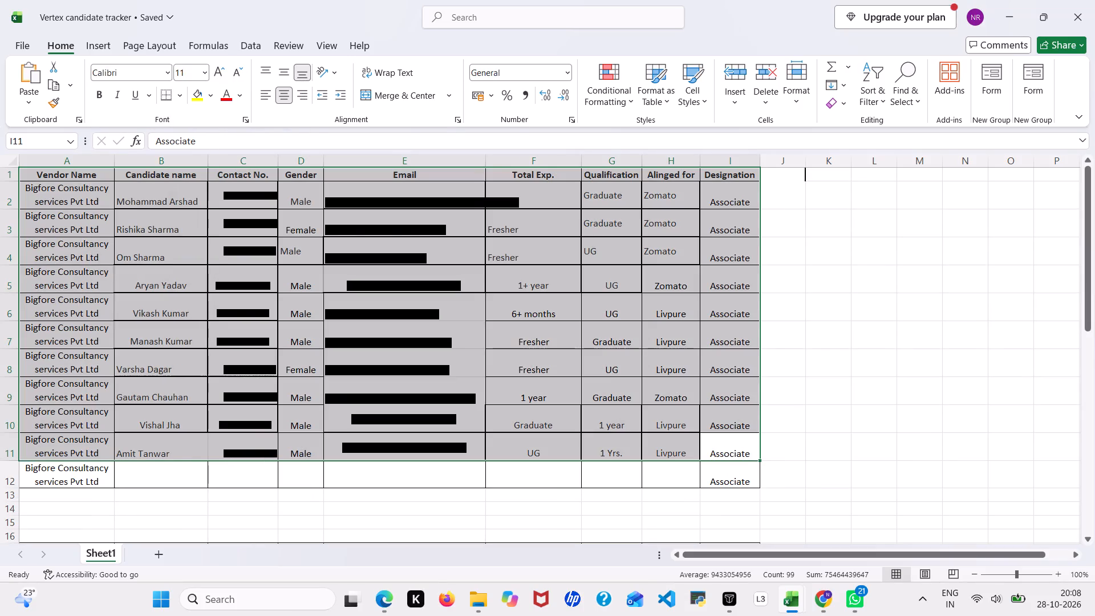
Align the selected tracker rows to the bottom of their cells and centre them horizontally.
{"action": "left_click", "coordinate": [277, 102]}
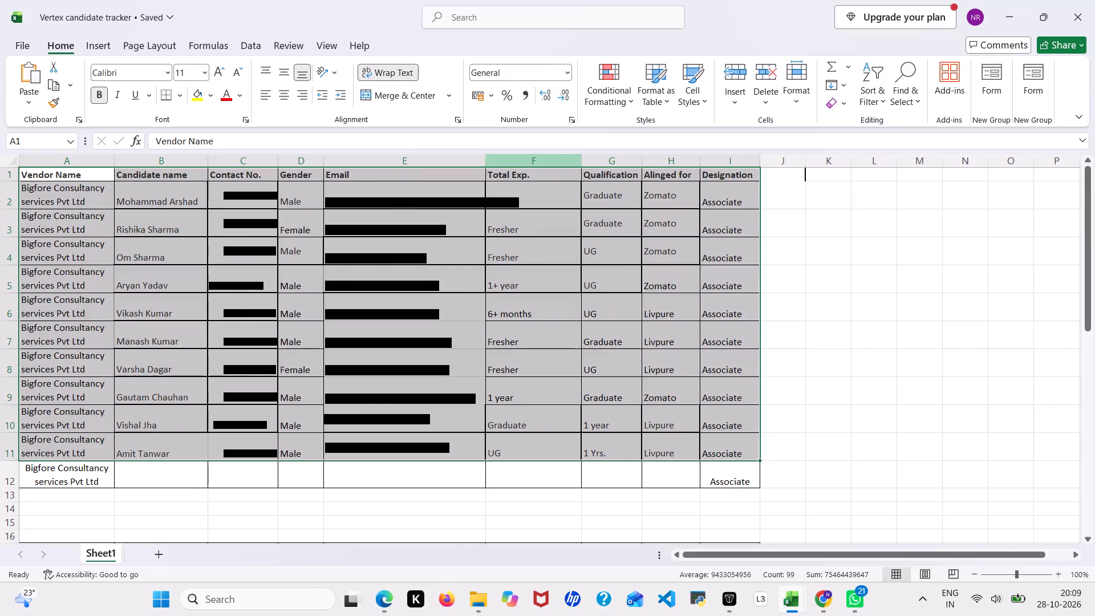
{"action": "left_click", "coordinate": [285, 68]}
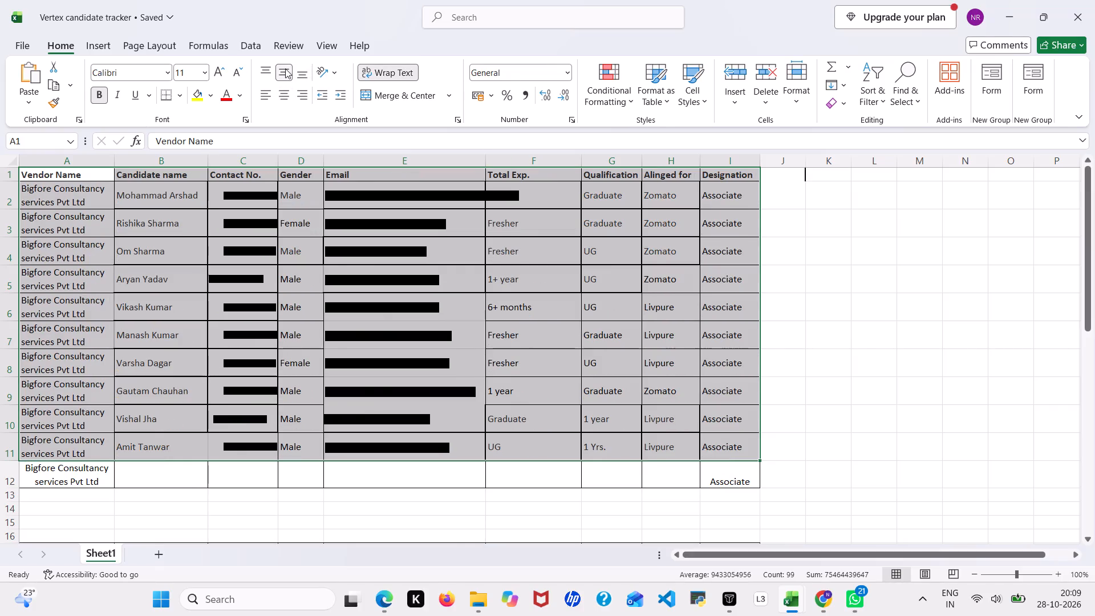
{"action": "left_click", "coordinate": [302, 72]}
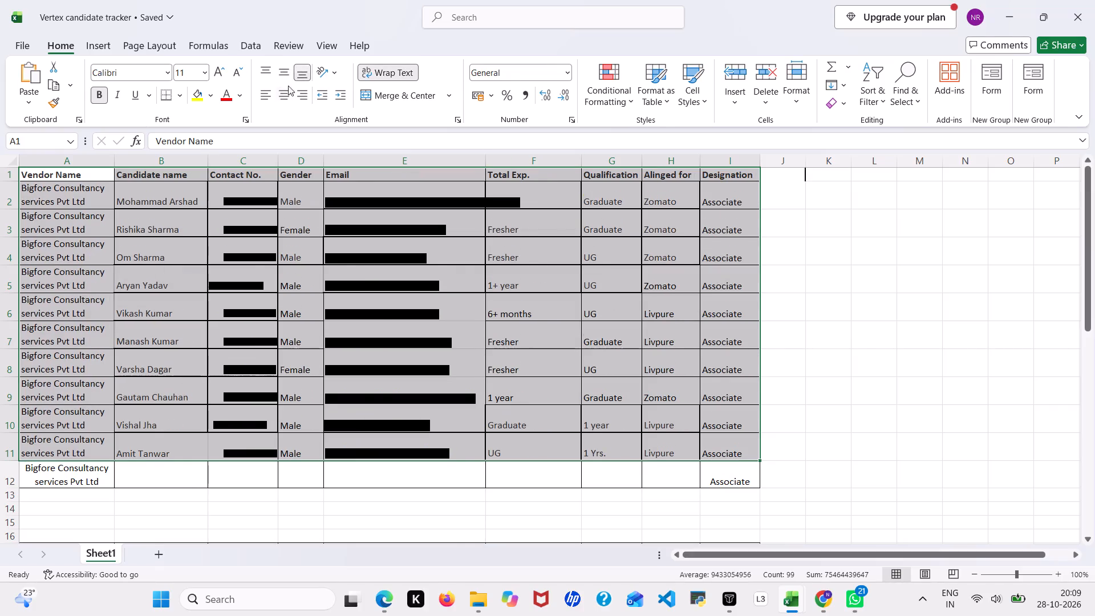
{"action": "left_click", "coordinate": [280, 95]}
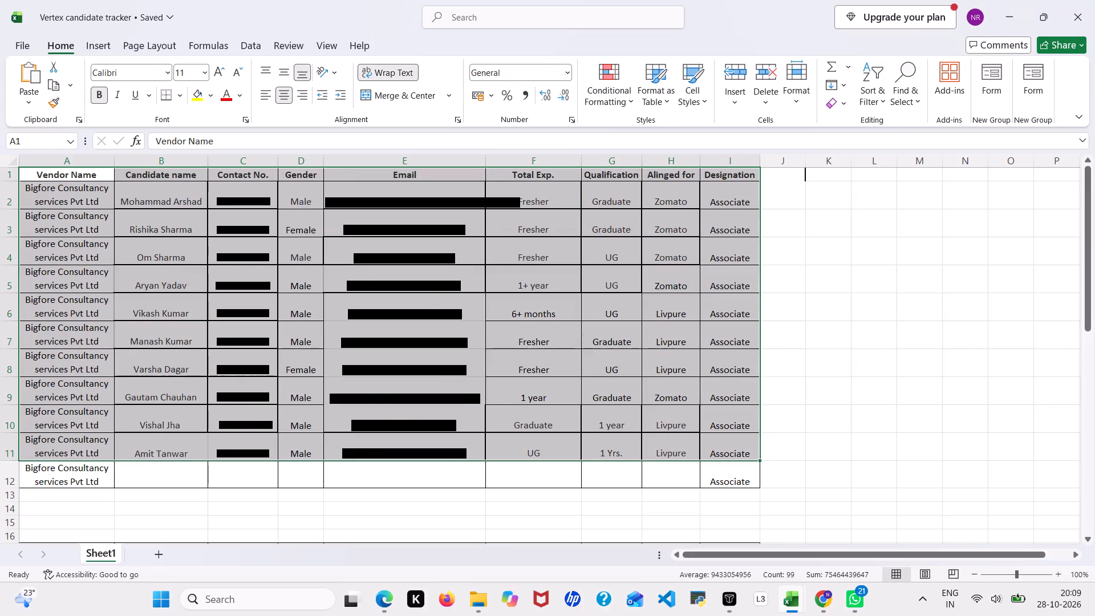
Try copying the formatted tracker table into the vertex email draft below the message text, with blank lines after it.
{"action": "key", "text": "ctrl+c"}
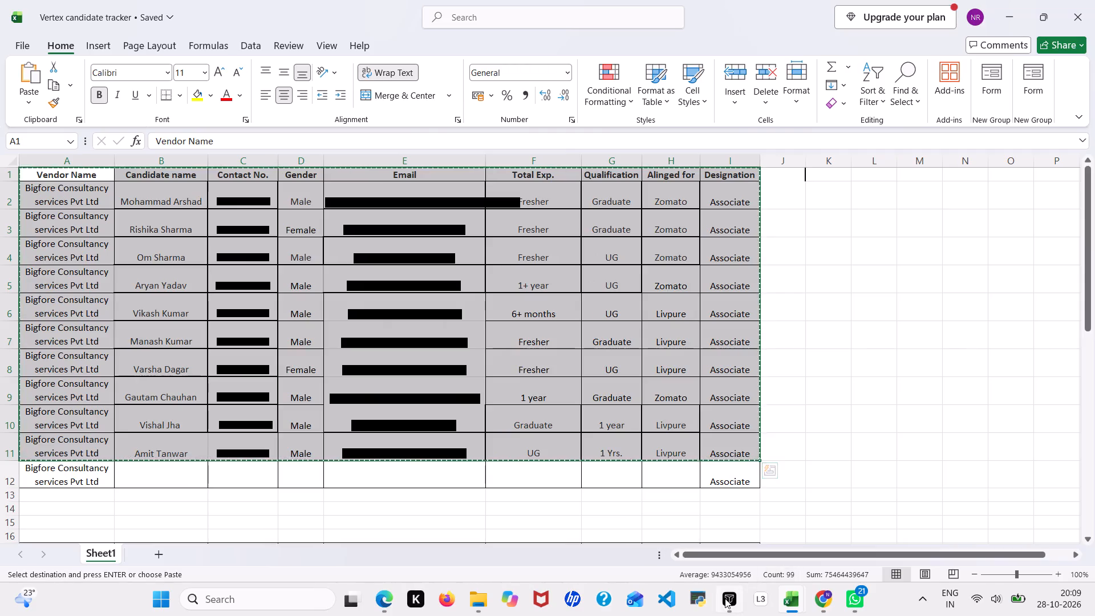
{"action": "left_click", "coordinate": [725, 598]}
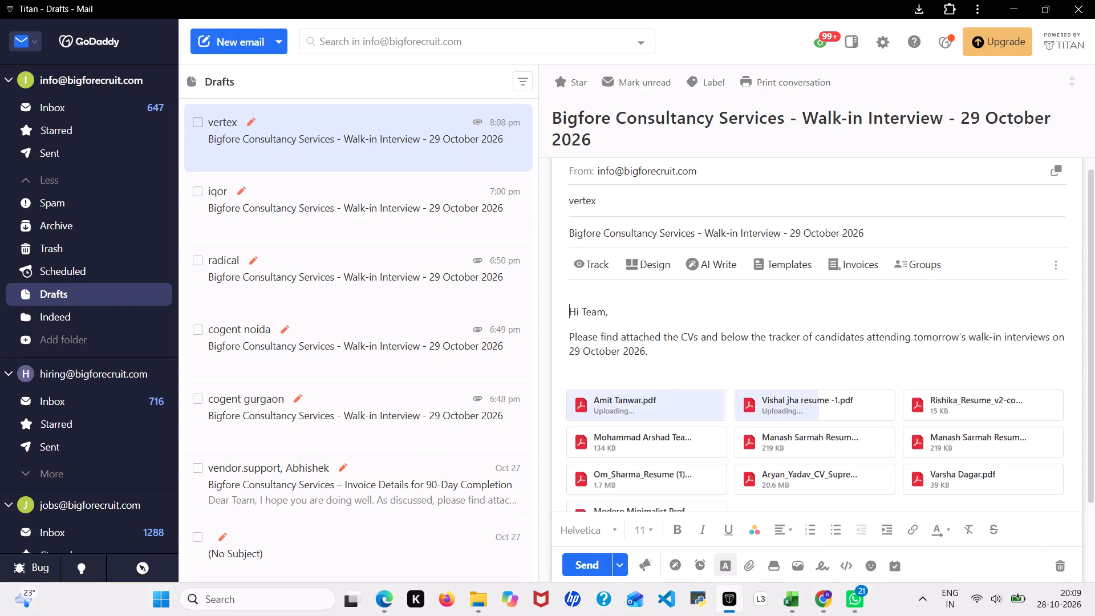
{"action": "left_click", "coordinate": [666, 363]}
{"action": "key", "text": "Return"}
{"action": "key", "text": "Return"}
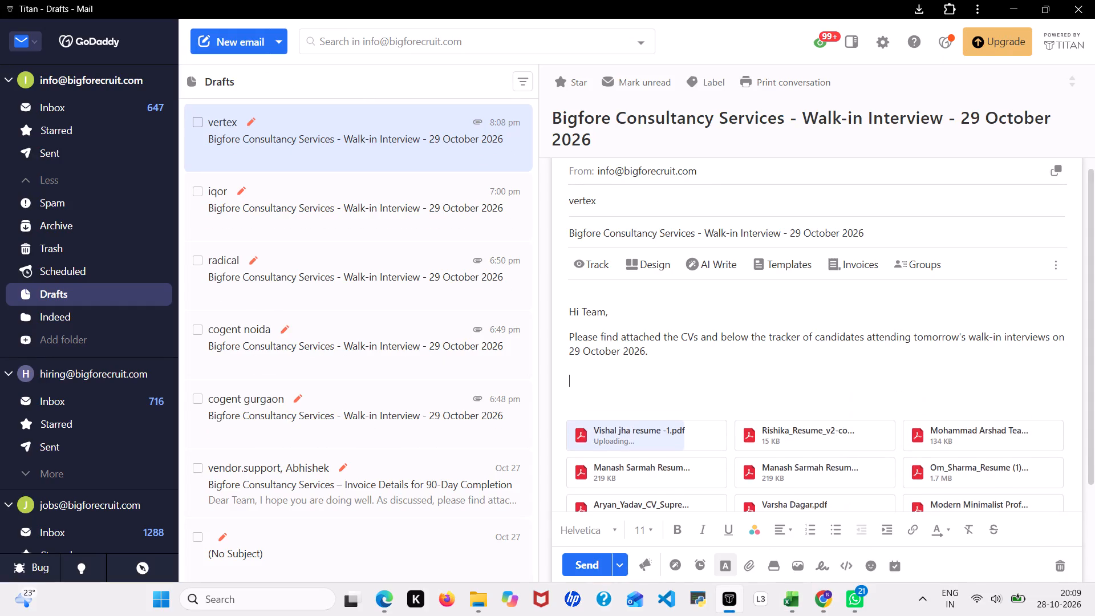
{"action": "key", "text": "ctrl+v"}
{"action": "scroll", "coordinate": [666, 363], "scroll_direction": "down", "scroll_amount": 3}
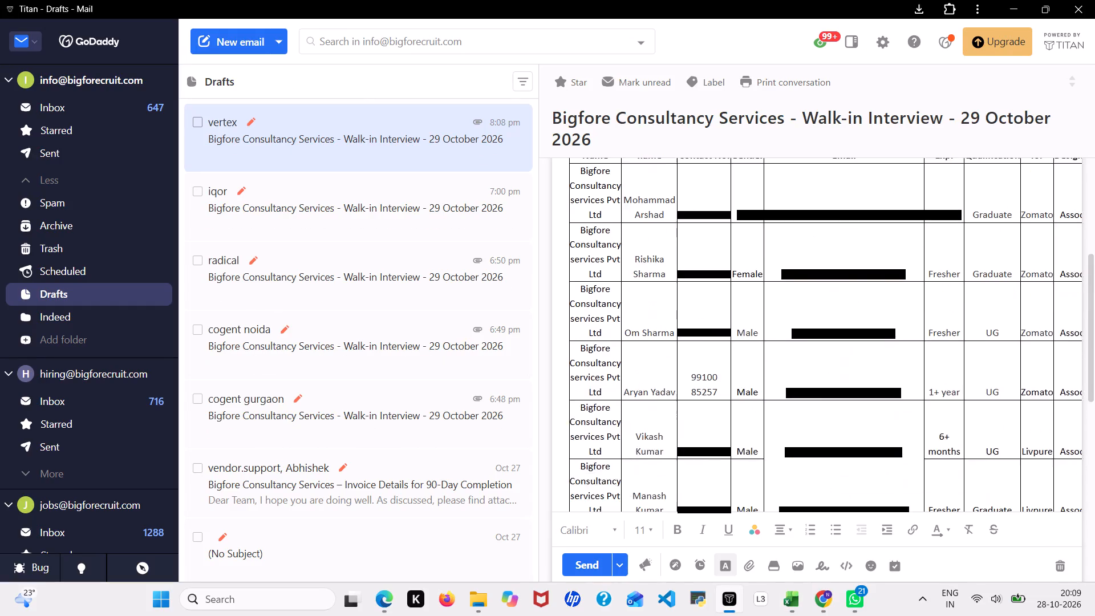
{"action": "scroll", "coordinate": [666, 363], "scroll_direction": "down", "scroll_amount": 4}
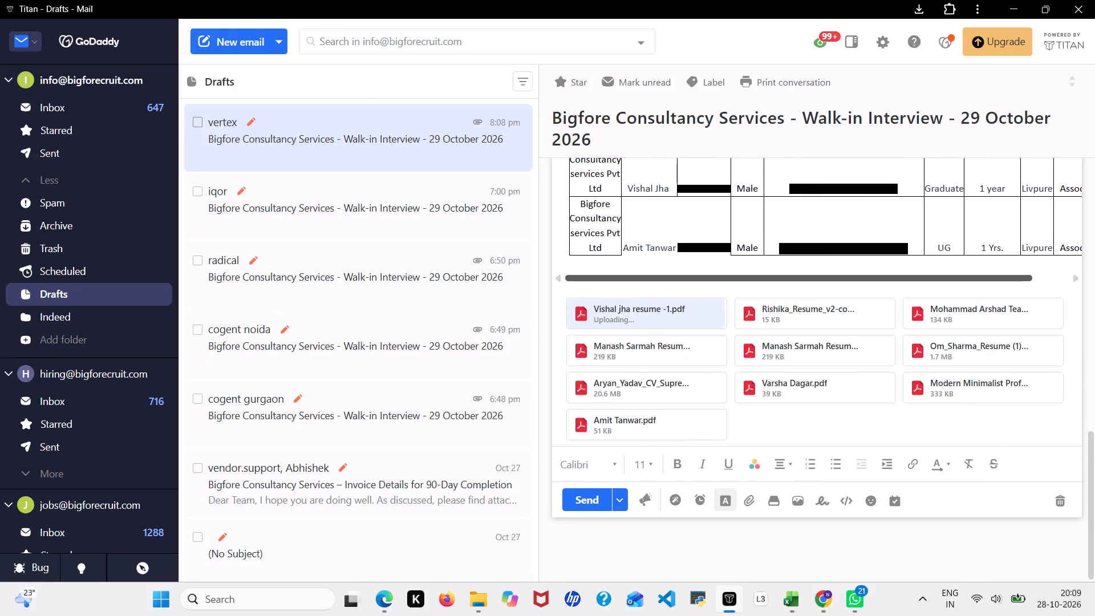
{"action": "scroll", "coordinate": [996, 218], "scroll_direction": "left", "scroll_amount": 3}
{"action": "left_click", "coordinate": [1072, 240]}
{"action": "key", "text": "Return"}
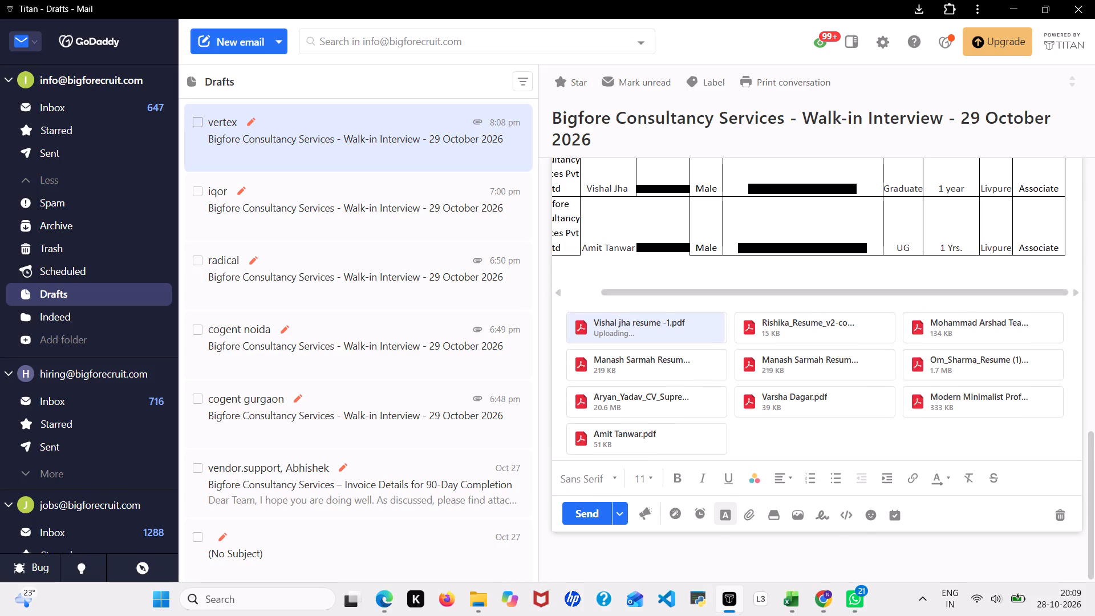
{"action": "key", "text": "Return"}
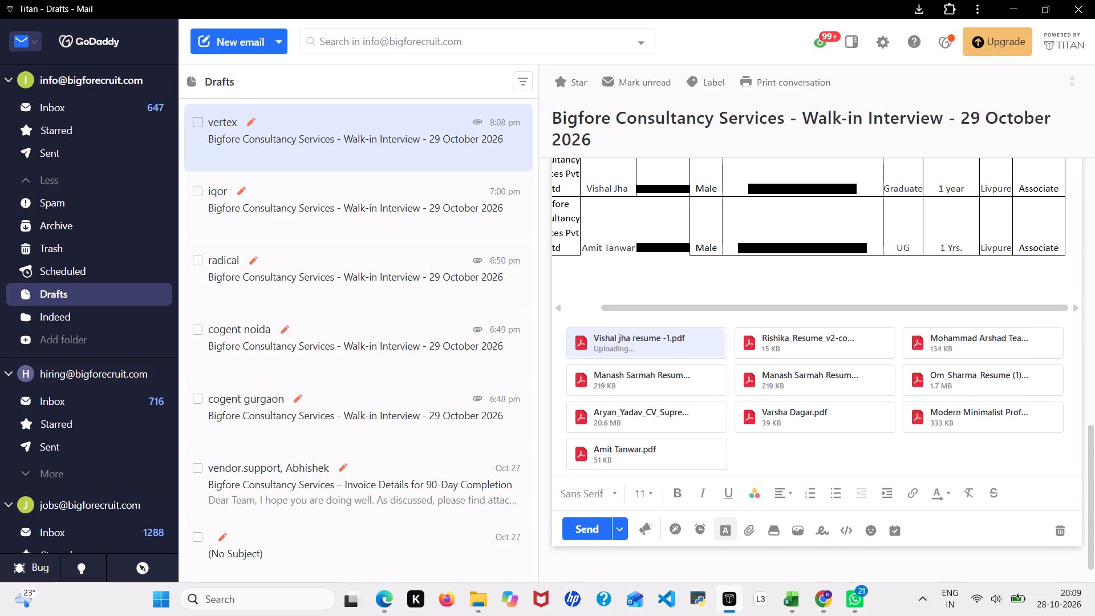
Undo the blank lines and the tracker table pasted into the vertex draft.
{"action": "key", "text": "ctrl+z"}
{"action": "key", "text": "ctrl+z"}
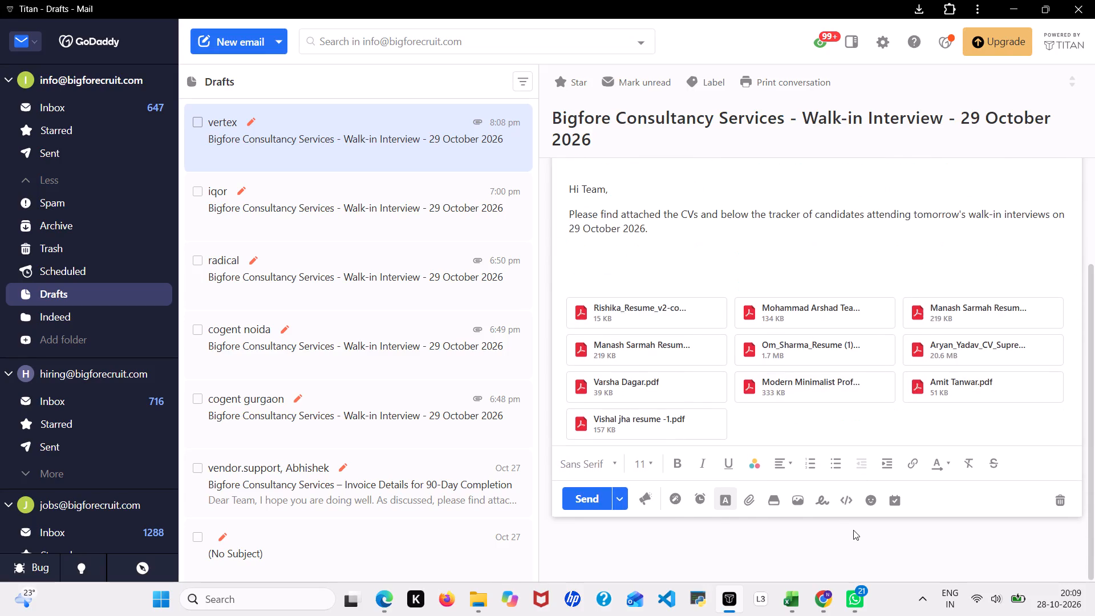
Back in the Vertex candidate tracker, apply all borders to the header and candidate rows down to row 11.
{"action": "left_click", "coordinate": [443, 559]}
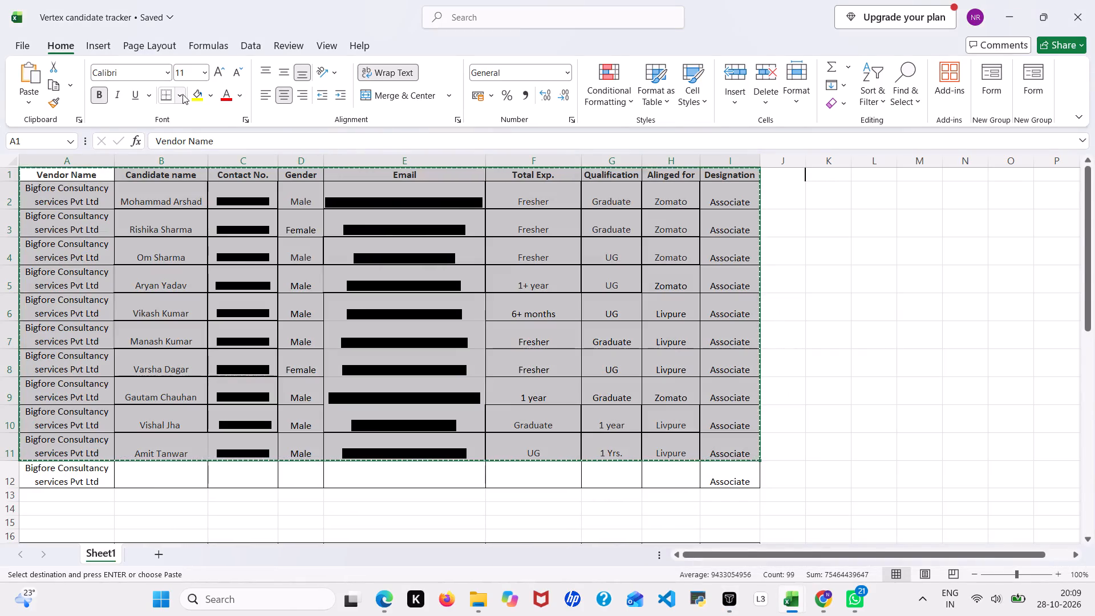
{"action": "left_click", "coordinate": [179, 94]}
{"action": "left_click", "coordinate": [200, 244]}
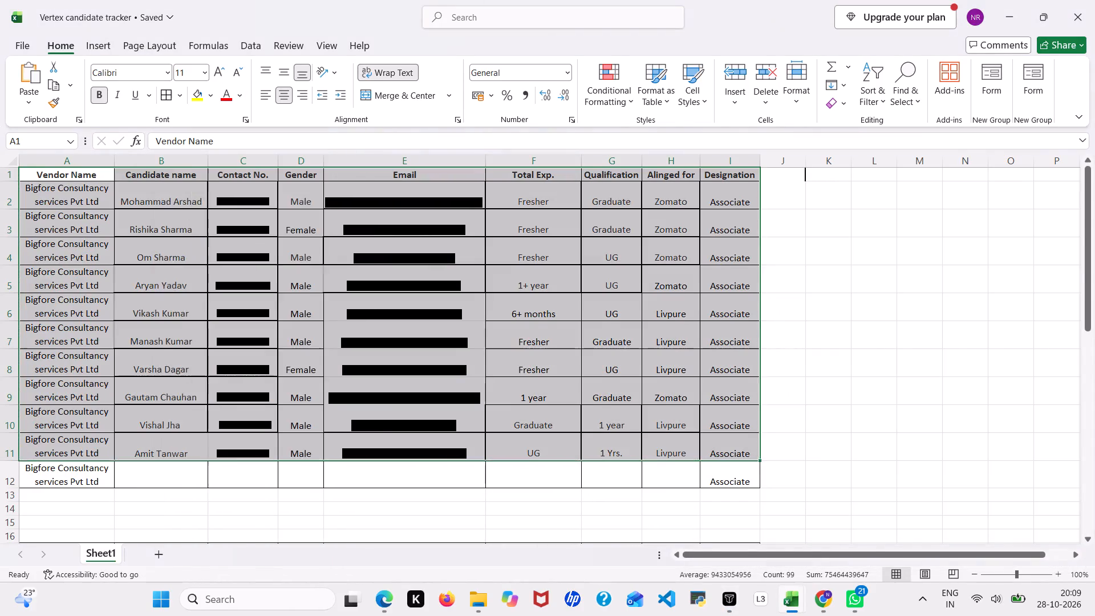
Copy the bordered tracker table and paste it below the message text in the vertex email draft.
{"action": "key", "text": "ctrl+c"}
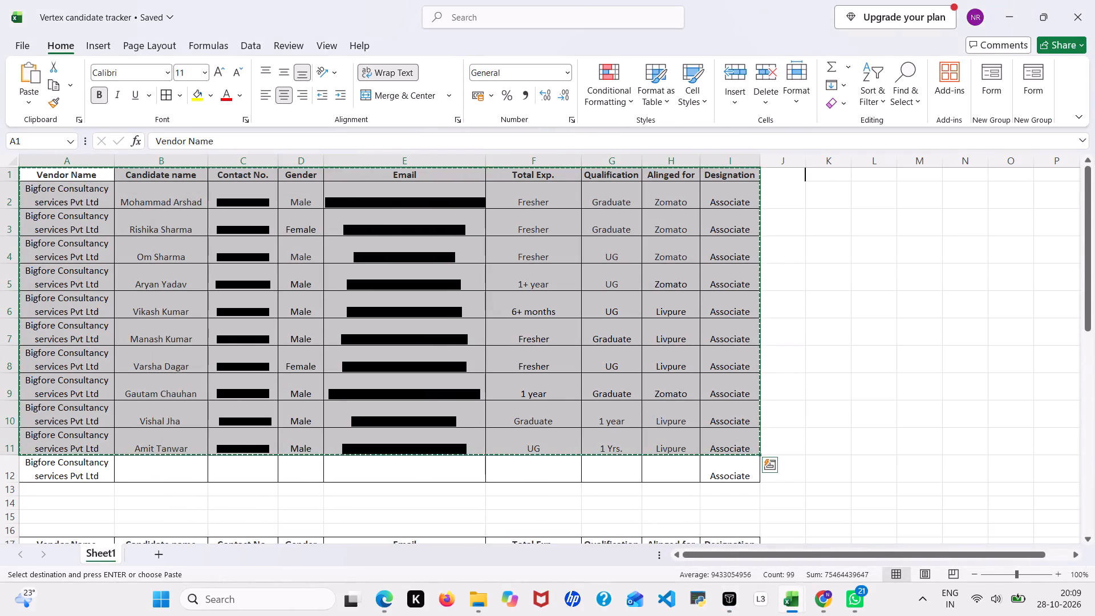
{"action": "left_click", "coordinate": [728, 595]}
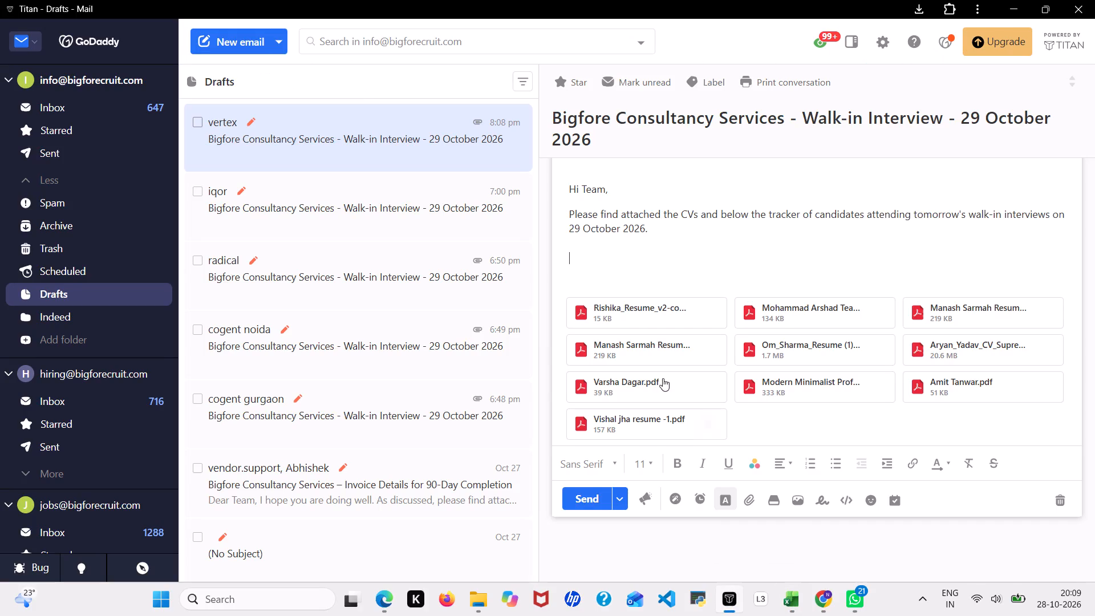
{"action": "key", "text": "ctrl+v"}
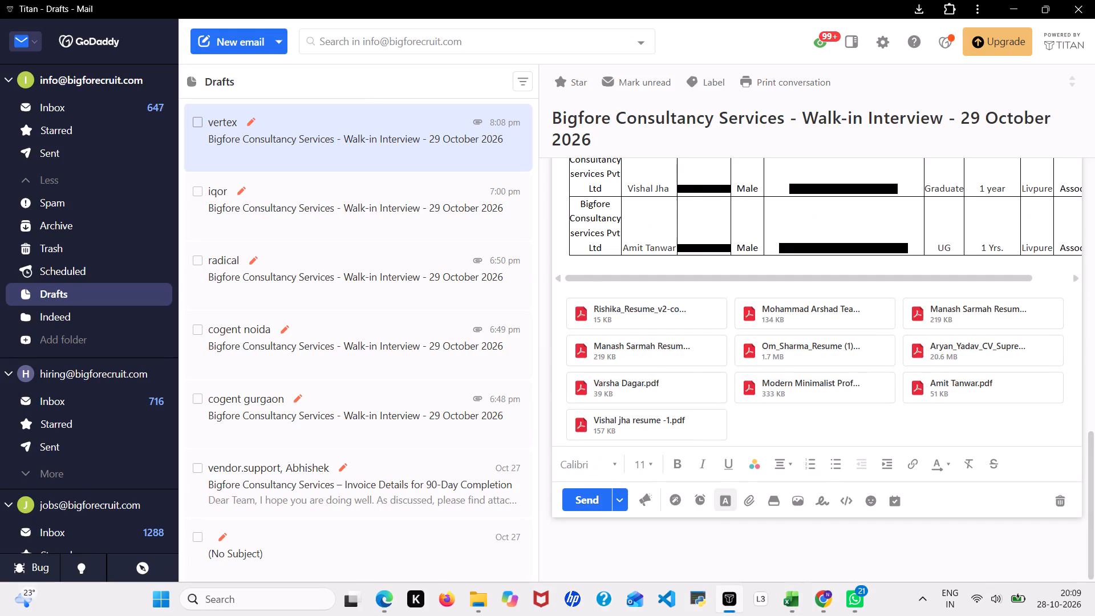
Add the closing "Thanks & Regards," below the pasted table, with "Pawan" on the following line.
{"action": "scroll", "coordinate": [989, 259], "scroll_direction": "left", "scroll_amount": 3}
{"action": "left_click", "coordinate": [1069, 250]}
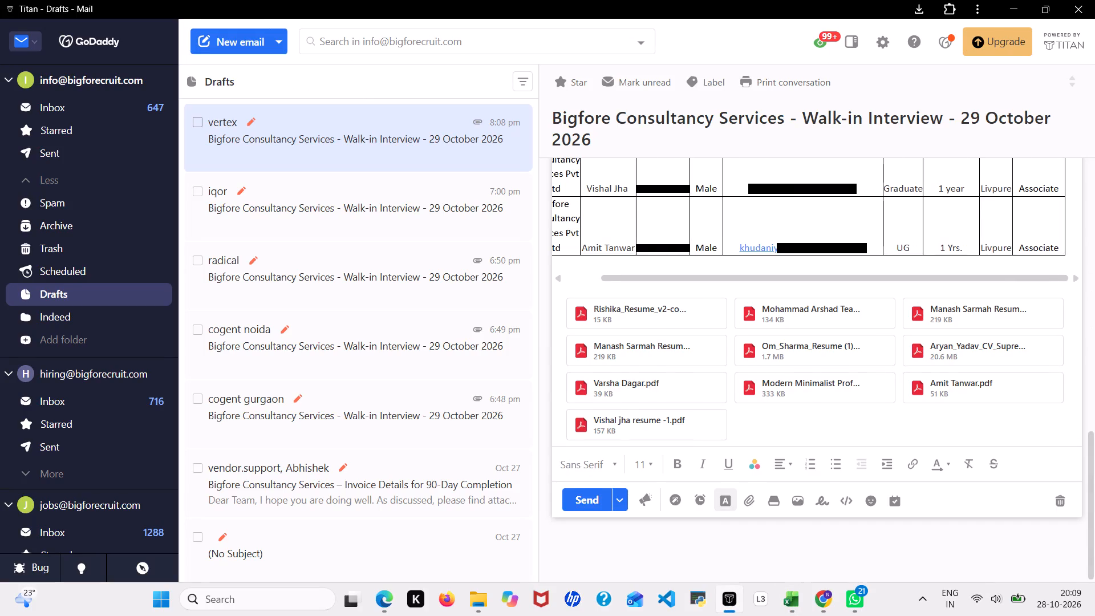
{"action": "key", "text": "Return"}
{"action": "key", "text": "Return"}
{"action": "scroll", "coordinate": [834, 257], "scroll_direction": "right", "scroll_amount": 6}
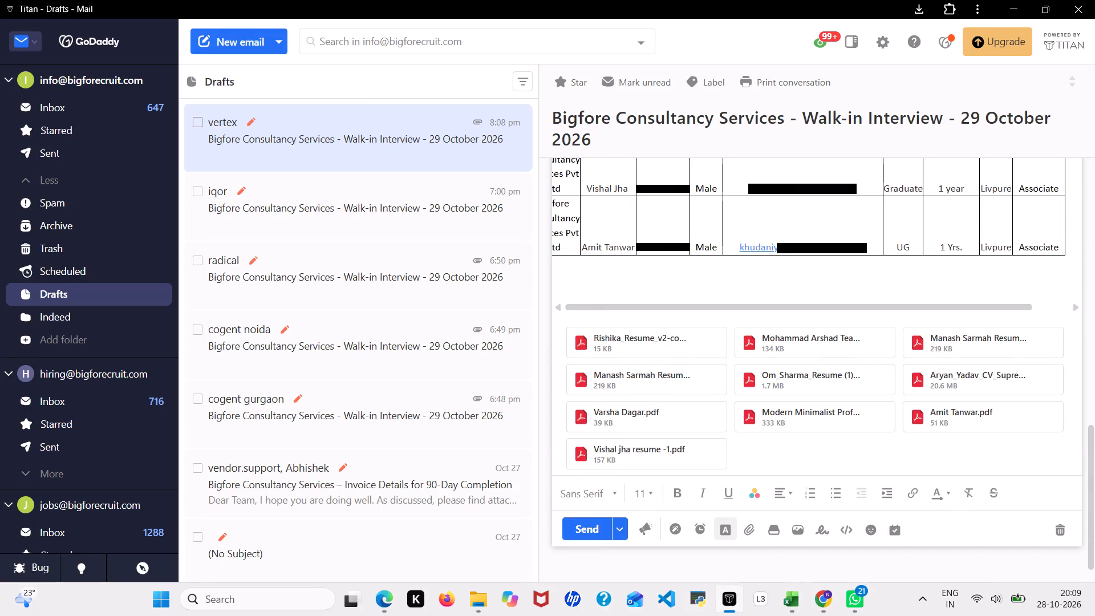
{"action": "type", "text": "Thanks & Regars,"}
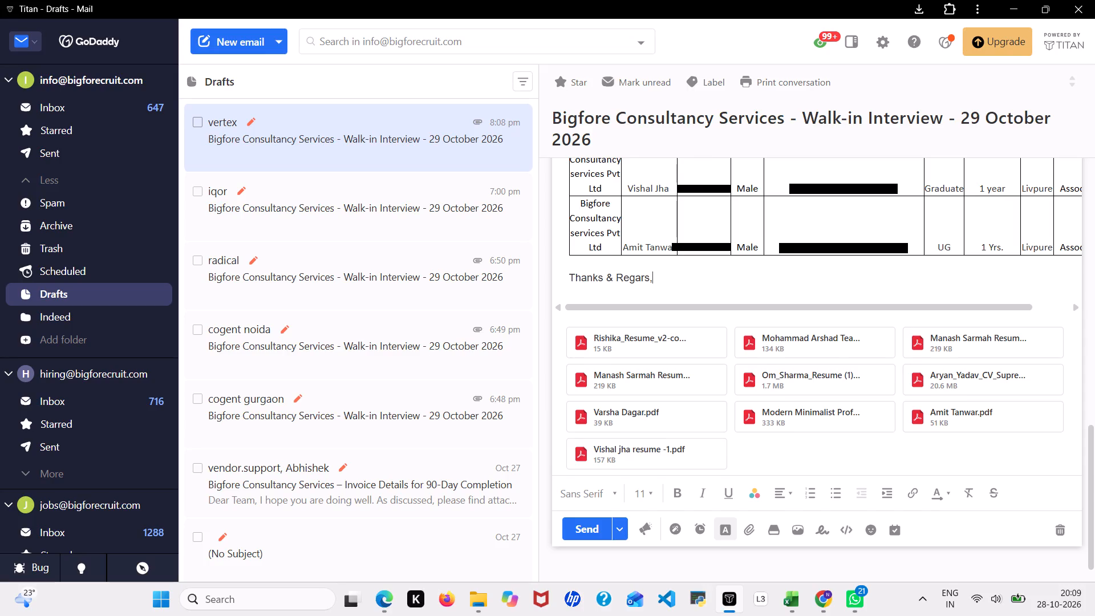
{"action": "key", "text": "Return"}
{"action": "key", "text": "BackSpace"}
{"action": "key", "text": "BackSpace"}
{"action": "key", "text": "BackSpace"}
{"action": "type", "text": "ds,"}
{"action": "key", "text": "Return"}
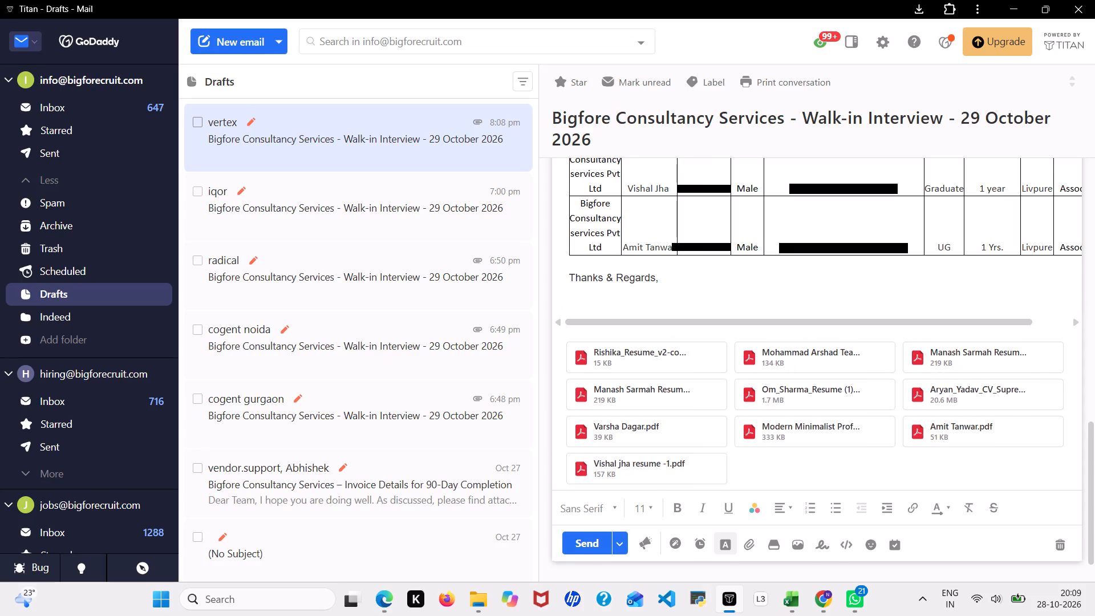
{"action": "type", "text": "pawan"}
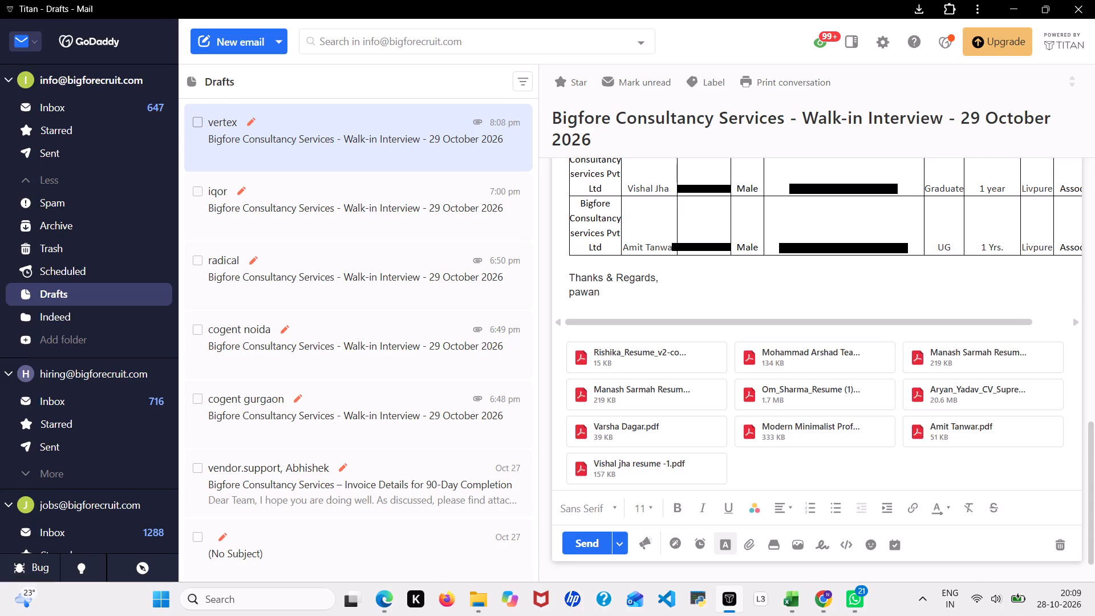
{"action": "left_click", "coordinate": [575, 294]}
{"action": "key", "text": "BackSpace"}
{"action": "key", "text": "shift+p"}
Review the vertex draft's message, candidate table, sign-off and resume attachments, checking also the Vertex candidate tracker workbook.
{"action": "scroll", "coordinate": [663, 306], "scroll_direction": "up", "scroll_amount": 6}
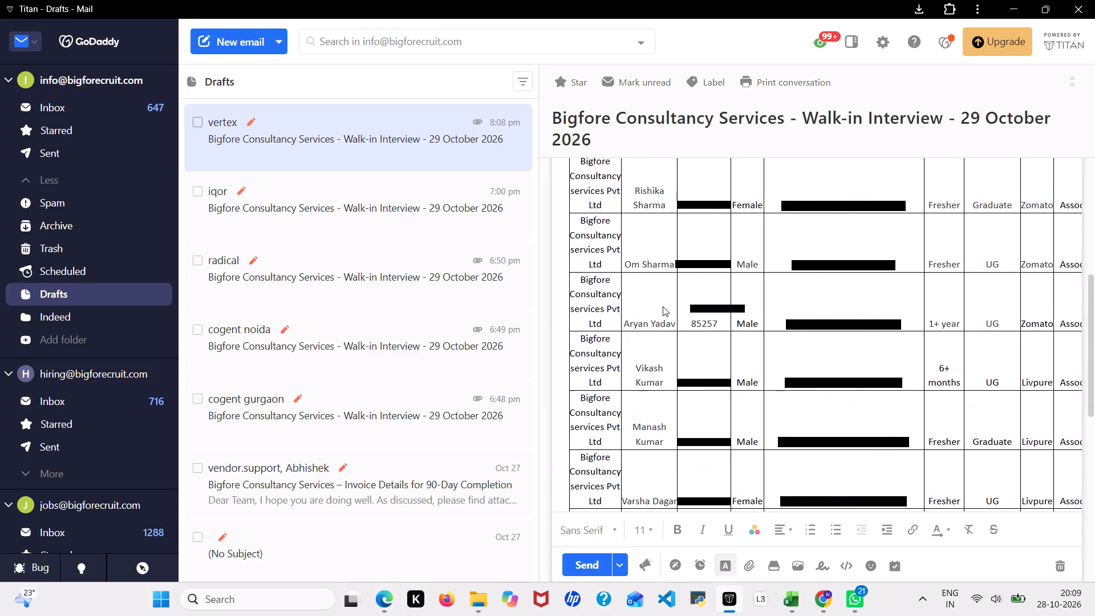
{"action": "scroll", "coordinate": [663, 306], "scroll_direction": "up", "scroll_amount": 2}
{"action": "scroll", "coordinate": [639, 434], "scroll_direction": "down", "scroll_amount": 1}
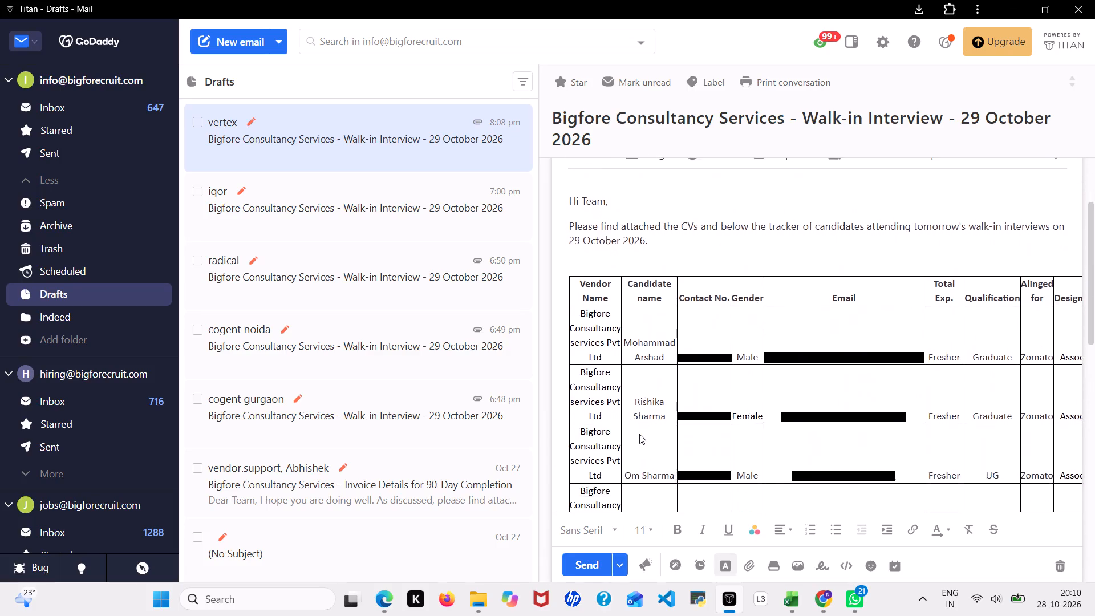
{"action": "scroll", "coordinate": [639, 434], "scroll_direction": "down", "scroll_amount": 6}
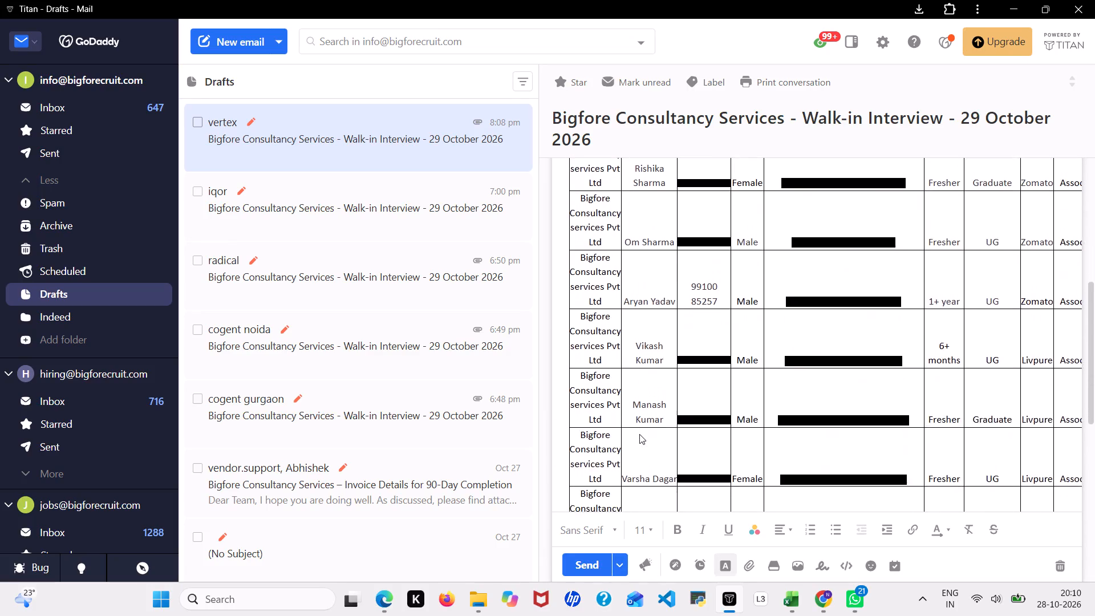
{"action": "scroll", "coordinate": [639, 434], "scroll_direction": "down", "scroll_amount": 4}
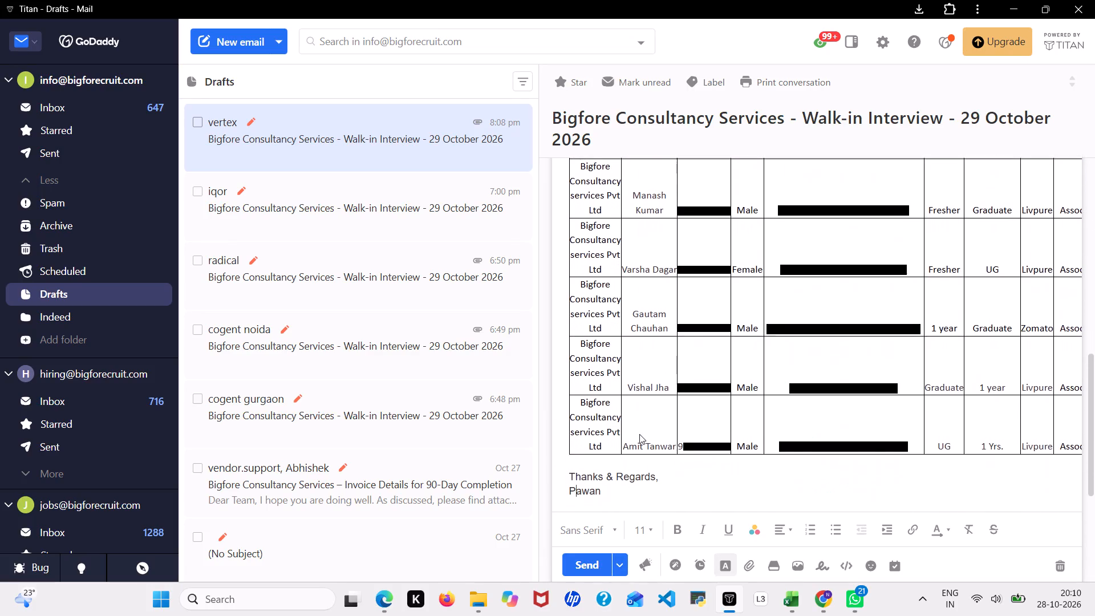
{"action": "left_click", "coordinate": [439, 500]}
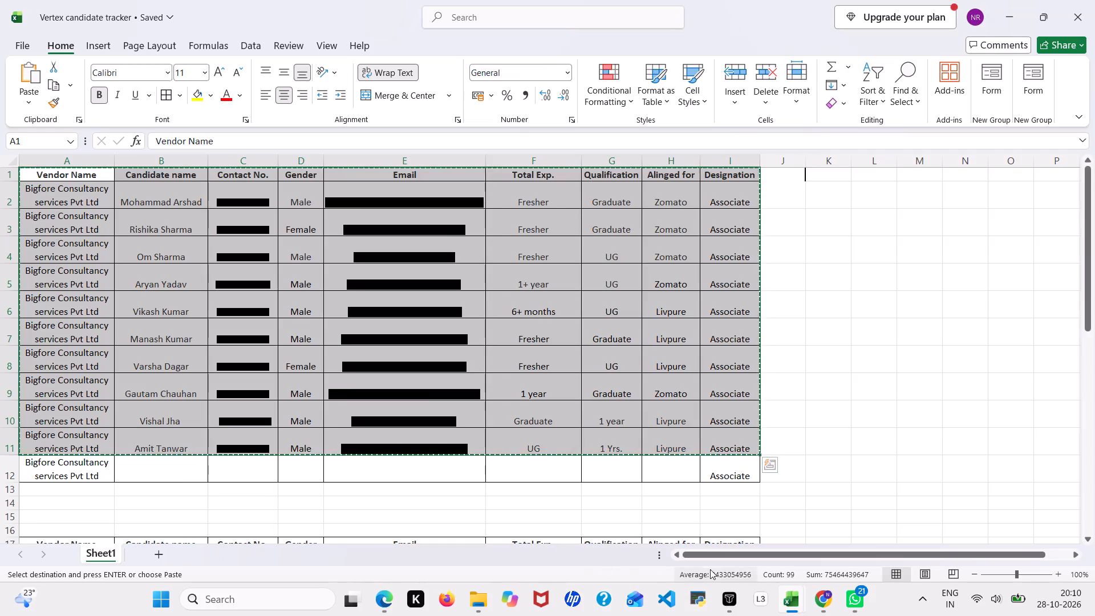
{"action": "left_click", "coordinate": [720, 554]}
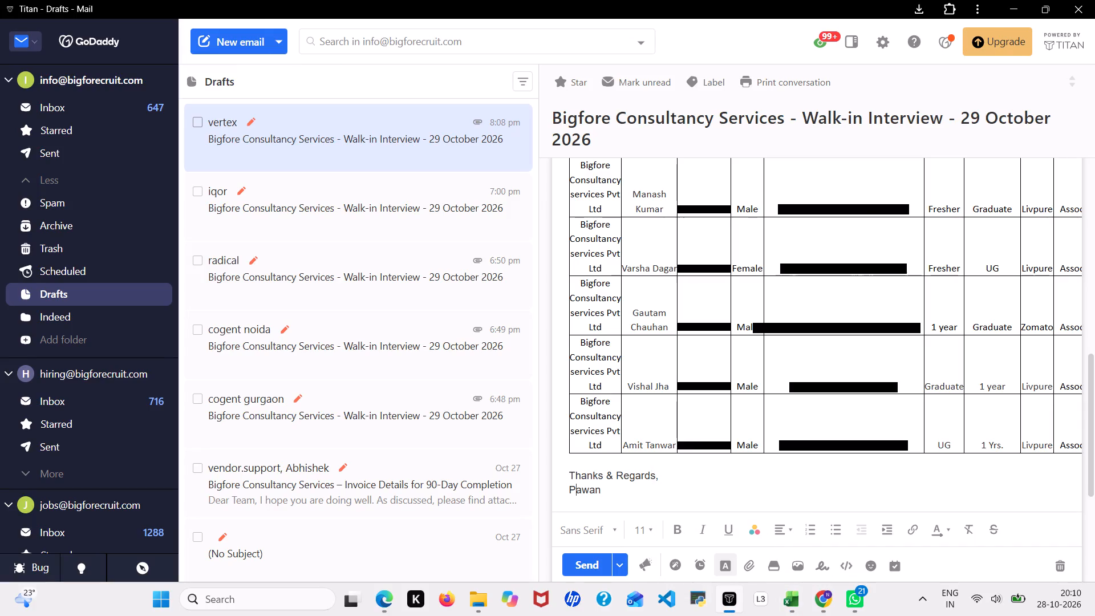
{"action": "scroll", "coordinate": [656, 319], "scroll_direction": "up", "scroll_amount": 2}
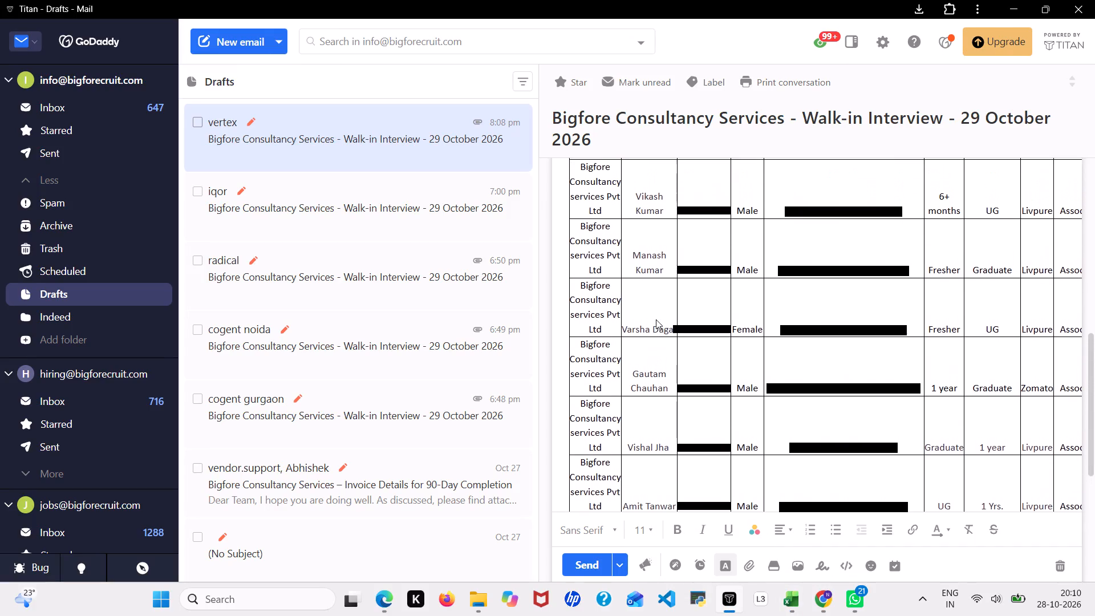
{"action": "scroll", "coordinate": [656, 319], "scroll_direction": "up", "scroll_amount": 3}
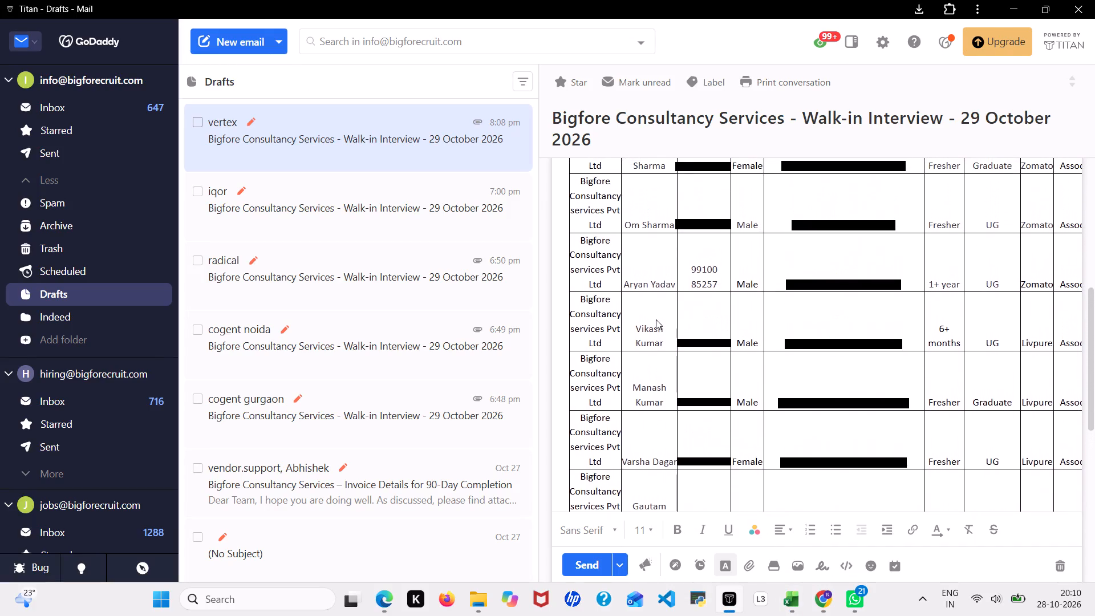
{"action": "scroll", "coordinate": [656, 319], "scroll_direction": "up", "scroll_amount": 3}
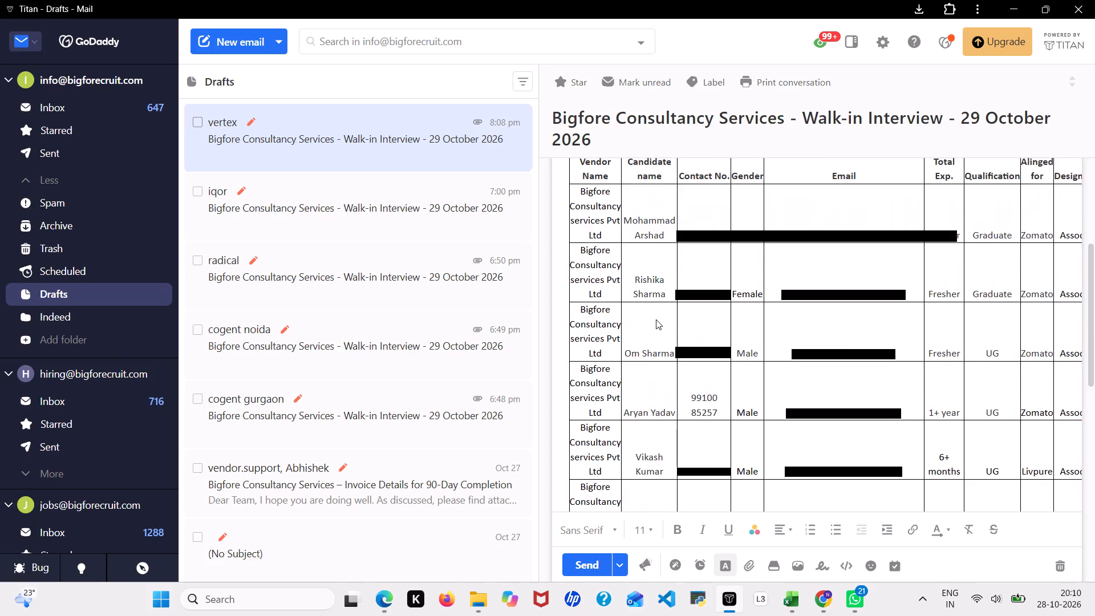
{"action": "scroll", "coordinate": [656, 319], "scroll_direction": "down", "scroll_amount": 7}
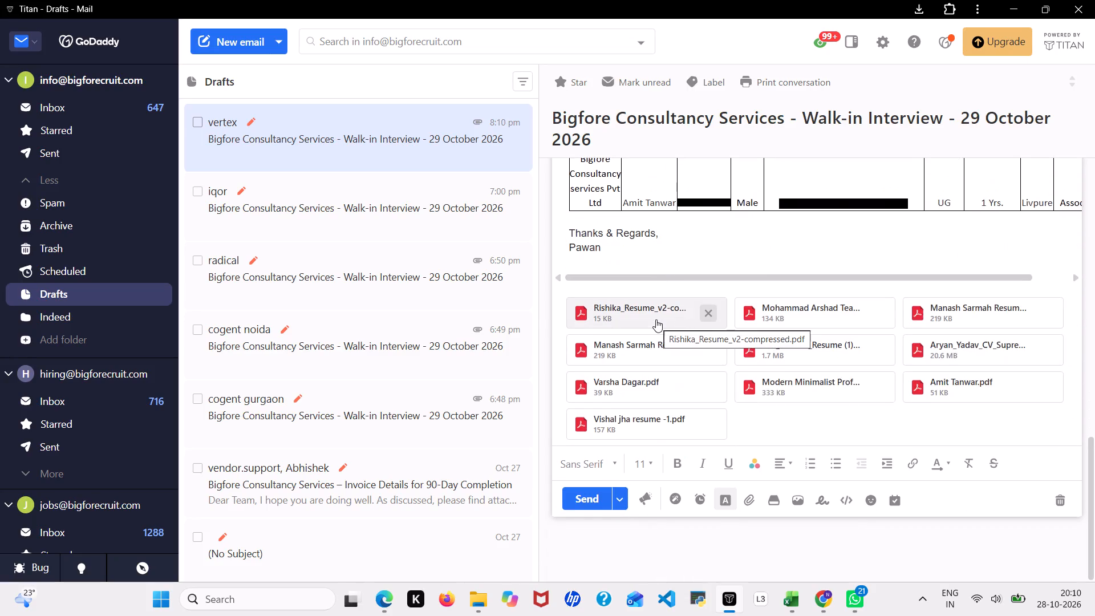
{"action": "scroll", "coordinate": [656, 319], "scroll_direction": "up", "scroll_amount": 6}
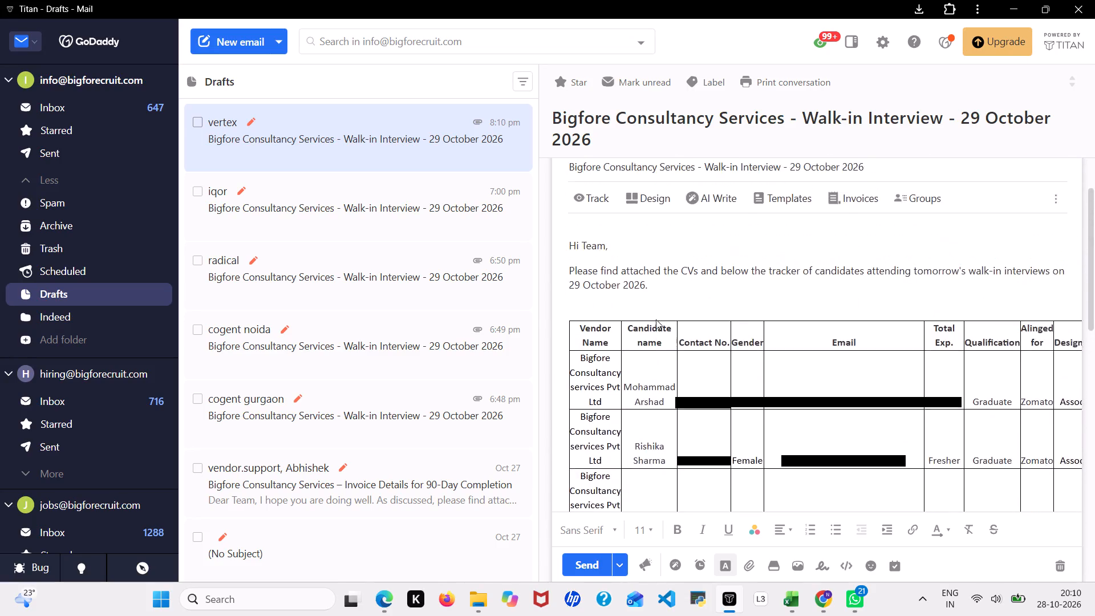
Replace the "vertex" placeholder recipient with the saved contact matching "va", the TA-Vertex mailbox, another "ta" contact, and contacts Meena and Manish.
{"action": "scroll", "coordinate": [656, 319], "scroll_direction": "up", "scroll_amount": 2}
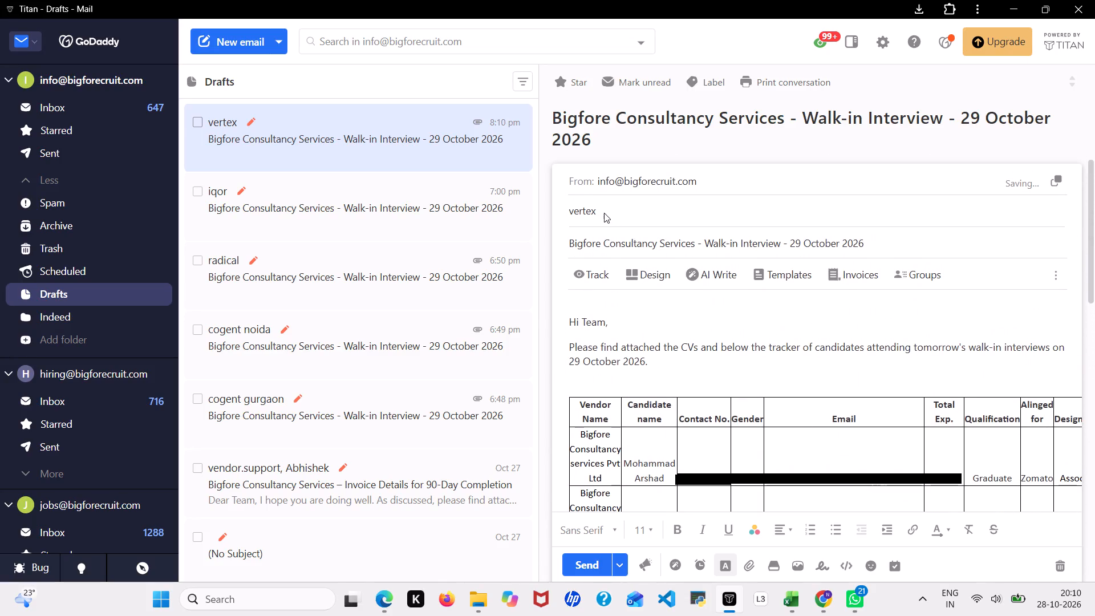
{"action": "left_click", "coordinate": [604, 213]}
{"action": "left_click", "coordinate": [636, 214]}
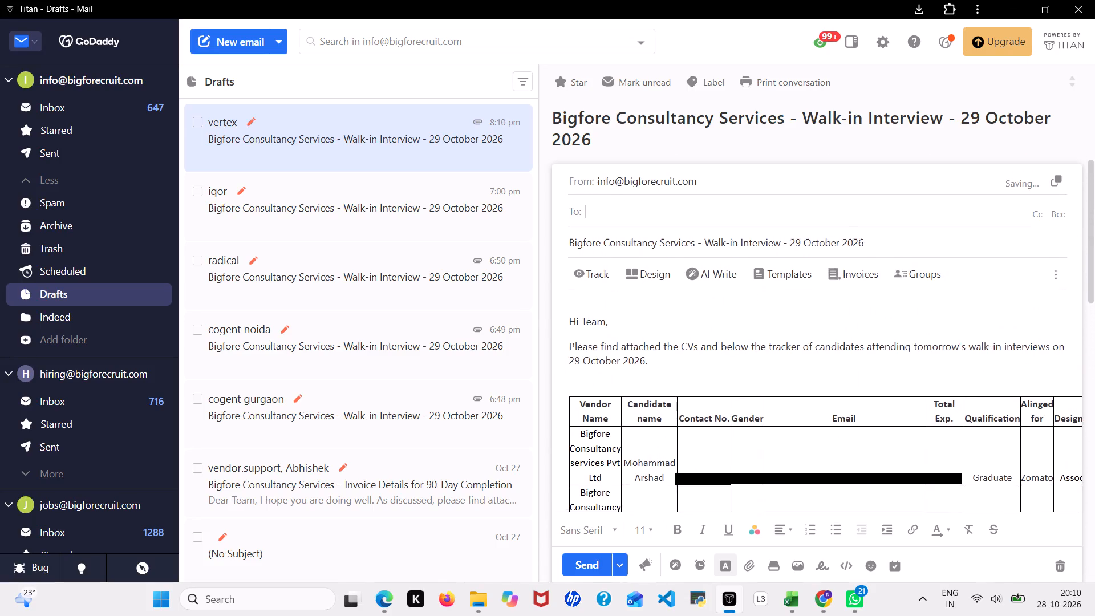
{"action": "type", "text": "va"}
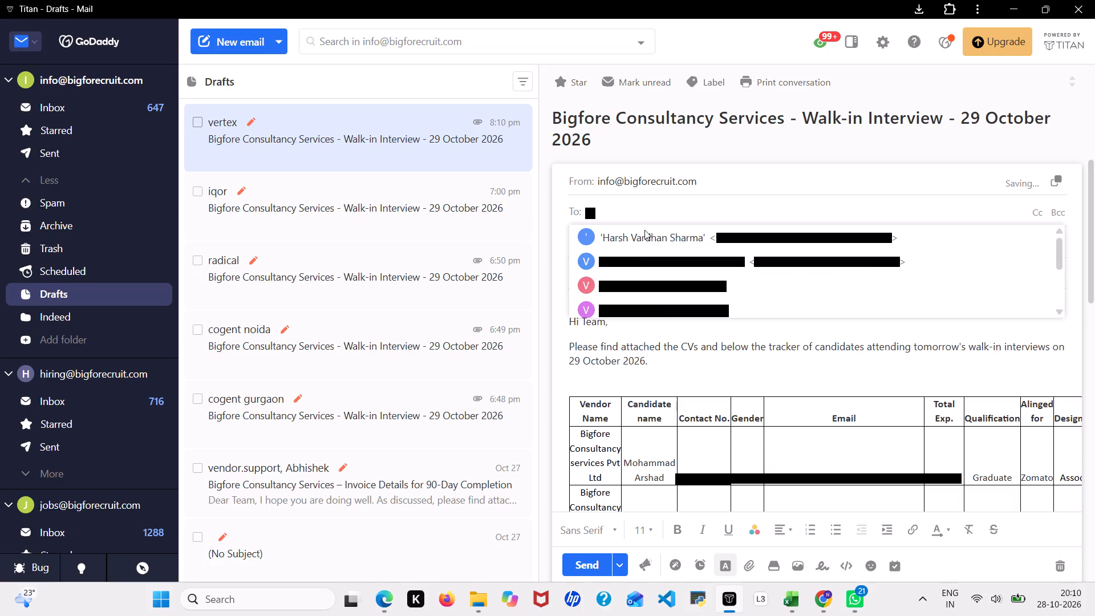
{"action": "left_click", "coordinate": [655, 253]}
{"action": "type", "text": "ta"}
{"action": "left_click", "coordinate": [756, 244]}
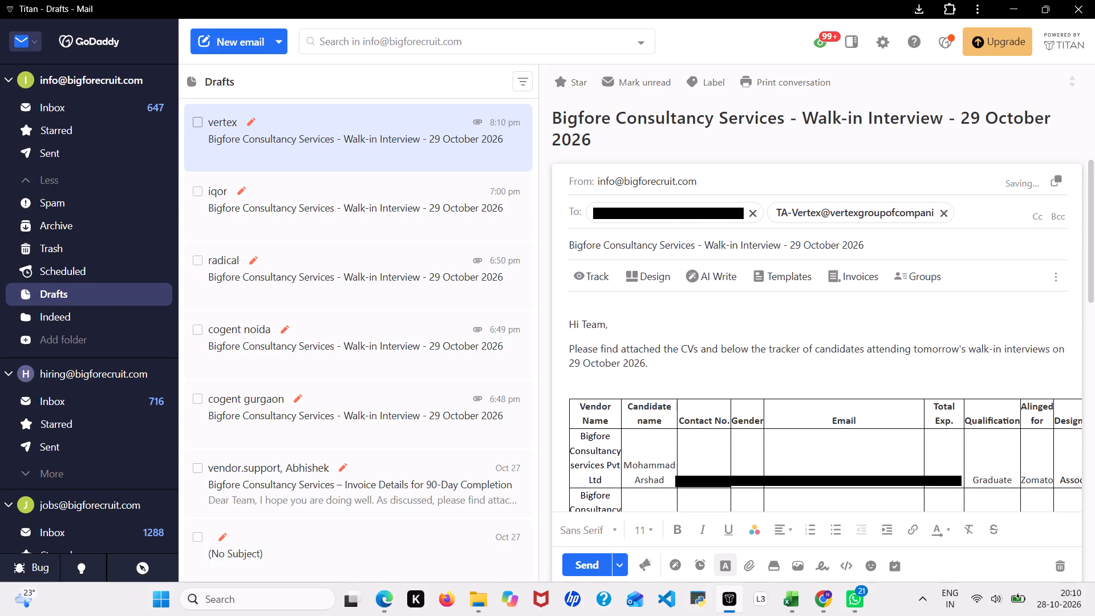
{"action": "type", "text": "ta"}
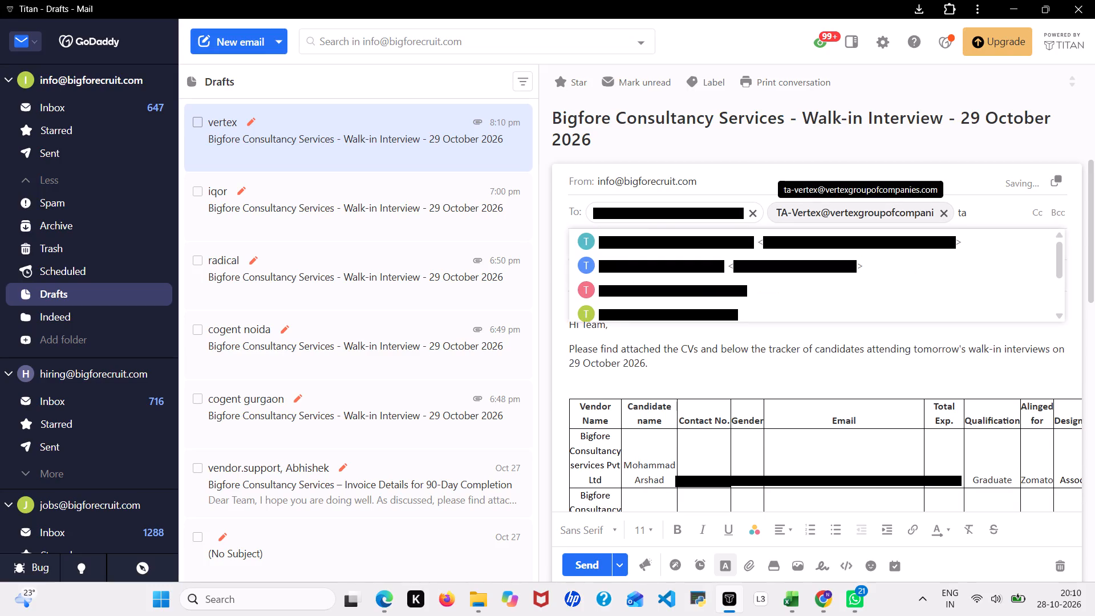
{"action": "left_click", "coordinate": [882, 235]}
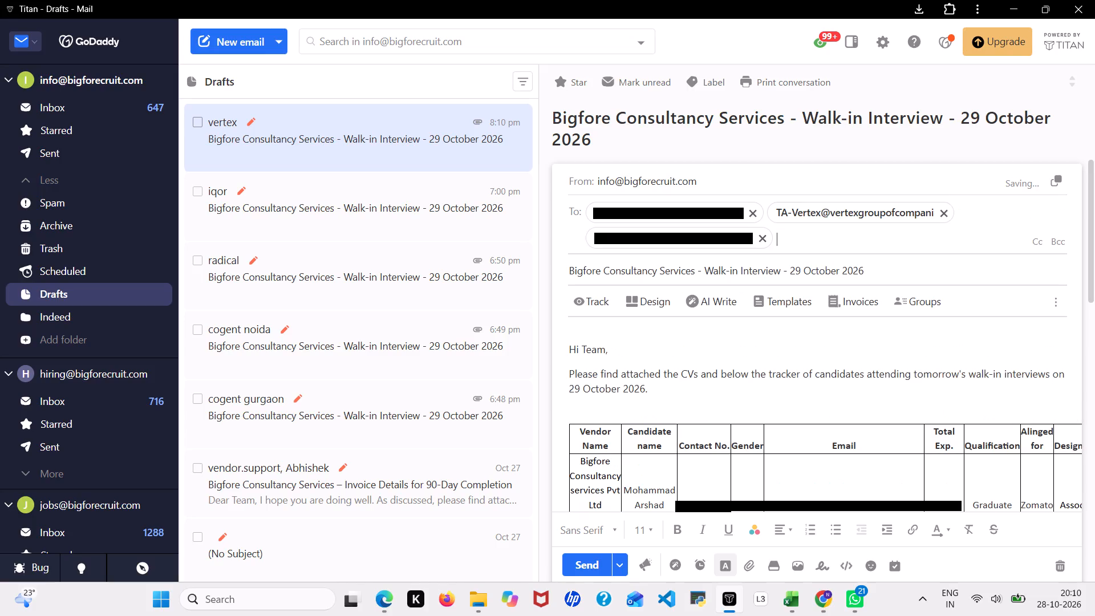
{"action": "type", "text": "mee"}
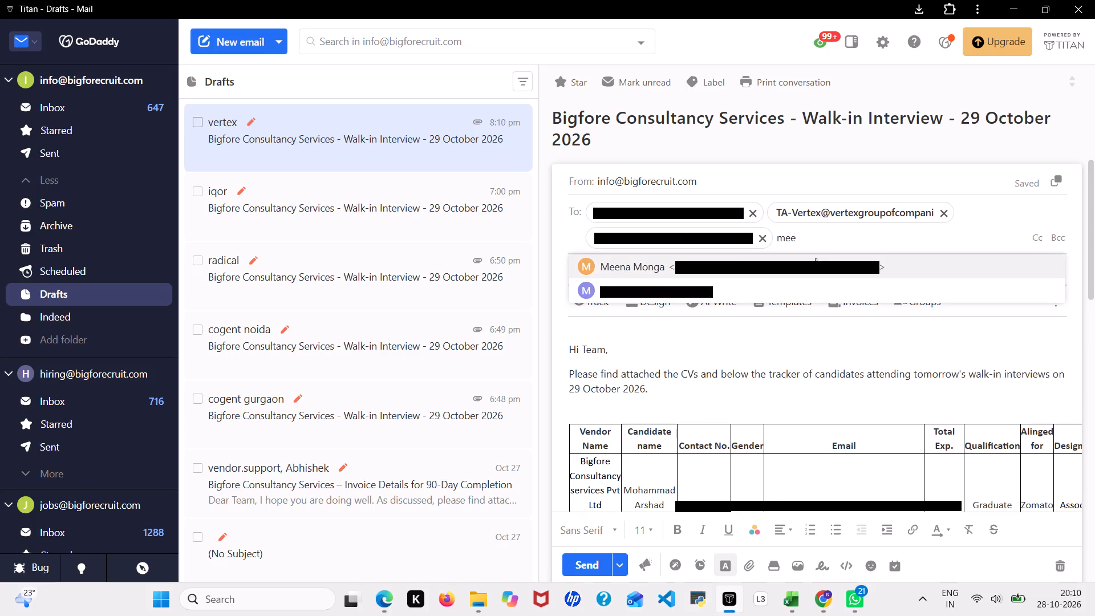
{"action": "left_click", "coordinate": [809, 270]}
{"action": "type", "text": "man"}
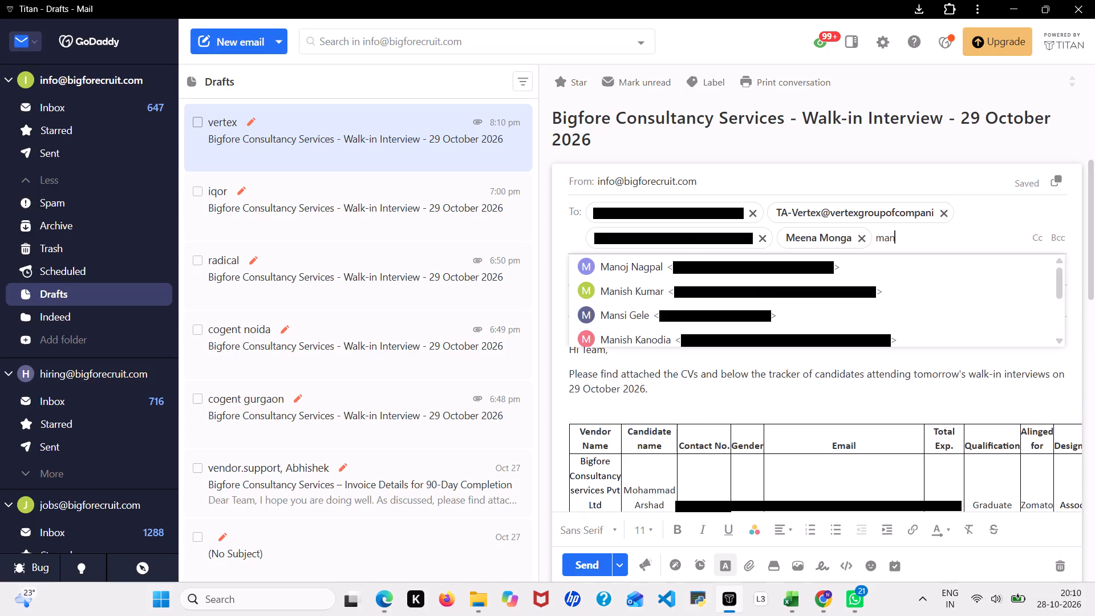
{"action": "left_click", "coordinate": [781, 293]}
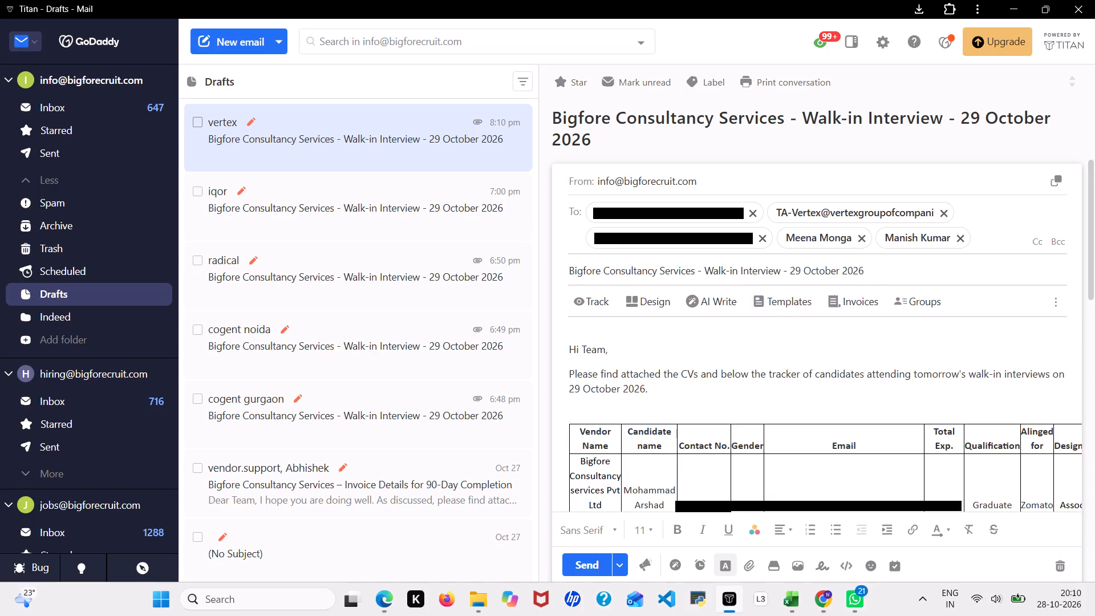
Examine the vertex draft's full table width, all candidate rows, the sign-off and the recipient list.
{"action": "scroll", "coordinate": [781, 385], "scroll_direction": "down", "scroll_amount": 2}
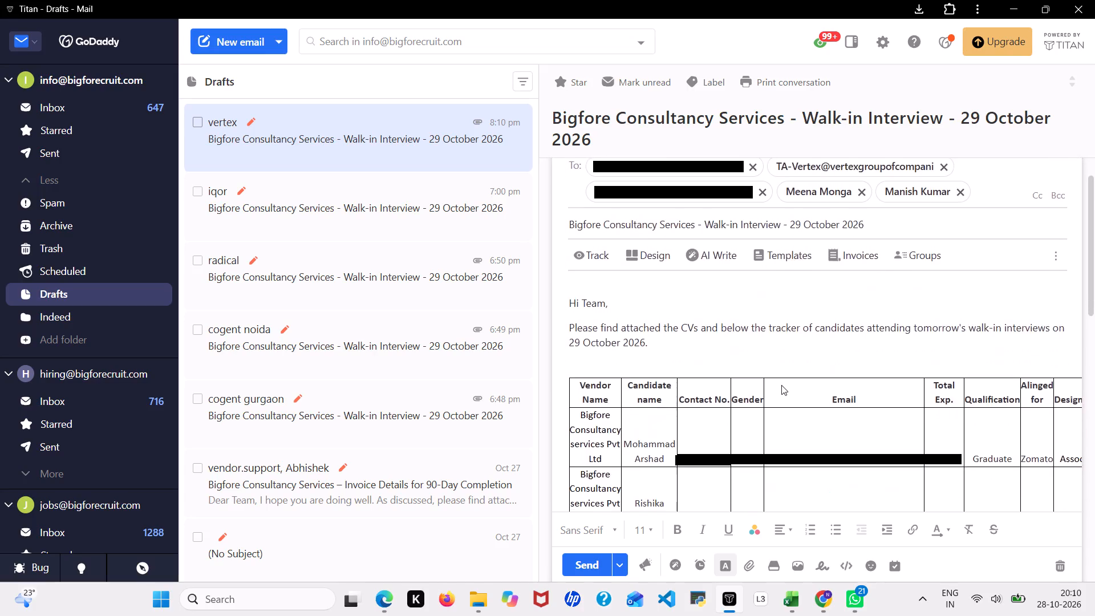
{"action": "scroll", "coordinate": [781, 385], "scroll_direction": "down", "scroll_amount": 2}
{"action": "scroll", "coordinate": [781, 385], "scroll_direction": "left", "scroll_amount": 2}
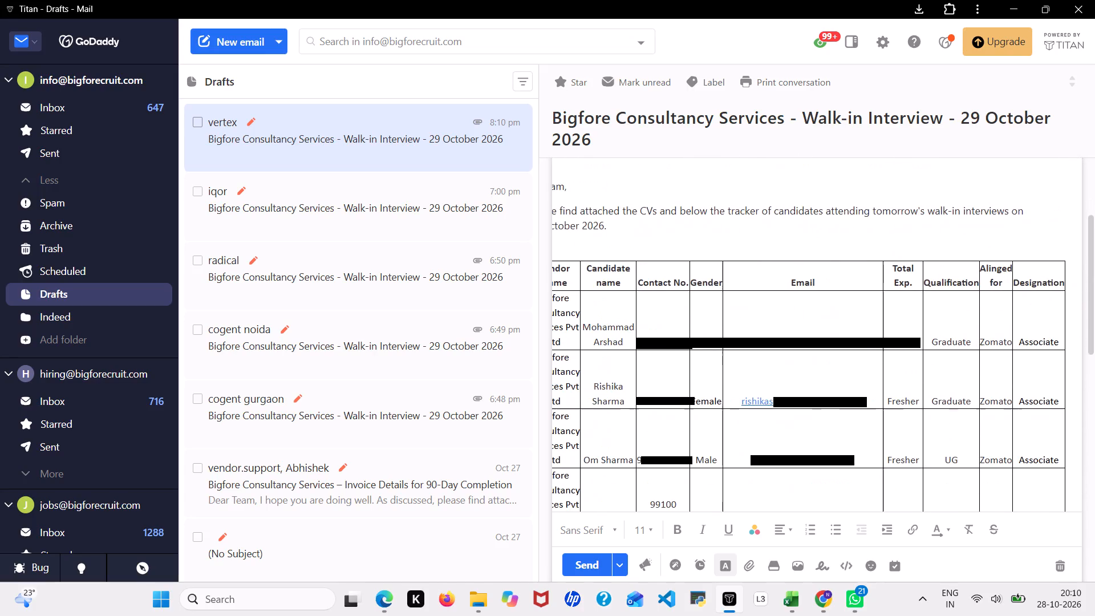
{"action": "scroll", "coordinate": [781, 385], "scroll_direction": "right", "scroll_amount": 2}
{"action": "scroll", "coordinate": [781, 385], "scroll_direction": "down", "scroll_amount": 3}
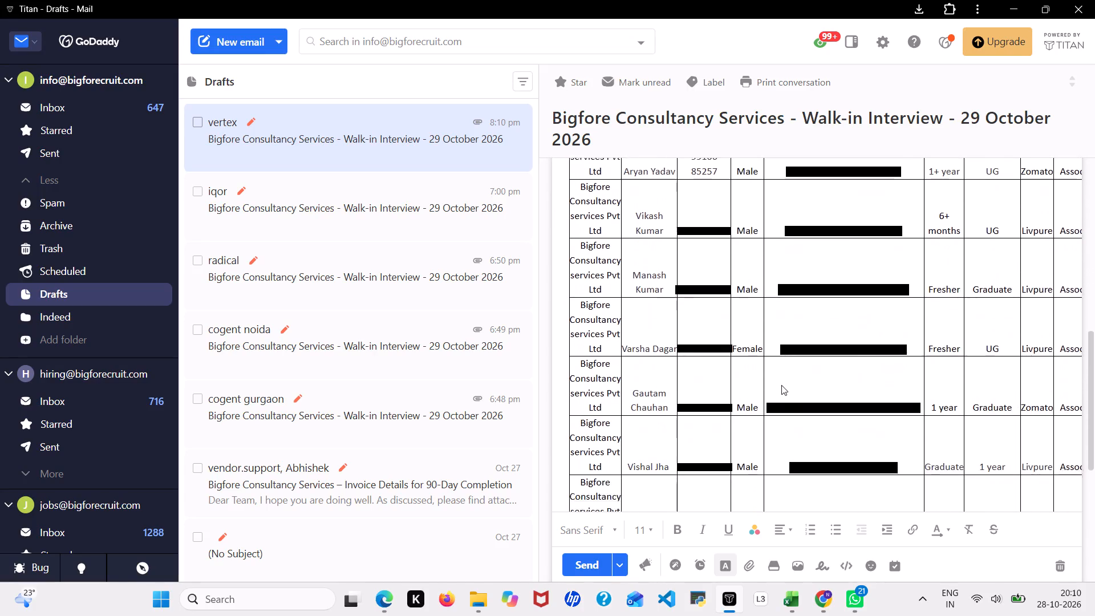
{"action": "scroll", "coordinate": [781, 385], "scroll_direction": "down", "scroll_amount": 2}
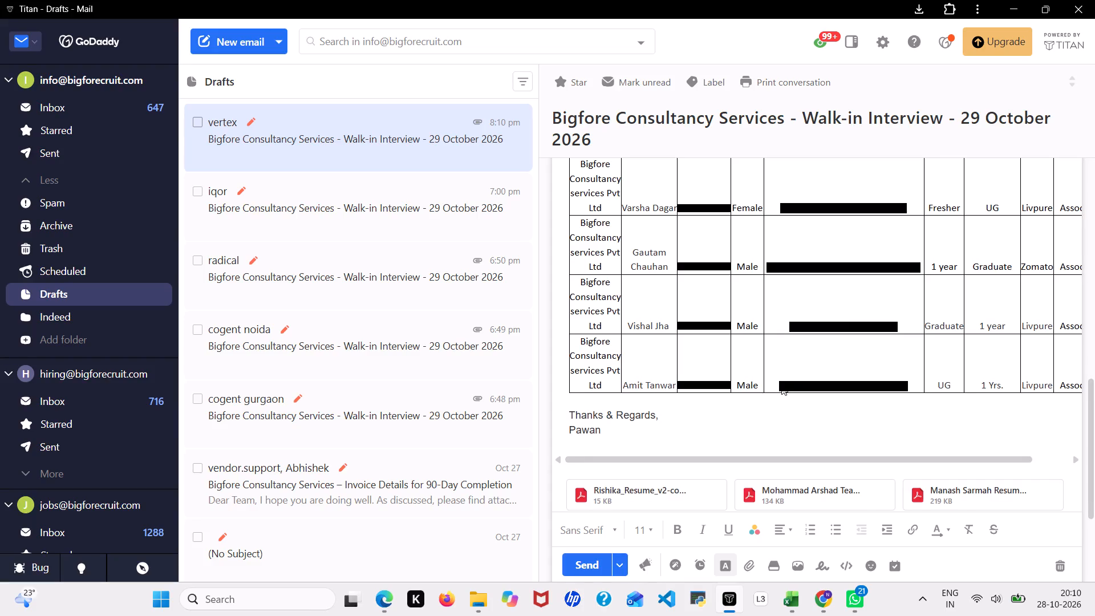
{"action": "scroll", "coordinate": [781, 385], "scroll_direction": "up", "scroll_amount": 1}
{"action": "scroll", "coordinate": [781, 385], "scroll_direction": "left", "scroll_amount": 2}
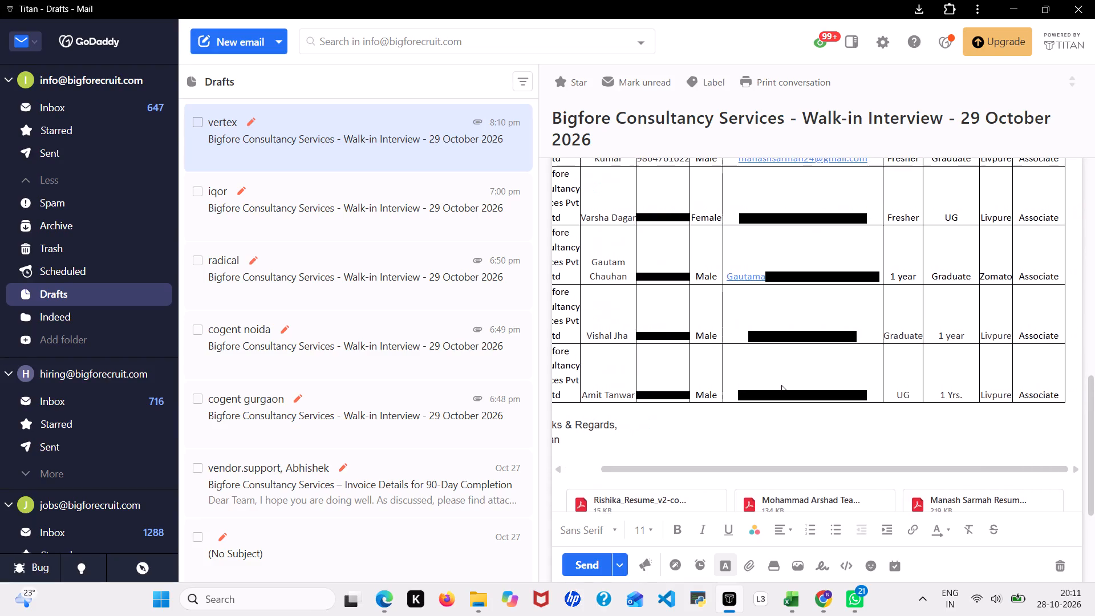
{"action": "scroll", "coordinate": [781, 385], "scroll_direction": "right", "scroll_amount": 4}
{"action": "scroll", "coordinate": [781, 385], "scroll_direction": "up", "scroll_amount": 4}
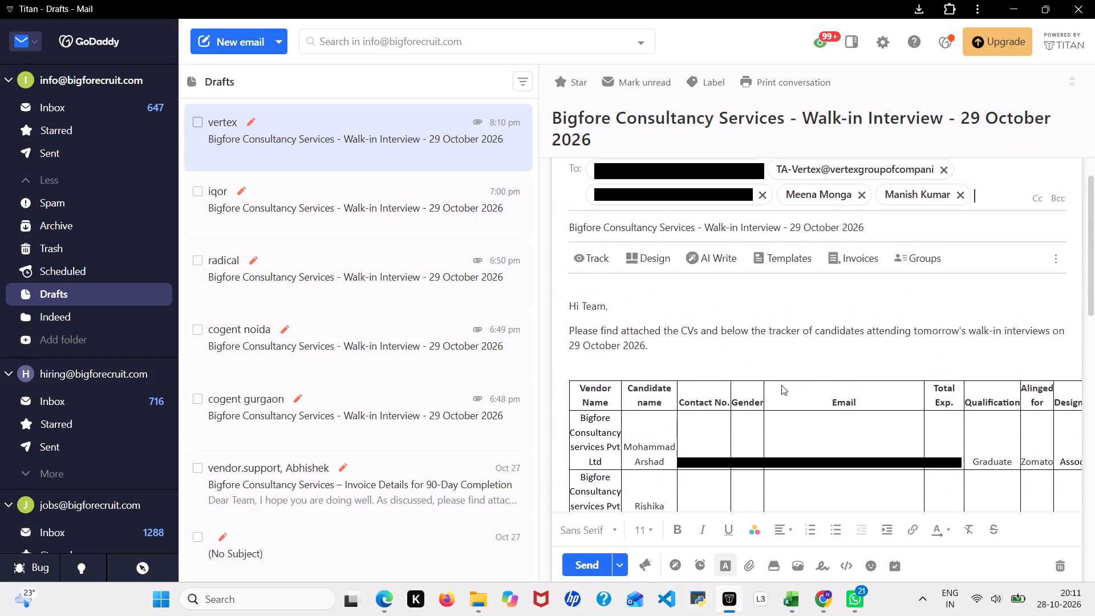
{"action": "scroll", "coordinate": [781, 385], "scroll_direction": "up", "scroll_amount": 1}
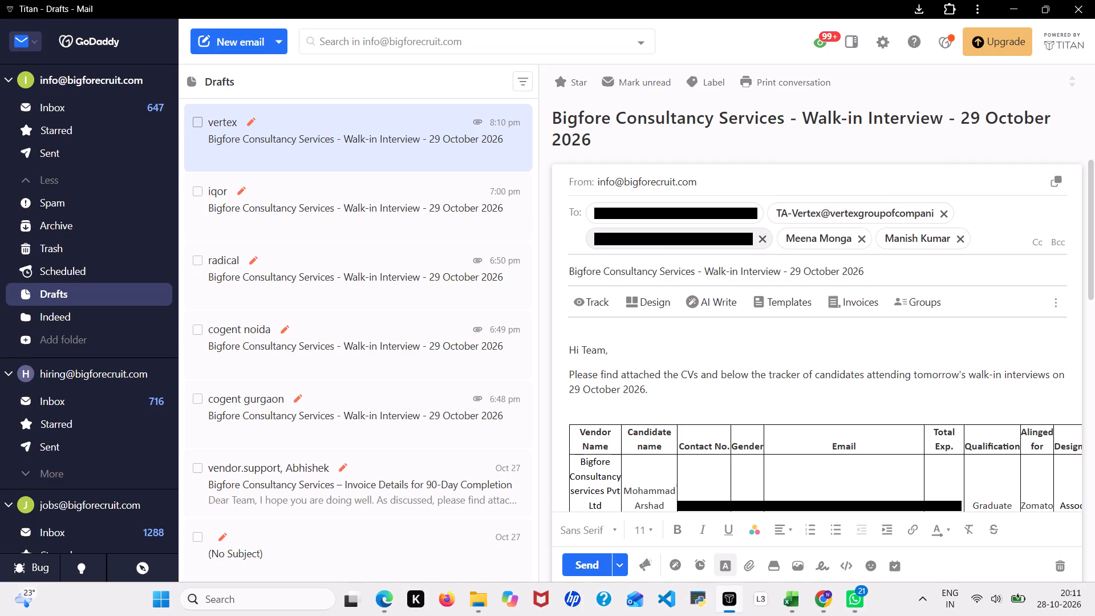
Remove the recipient Manish from the vertex draft and add the contact suggested under that name for "m".
{"action": "left_click", "coordinate": [958, 246]}
{"action": "left_click", "coordinate": [932, 238]}
{"action": "key", "text": "m"}
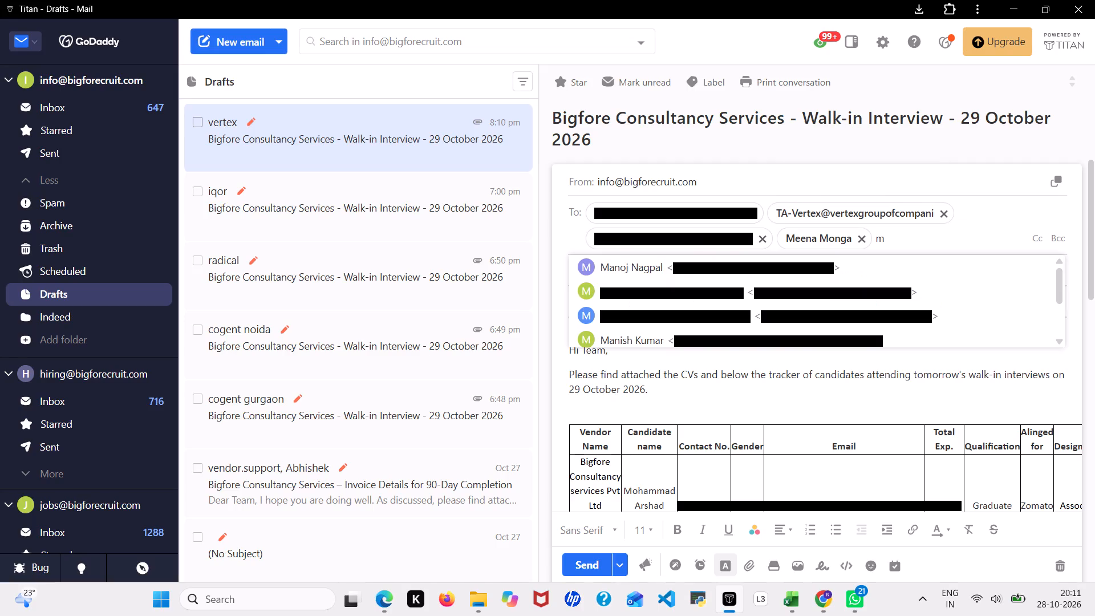
{"action": "left_click", "coordinate": [890, 336]}
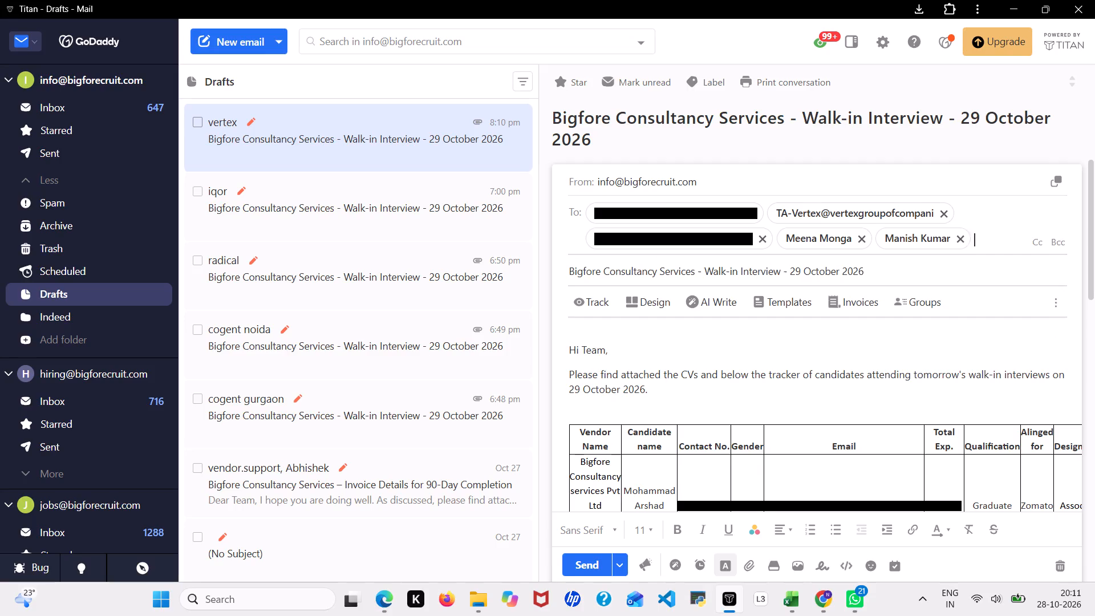
Recheck the vertex email from the recipients and message text through every table column to the sign-off and attachments.
{"action": "scroll", "coordinate": [772, 382], "scroll_direction": "down", "scroll_amount": 1}
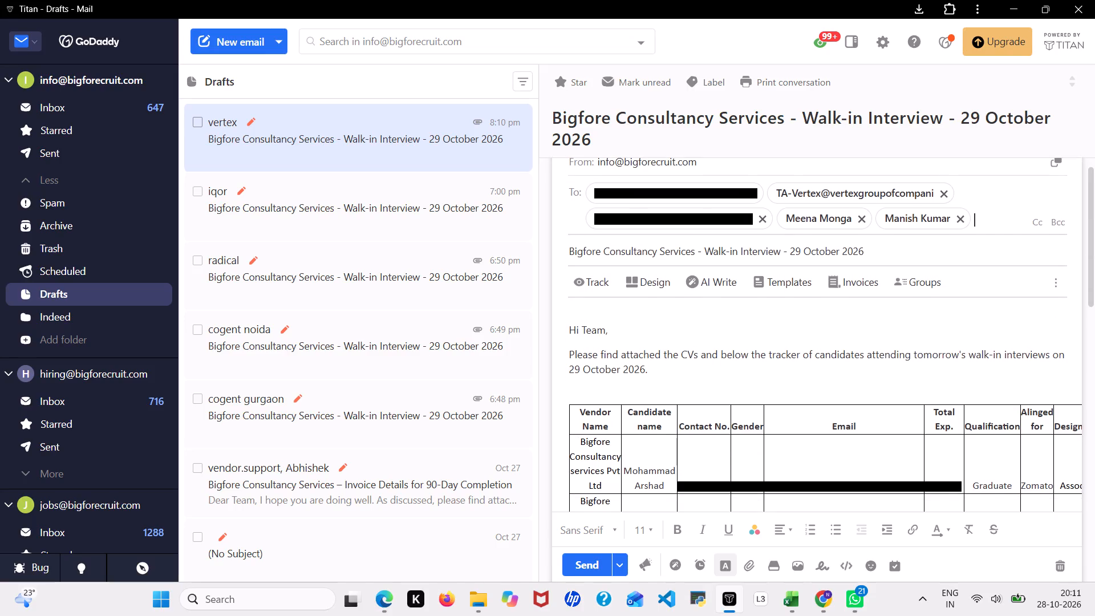
{"action": "scroll", "coordinate": [772, 382], "scroll_direction": "up", "scroll_amount": 1}
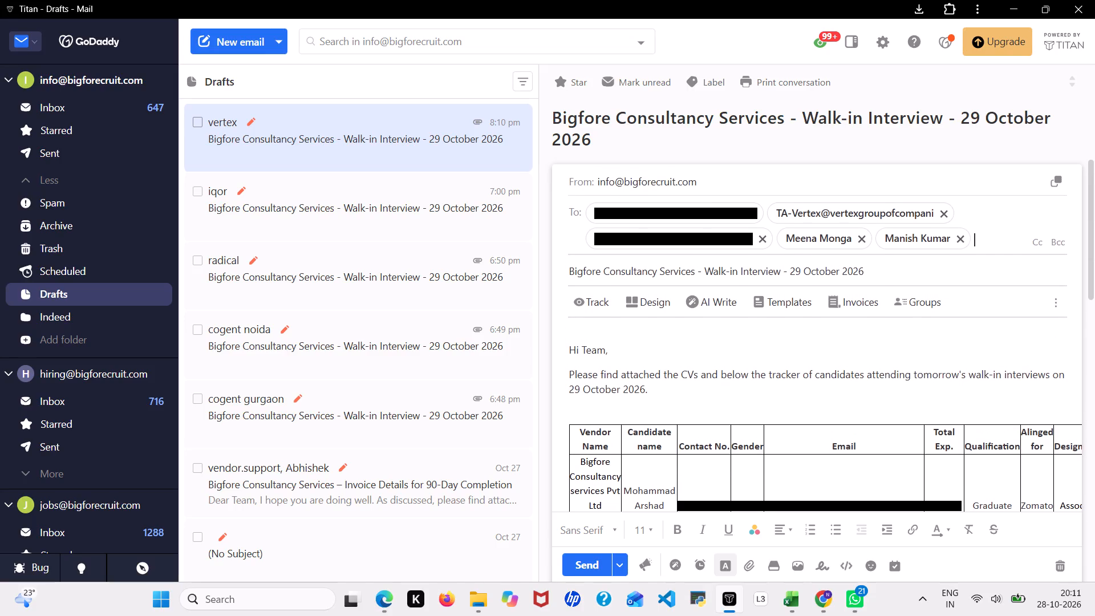
{"action": "scroll", "coordinate": [772, 382], "scroll_direction": "down", "scroll_amount": 2}
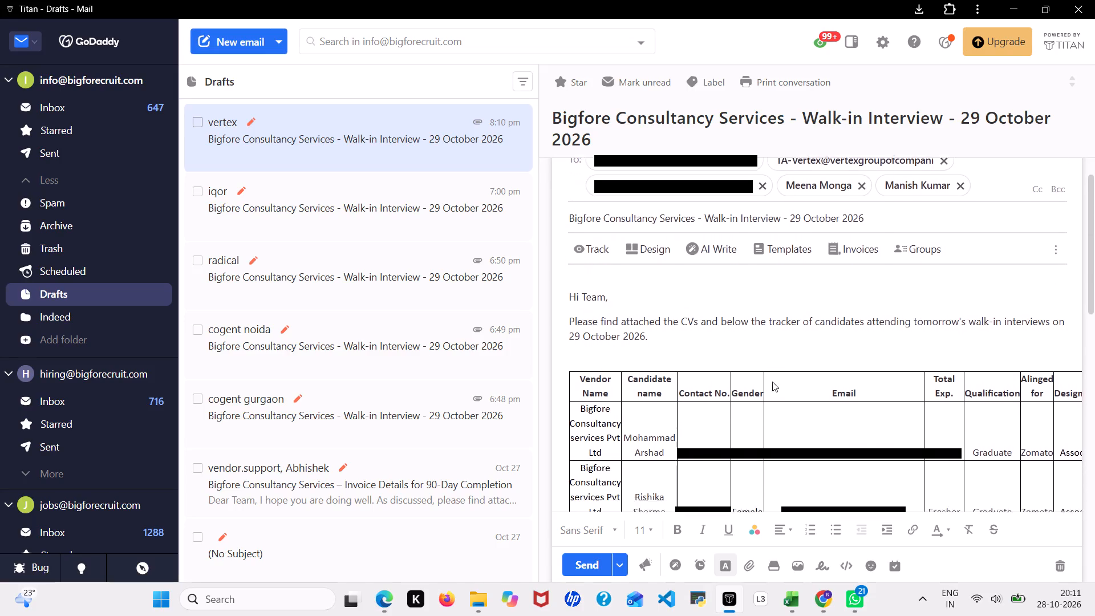
{"action": "scroll", "coordinate": [772, 382], "scroll_direction": "down", "scroll_amount": 4}
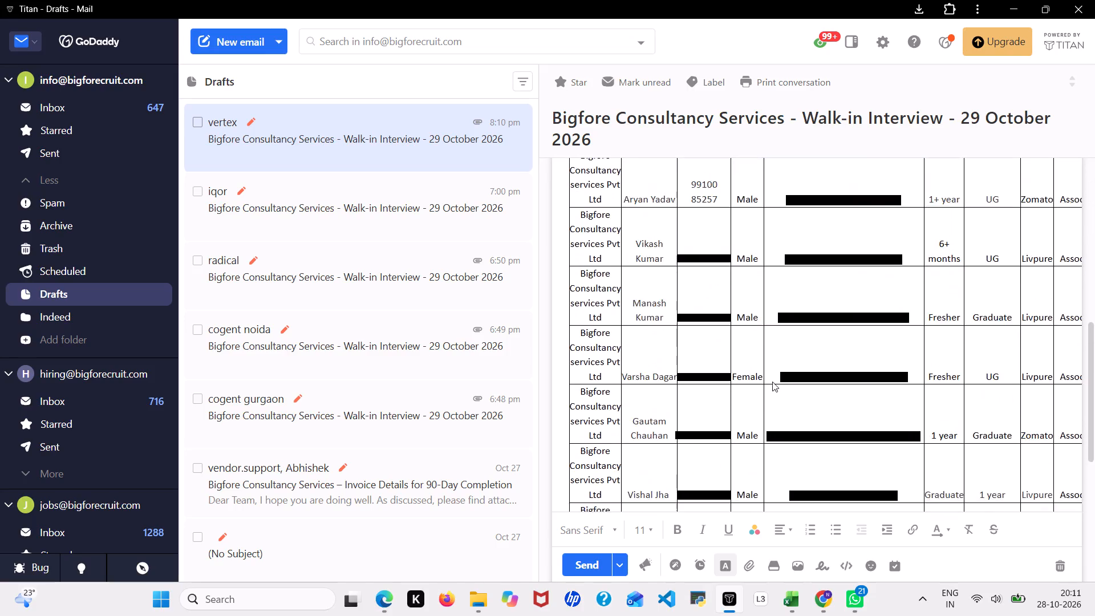
{"action": "scroll", "coordinate": [772, 382], "scroll_direction": "down", "scroll_amount": 1}
{"action": "scroll", "coordinate": [772, 382], "scroll_direction": "left", "scroll_amount": 1}
{"action": "scroll", "coordinate": [772, 382], "scroll_direction": "up", "scroll_amount": 1}
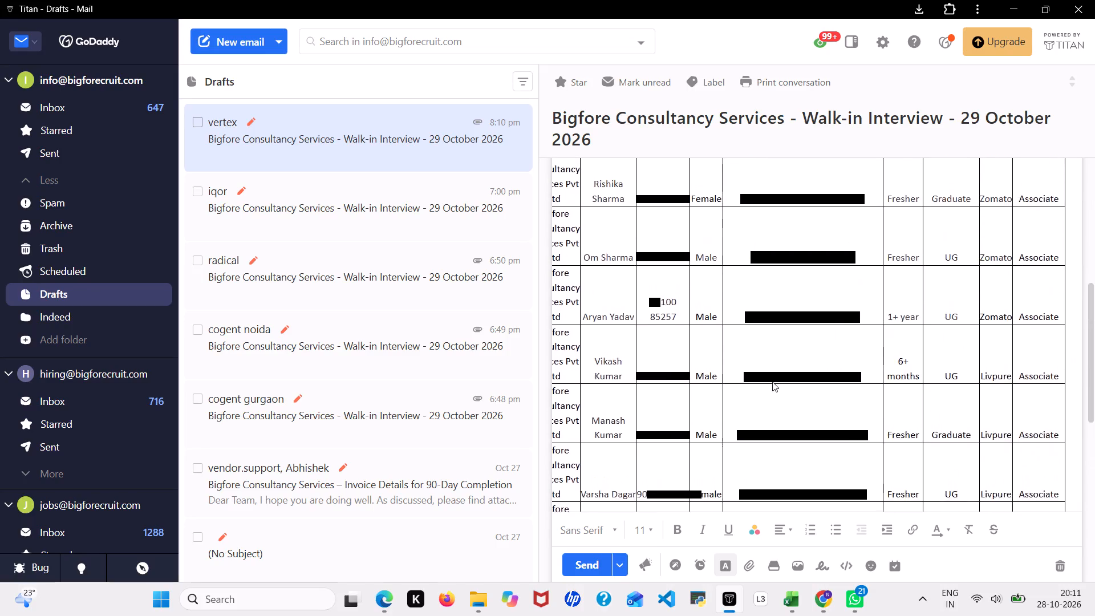
{"action": "scroll", "coordinate": [772, 382], "scroll_direction": "up", "scroll_amount": 1}
{"action": "scroll", "coordinate": [772, 382], "scroll_direction": "down", "scroll_amount": 5}
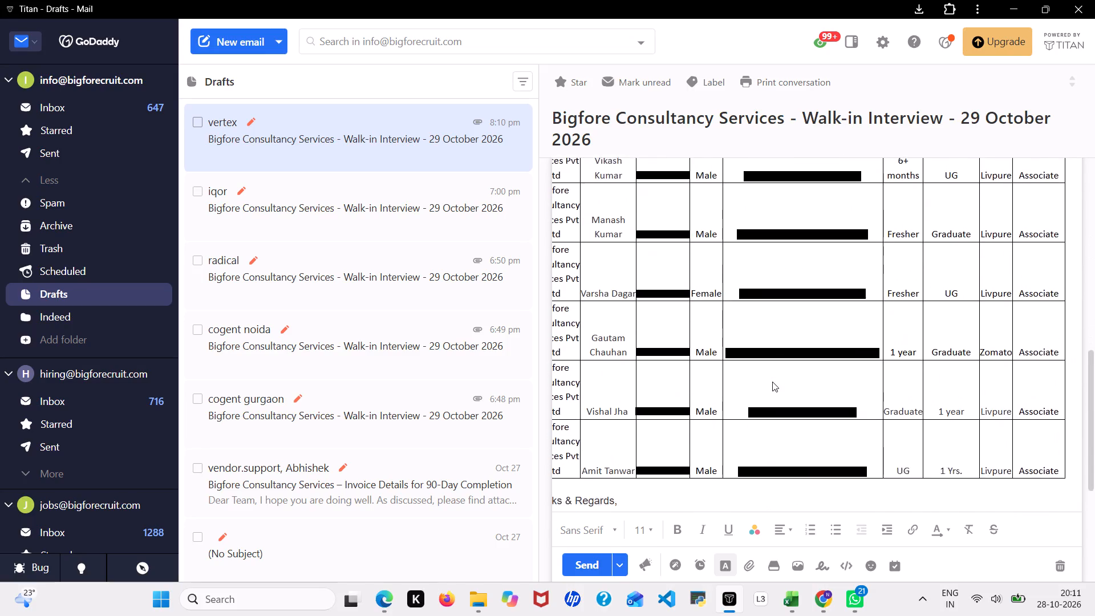
{"action": "scroll", "coordinate": [772, 382], "scroll_direction": "right", "scroll_amount": 6}
{"action": "scroll", "coordinate": [772, 382], "scroll_direction": "down", "scroll_amount": 2}
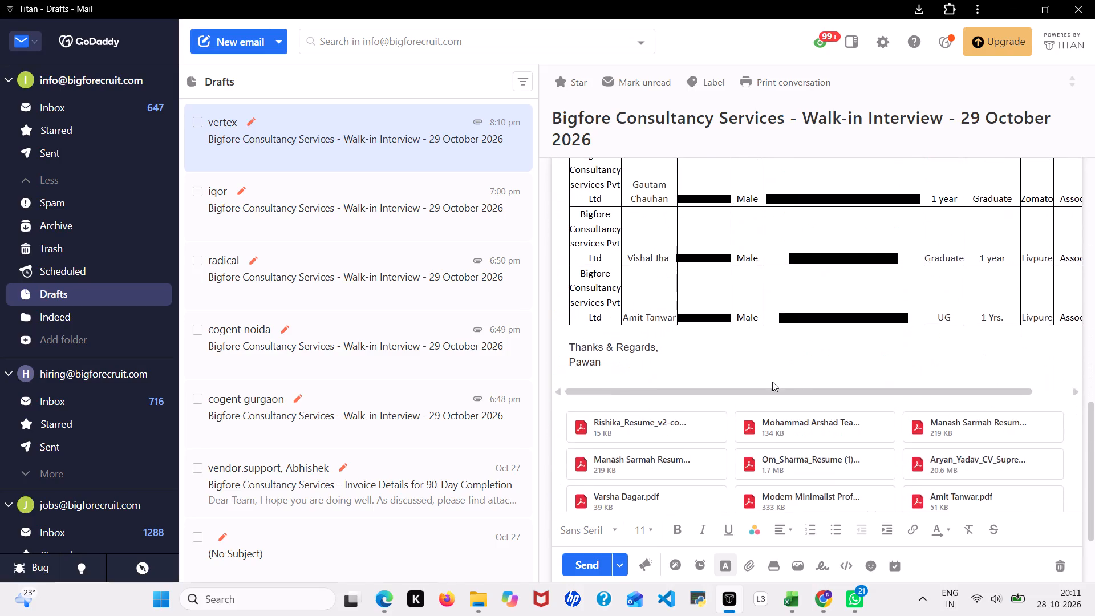
Send the vertex walk-in interview email for 29 October 2026.
{"action": "left_click", "coordinate": [601, 566]}
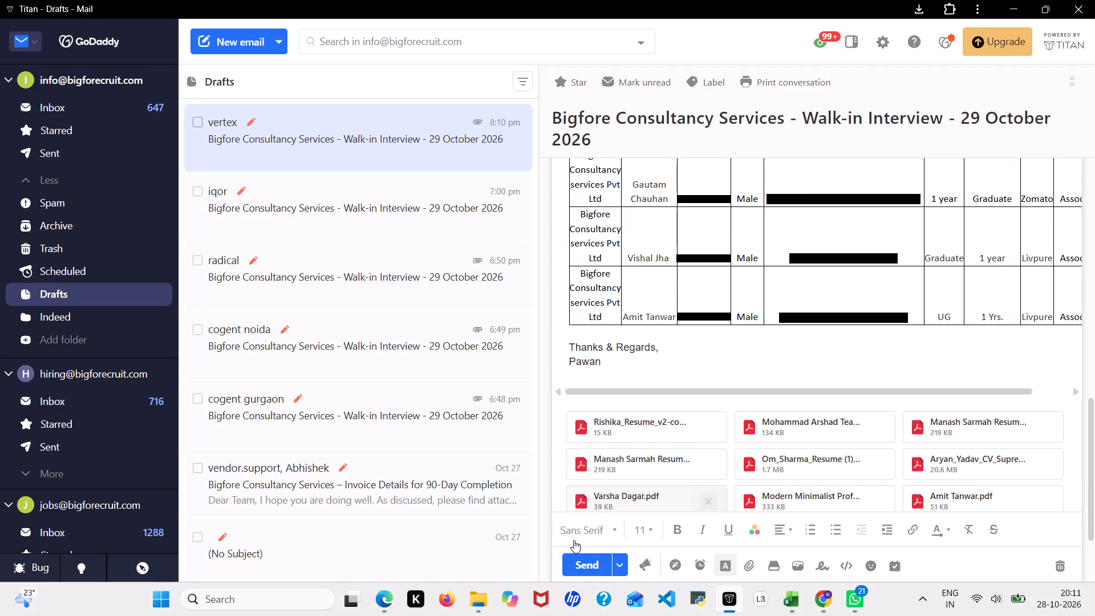
{"action": "left_click", "coordinate": [578, 564]}
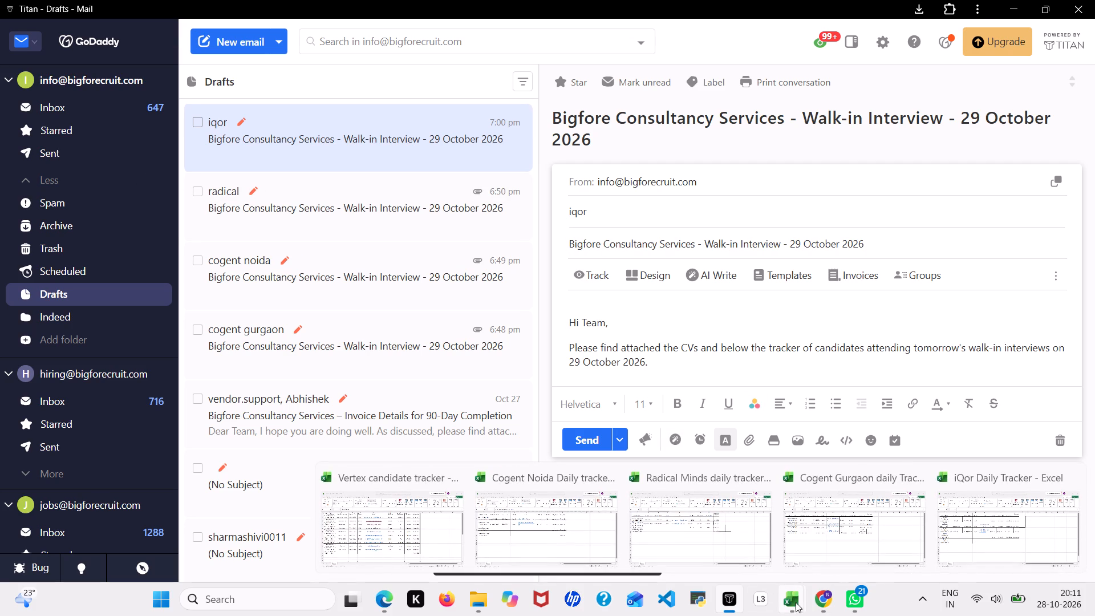
Check the candidate rows in the iQor Daily Tracker workbook and return to the iqor email draft.
{"action": "left_click", "coordinate": [959, 542]}
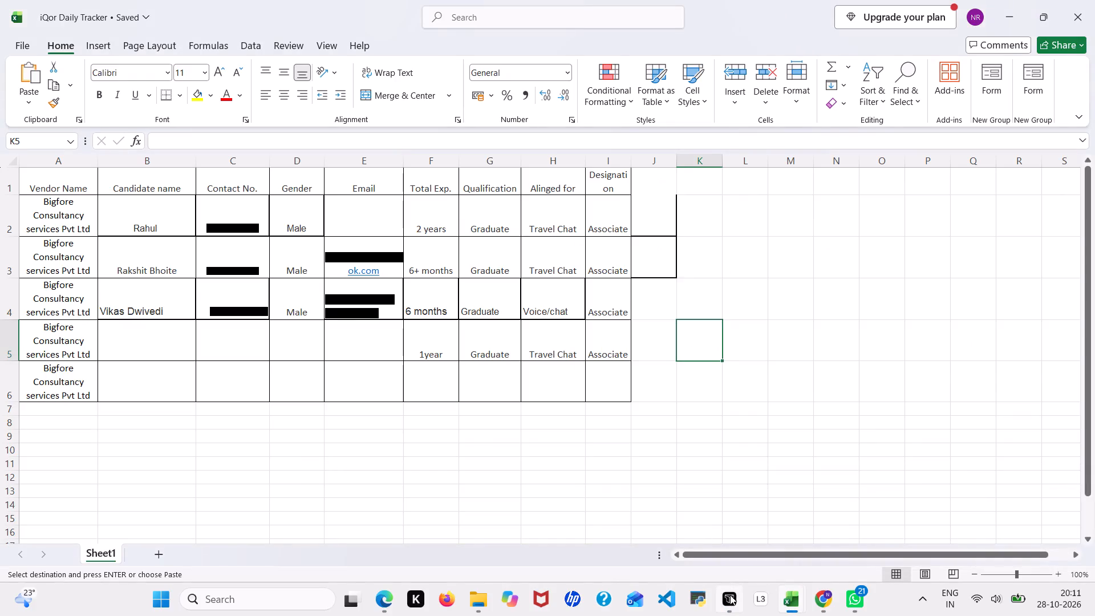
{"action": "left_click", "coordinate": [727, 596]}
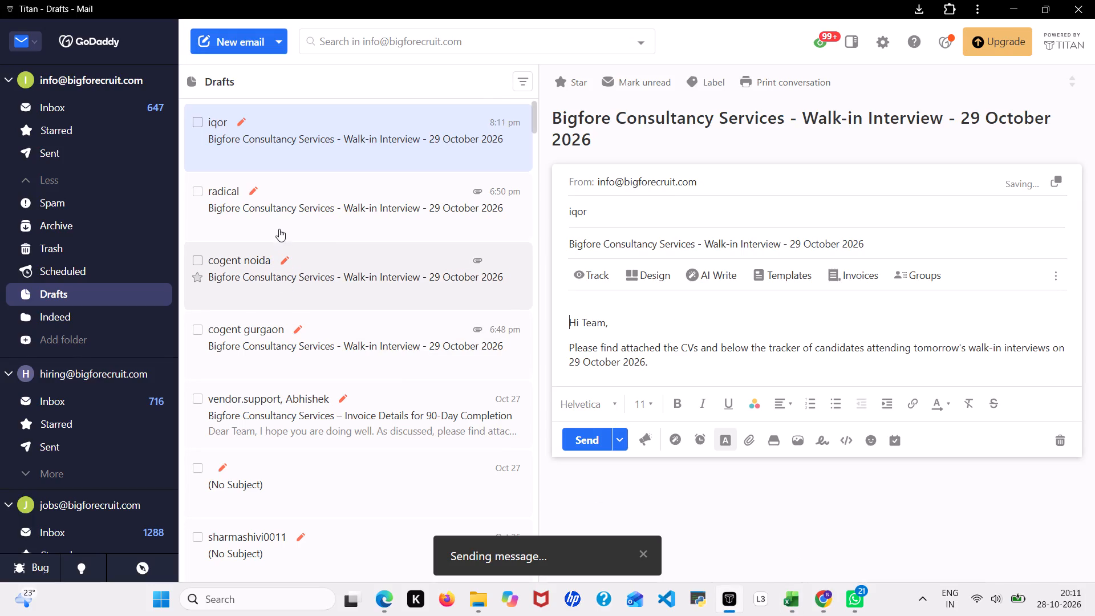
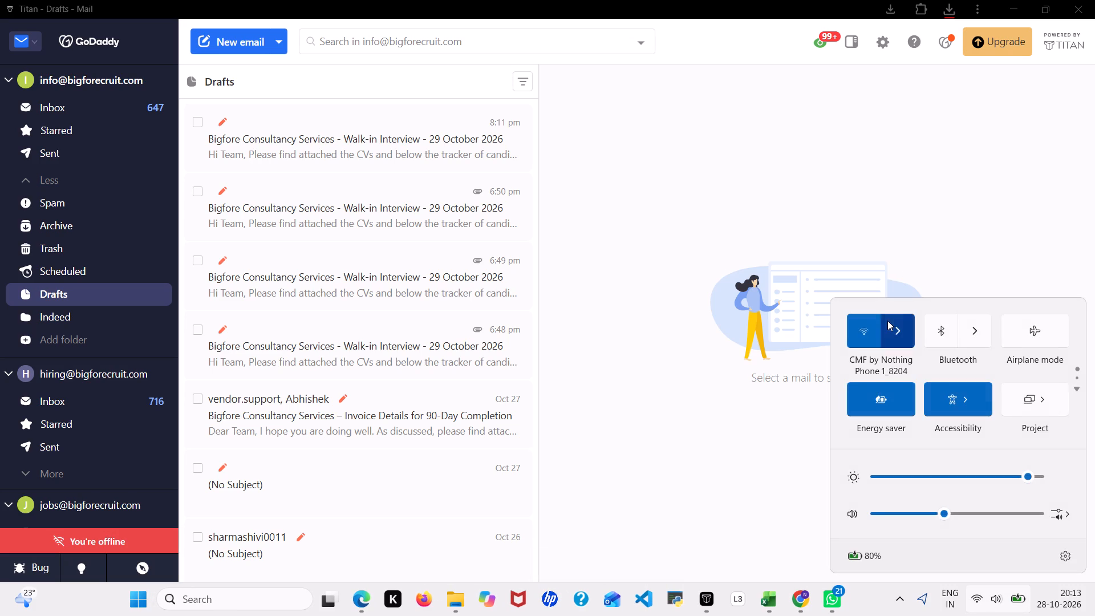
Disconnect from the CMF by Nothing Phone 1_8204 Wi-Fi and bring the laptop back online through OPPO A3 Pro 5G.
{"action": "left_click", "coordinate": [887, 321]}
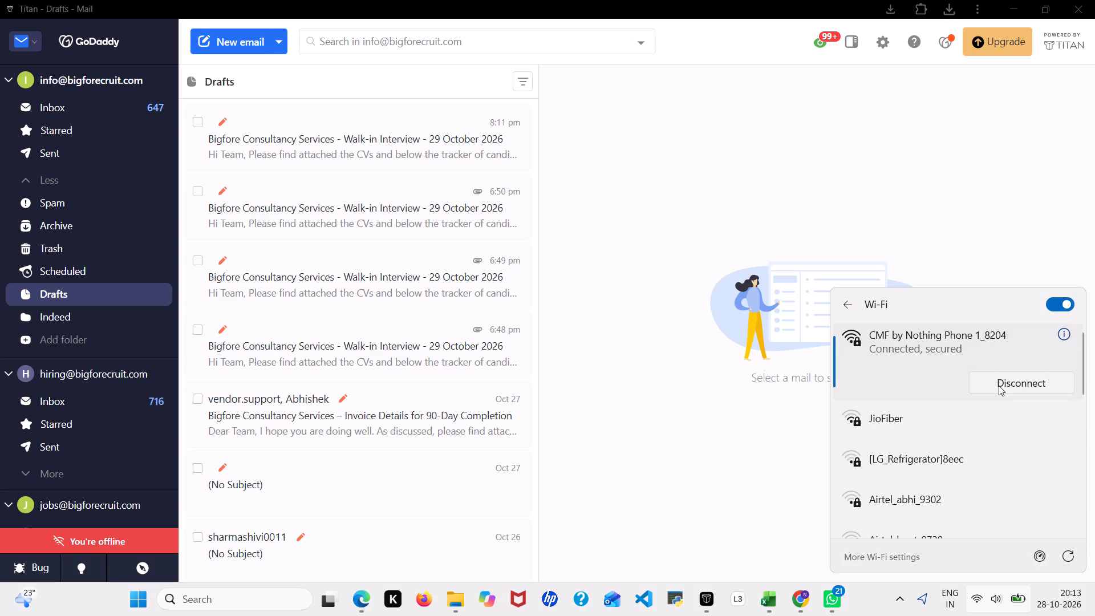
{"action": "left_click", "coordinate": [999, 386]}
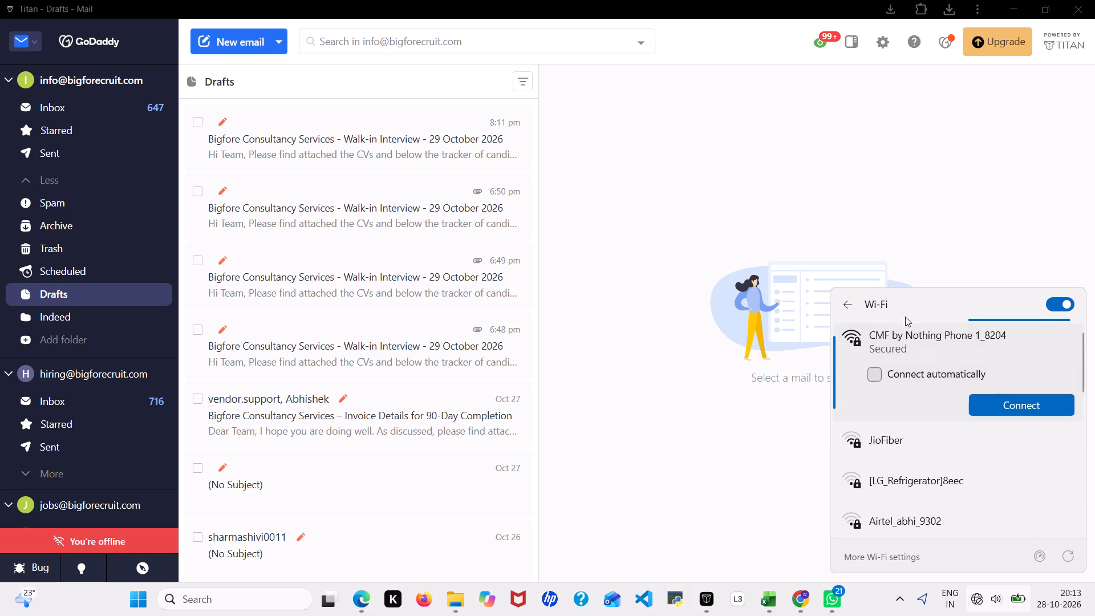
{"action": "left_click", "coordinate": [879, 253]}
{"action": "left_click", "coordinate": [975, 597]}
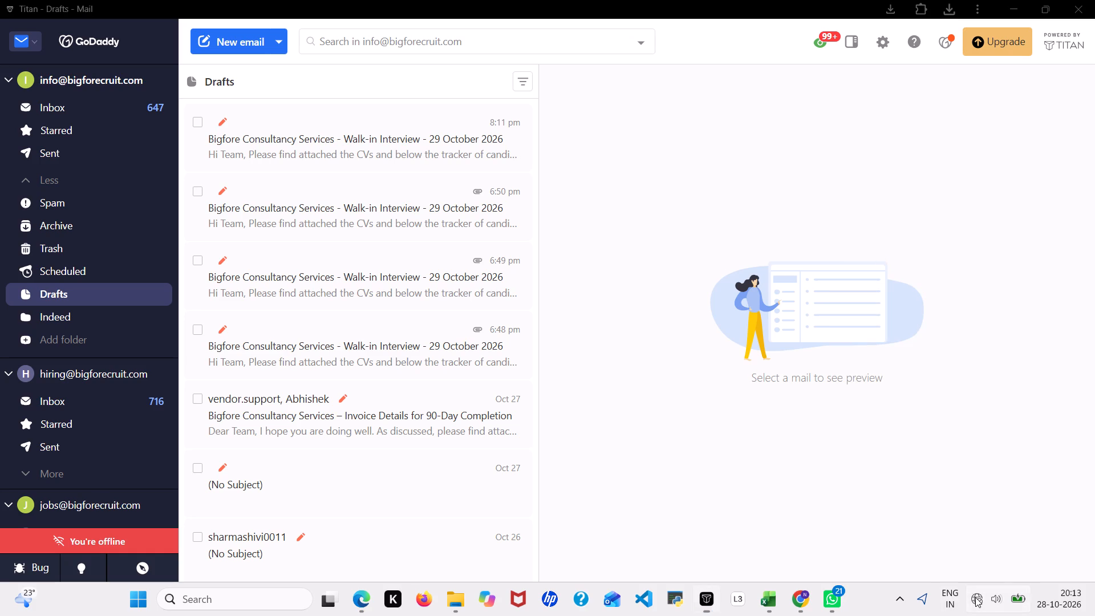
{"action": "left_click", "coordinate": [897, 335]}
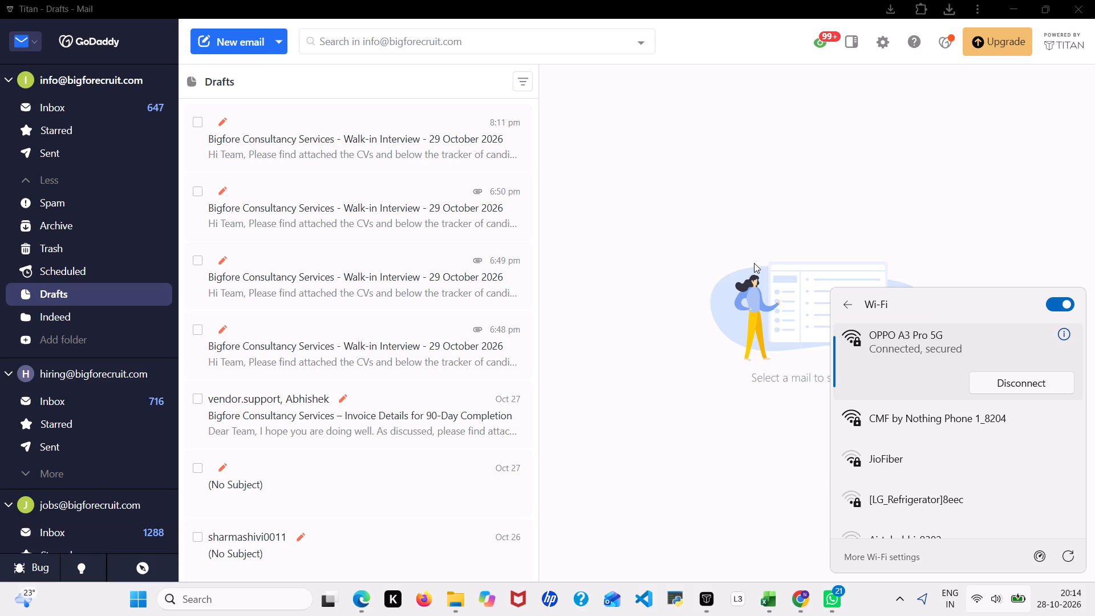
{"action": "left_click", "coordinate": [652, 256]}
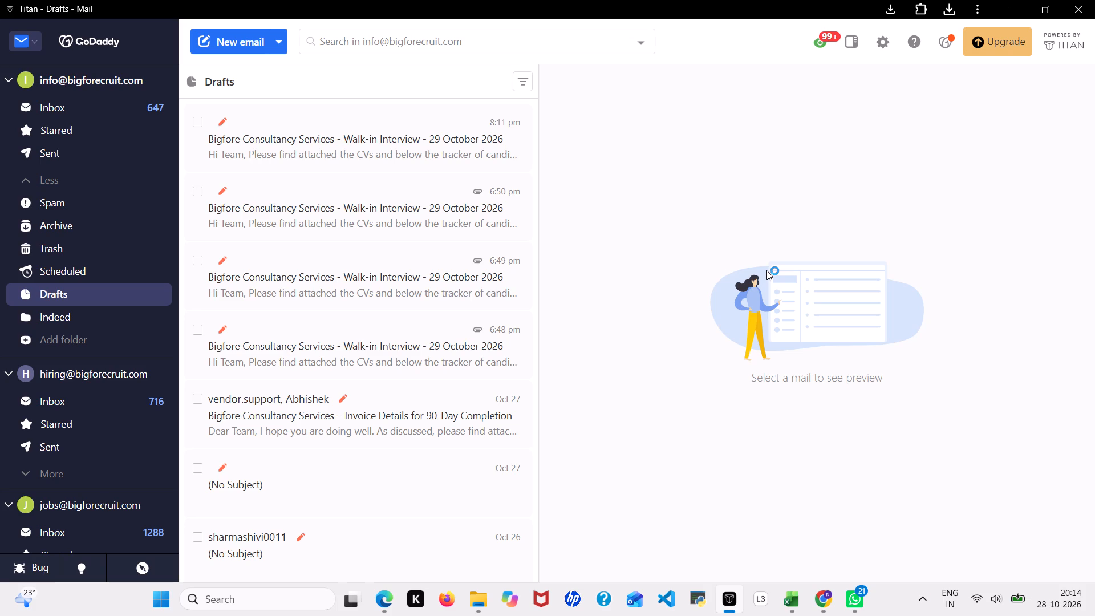
Open the iqor walk-in interview draft and attach Rakshit's resume PDF from the recent files.
{"action": "left_click", "coordinate": [390, 142]}
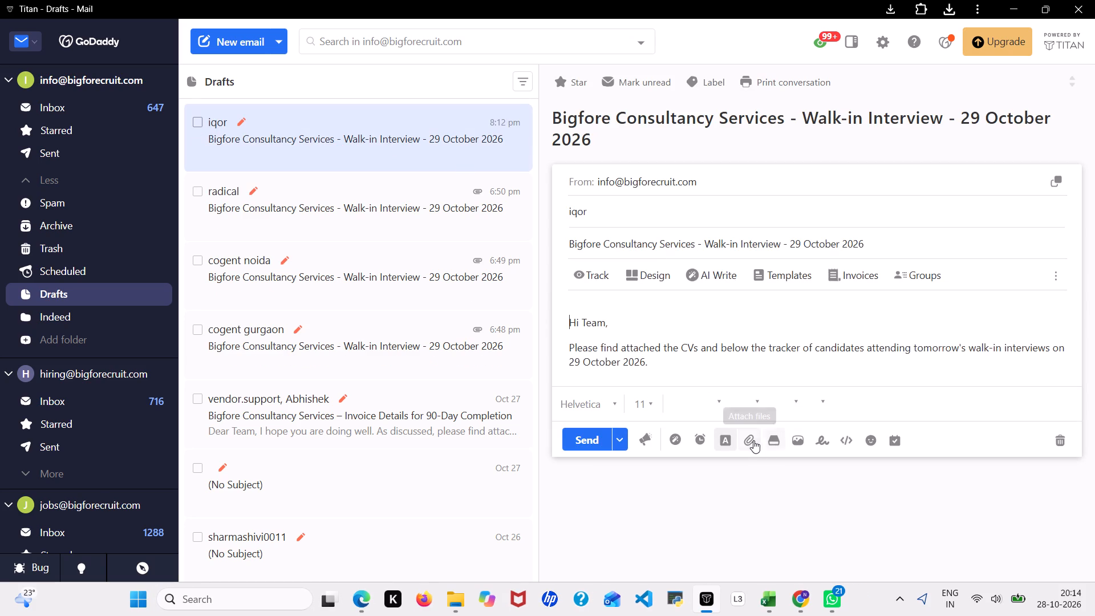
{"action": "left_click", "coordinate": [751, 438]}
{"action": "left_click", "coordinate": [744, 347]}
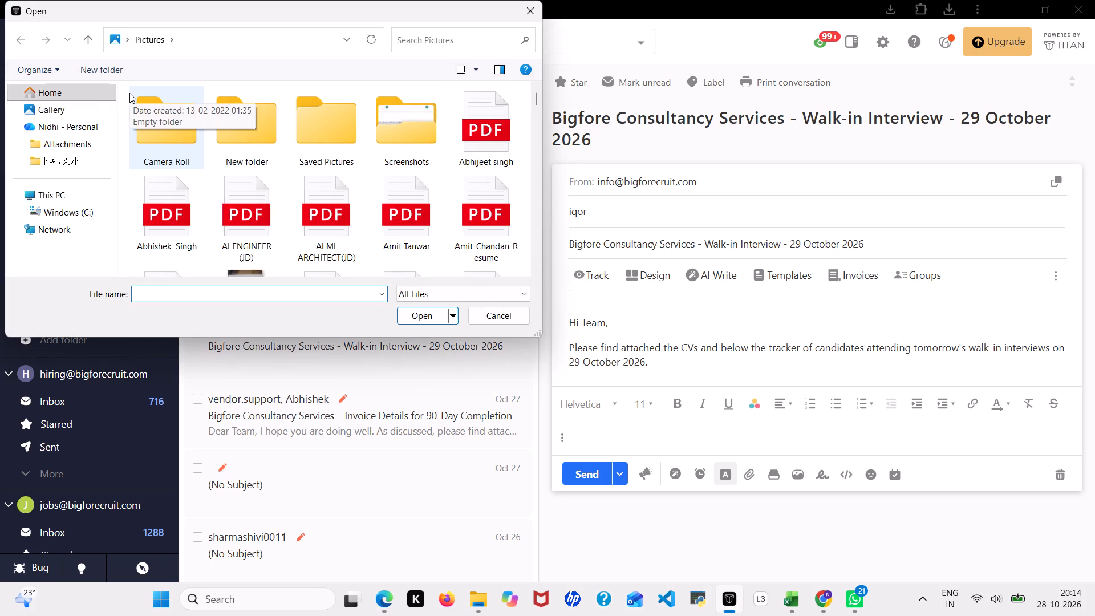
{"action": "left_click", "coordinate": [92, 95]}
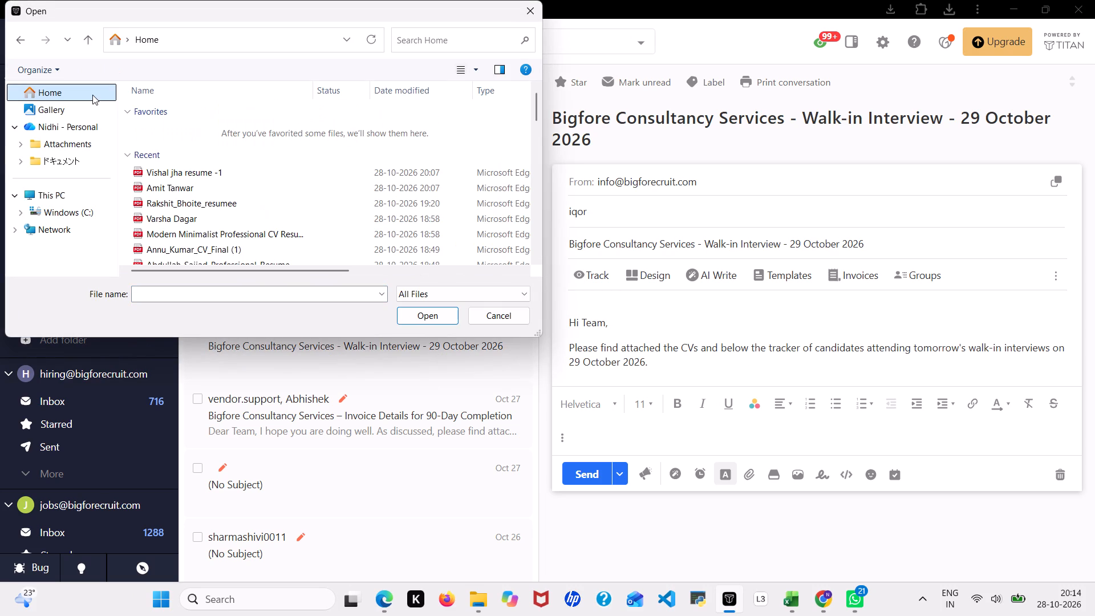
{"action": "left_click", "coordinate": [160, 185]}
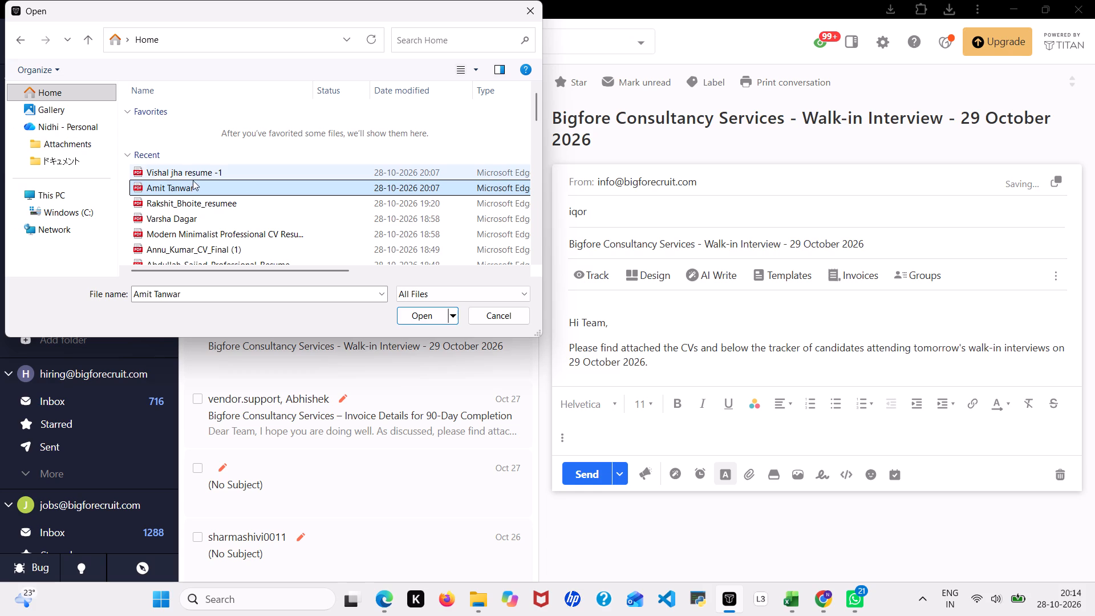
{"action": "left_click", "coordinate": [203, 201]}
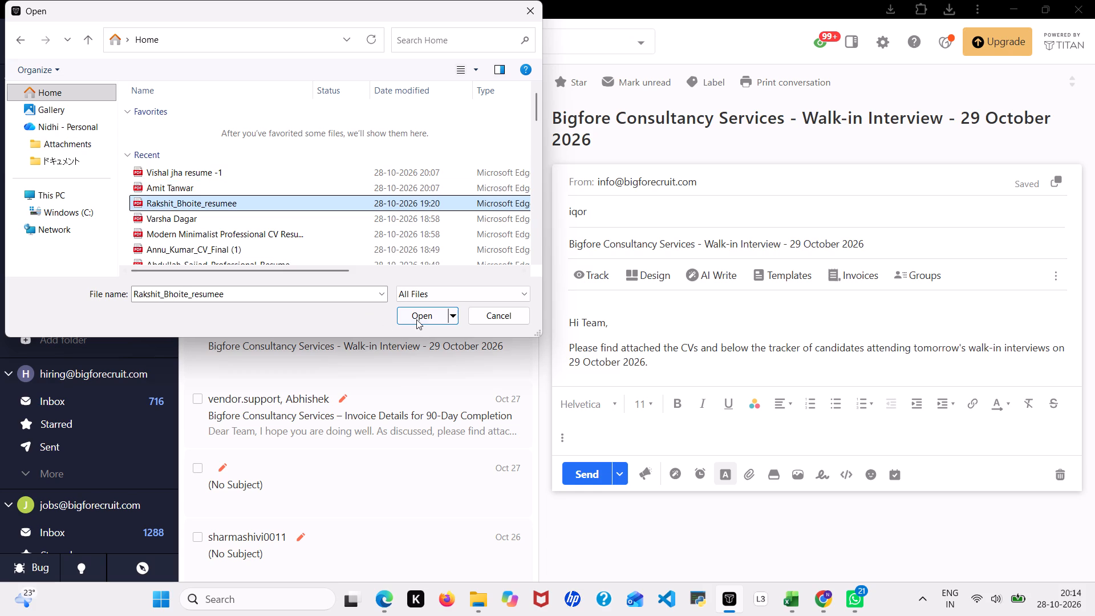
{"action": "left_click", "coordinate": [417, 319]}
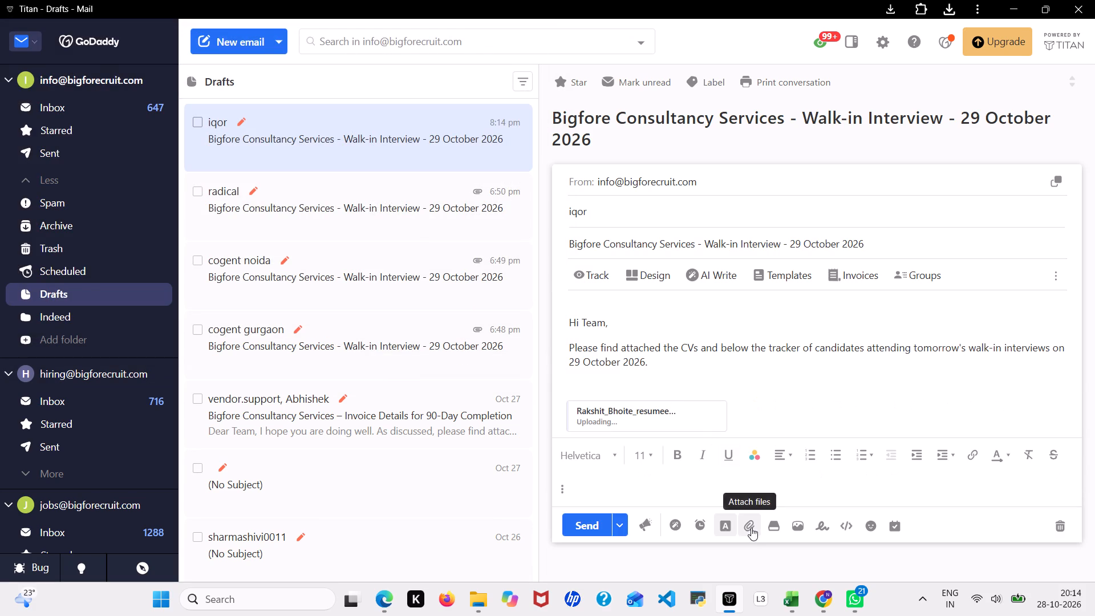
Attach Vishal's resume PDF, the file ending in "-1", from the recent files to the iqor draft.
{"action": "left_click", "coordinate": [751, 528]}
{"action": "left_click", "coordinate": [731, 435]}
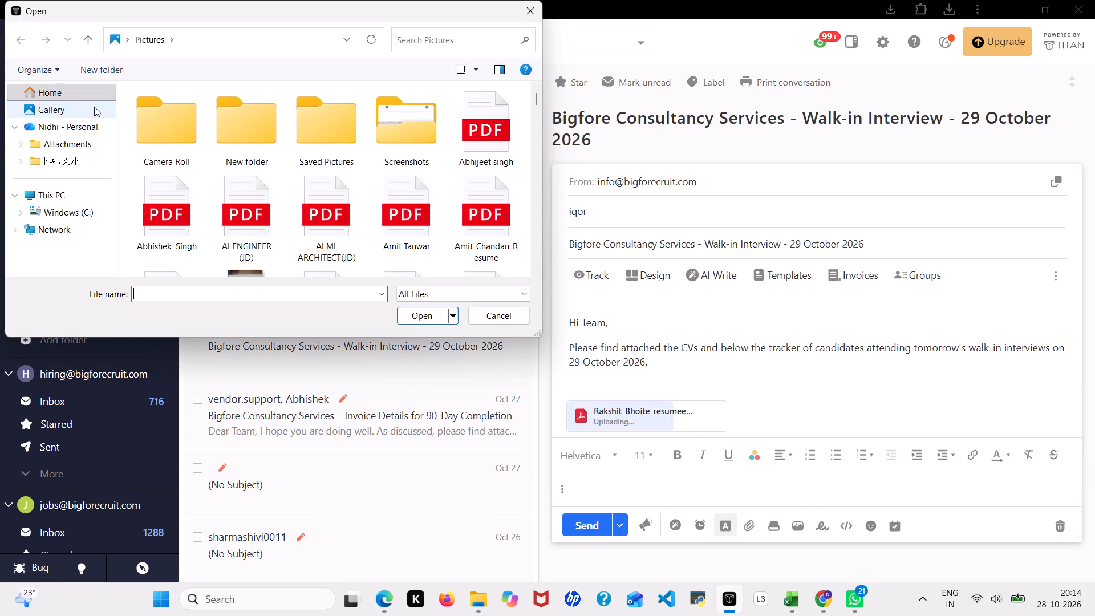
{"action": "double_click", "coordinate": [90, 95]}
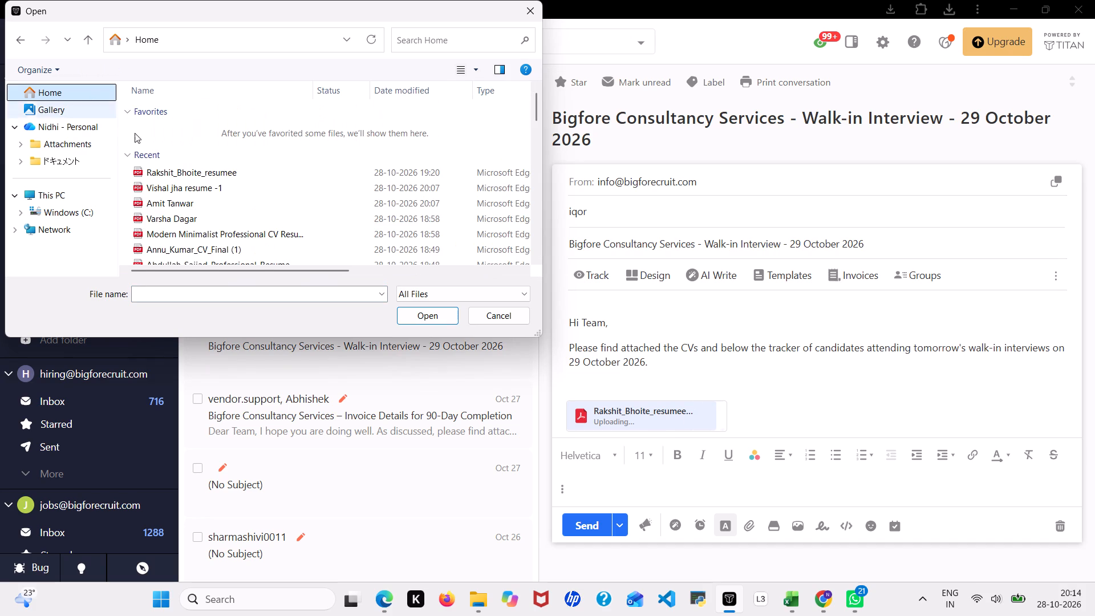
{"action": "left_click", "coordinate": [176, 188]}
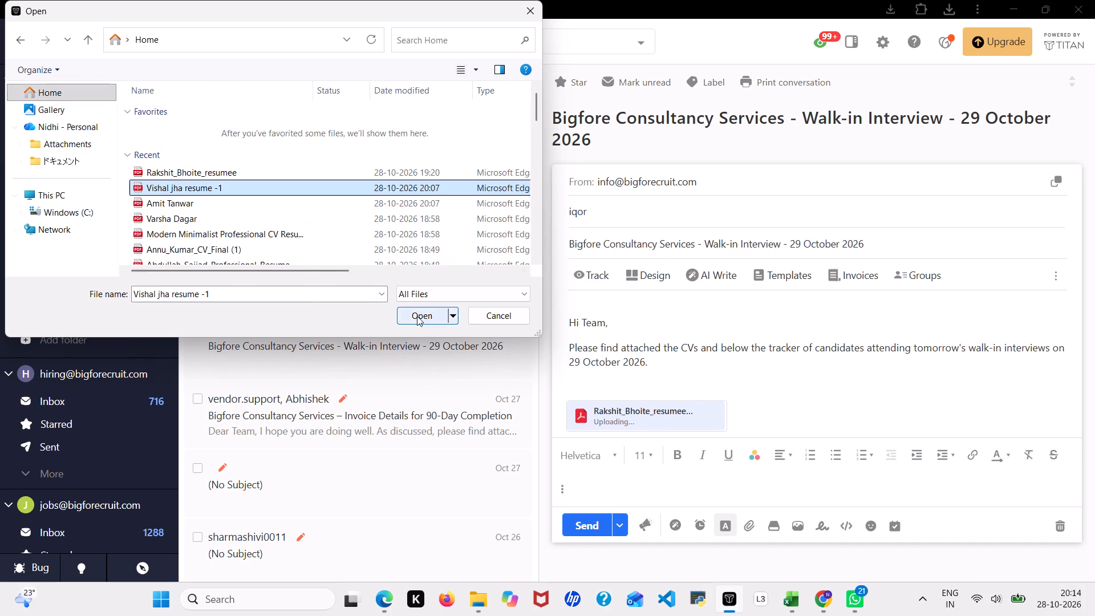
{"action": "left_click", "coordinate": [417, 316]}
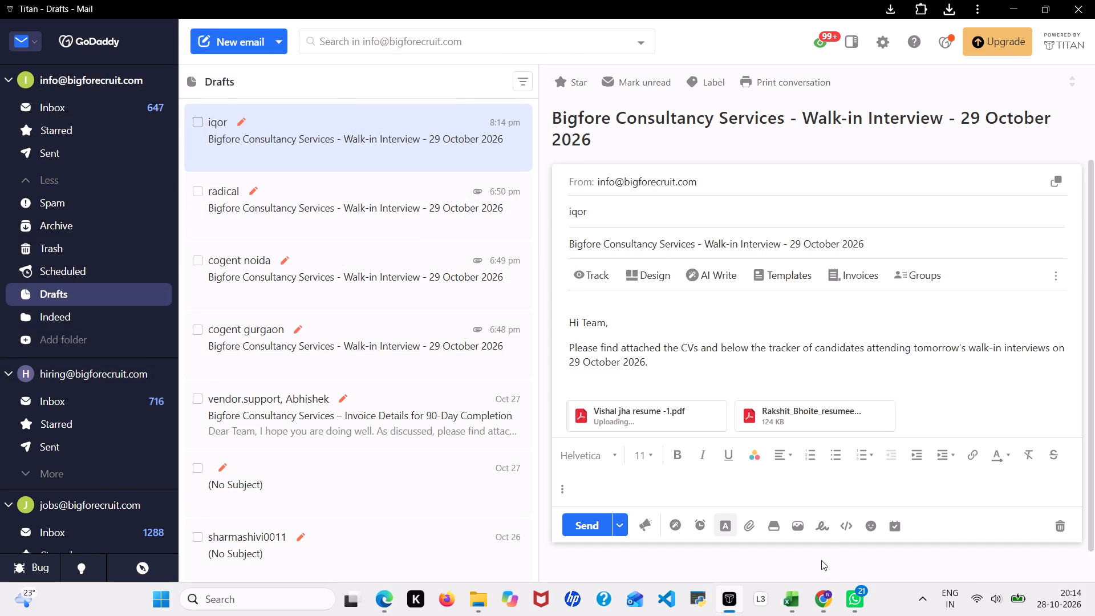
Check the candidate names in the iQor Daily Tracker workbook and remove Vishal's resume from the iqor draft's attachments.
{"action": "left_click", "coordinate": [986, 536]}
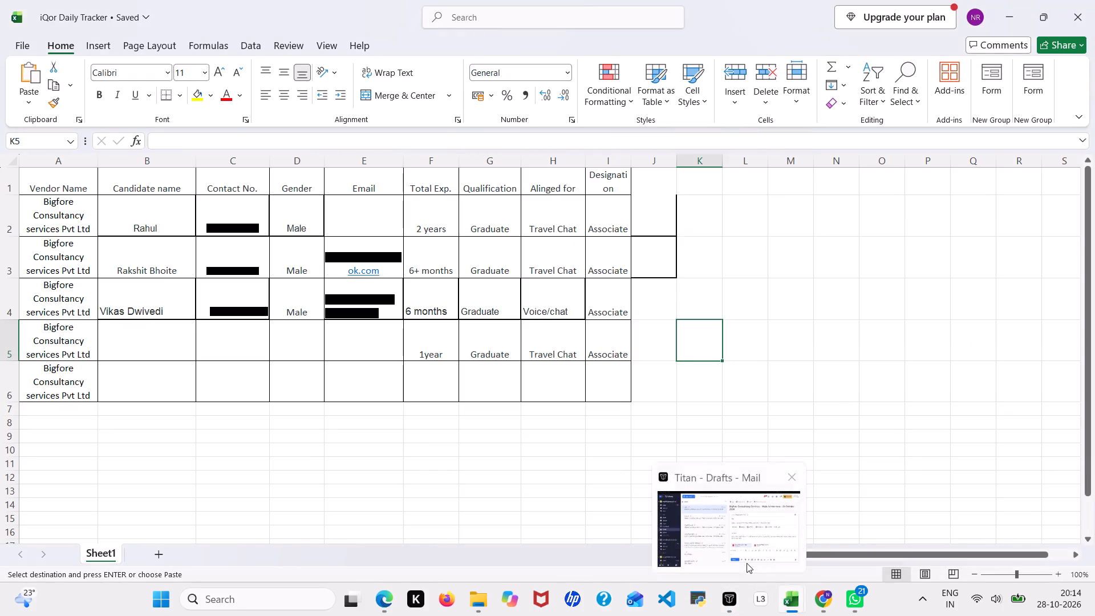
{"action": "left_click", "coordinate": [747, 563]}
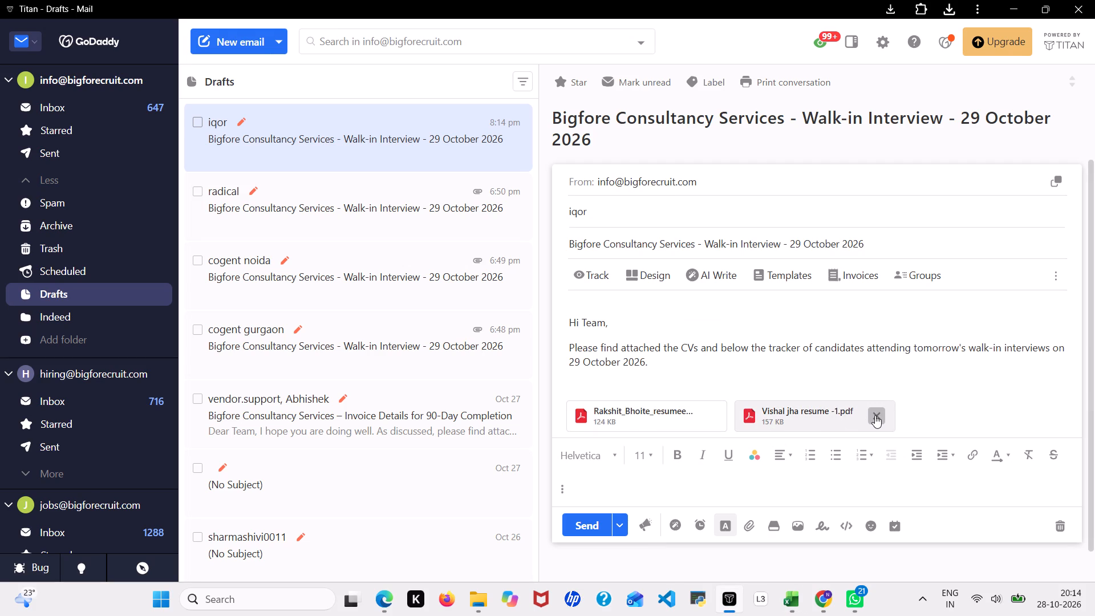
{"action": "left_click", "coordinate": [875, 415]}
Find the latest downloaded copy of Vikas's CV, marked (1), by searching "Vikas" and attach it to the iqor draft.
{"action": "left_click", "coordinate": [946, 11]}
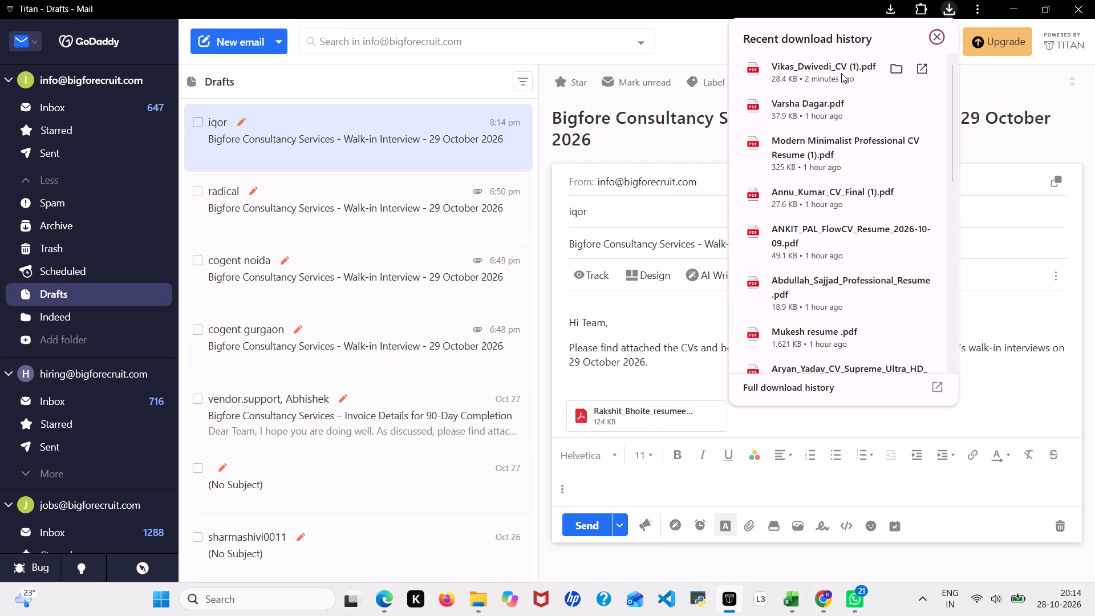
{"action": "left_click", "coordinate": [752, 521]}
{"action": "left_click", "coordinate": [741, 432]}
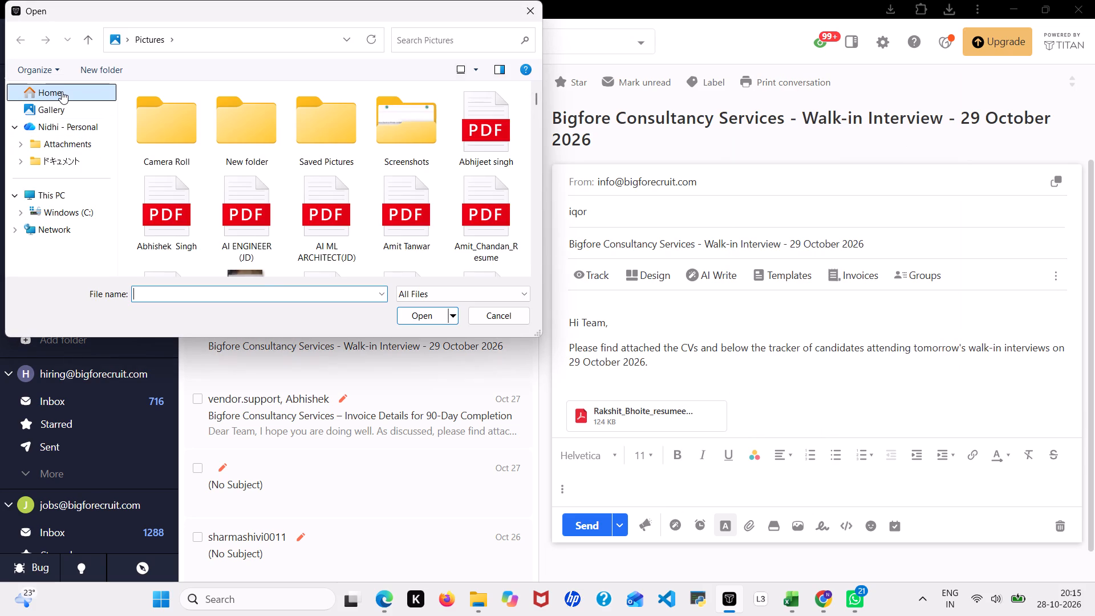
{"action": "double_click", "coordinate": [62, 91]}
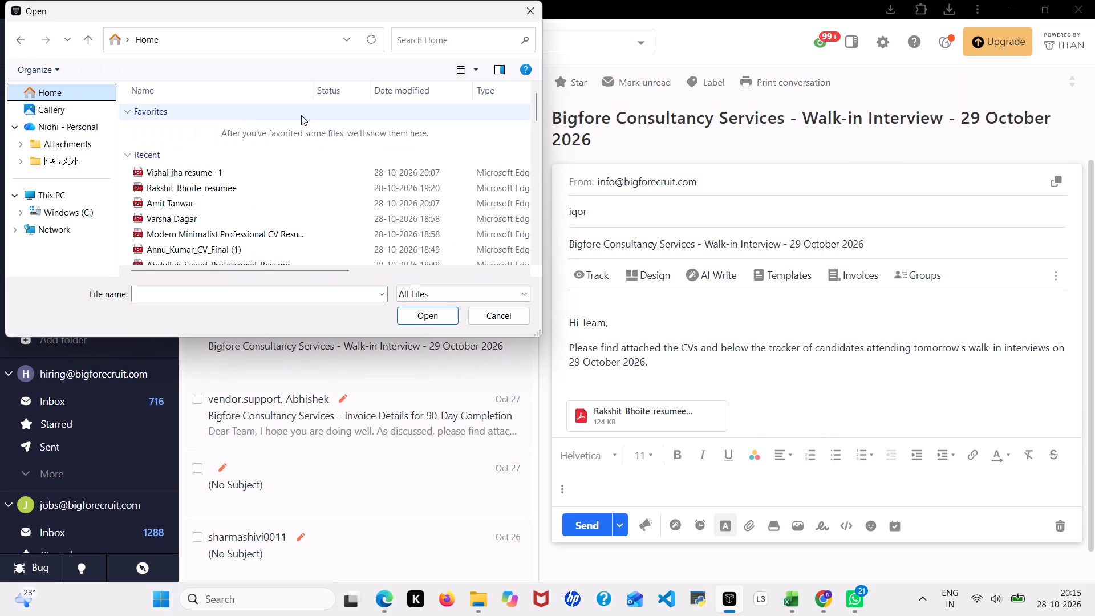
{"action": "left_click", "coordinate": [439, 34]}
{"action": "left_click", "coordinate": [439, 34]}
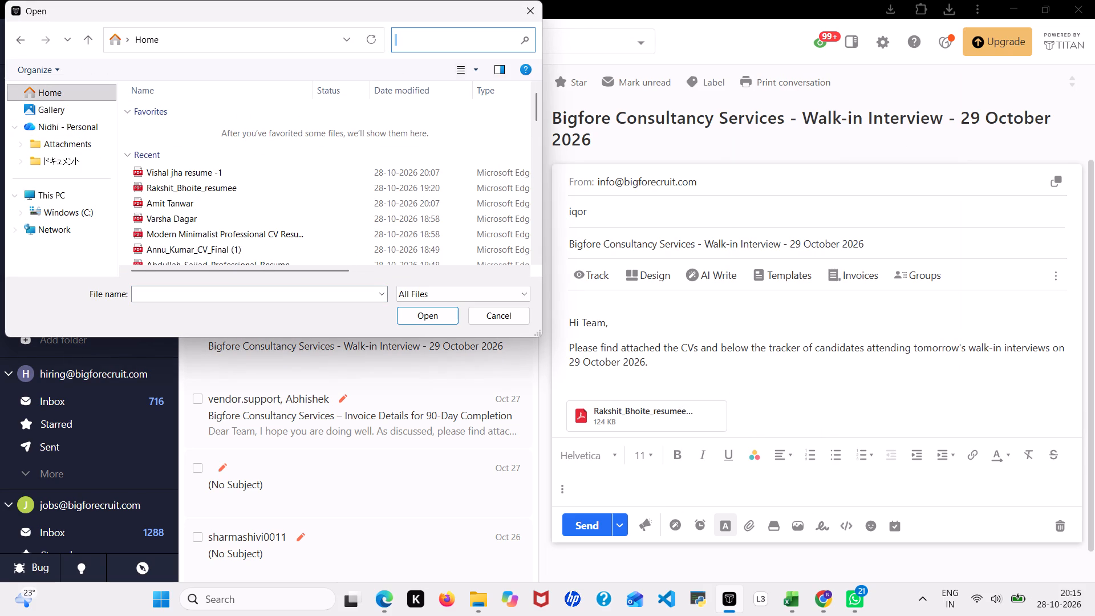
{"action": "key", "text": "shift+v"}
{"action": "type", "text": "ikas"}
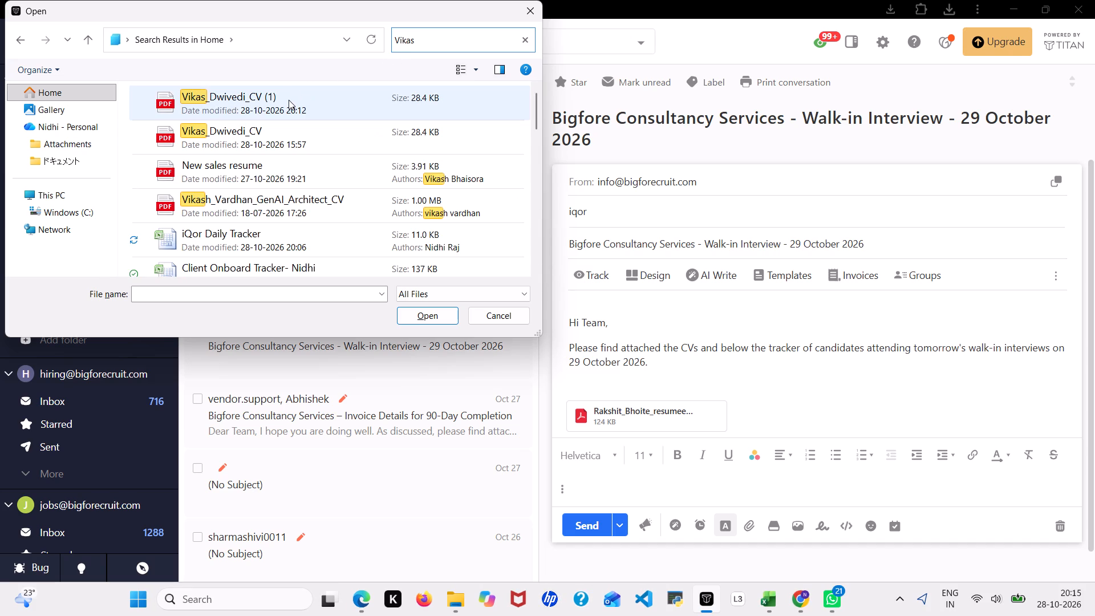
{"action": "left_click", "coordinate": [289, 100]}
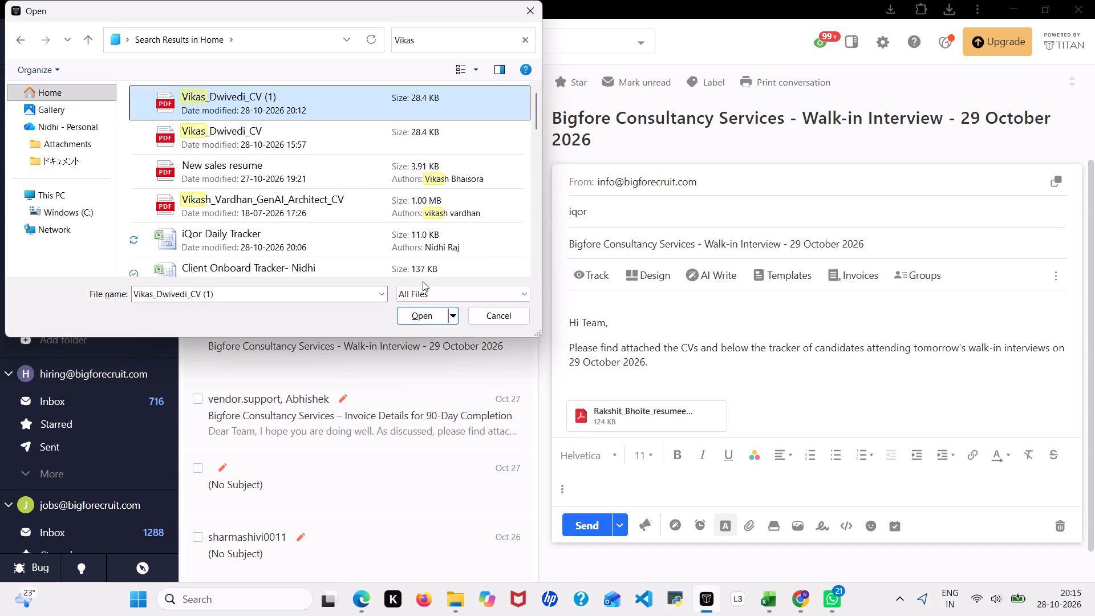
Attach the selected copy of Vikas's CV, marked (1), to the iqor draft.
{"action": "left_click", "coordinate": [429, 311]}
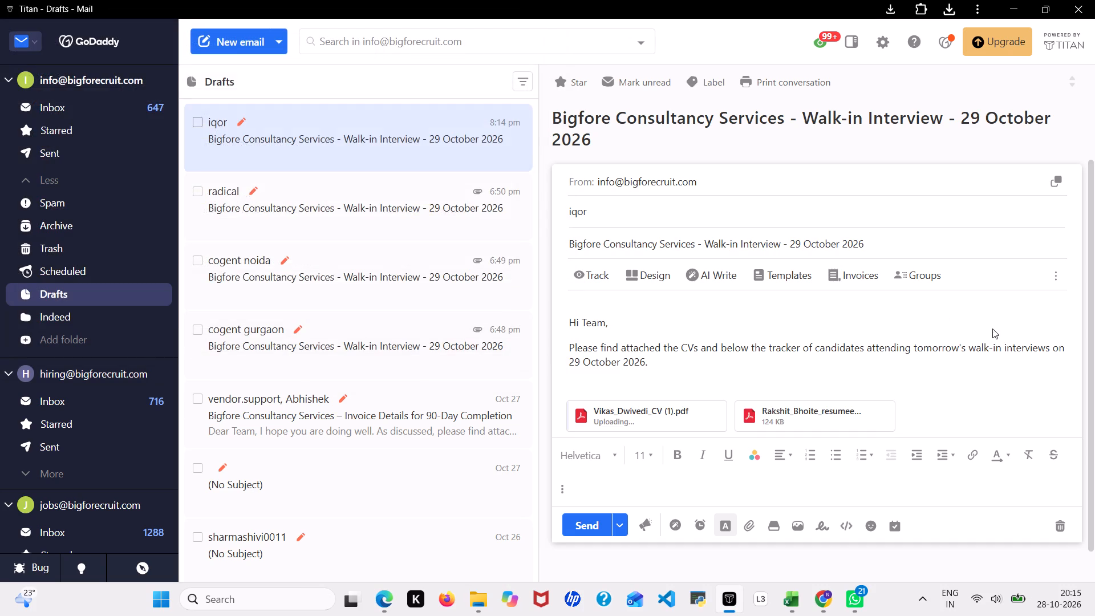
{"action": "left_click", "coordinate": [1084, 338]}
Open the recent download history to check the downloaded candidate CVs.
{"action": "left_click", "coordinate": [949, 1]}
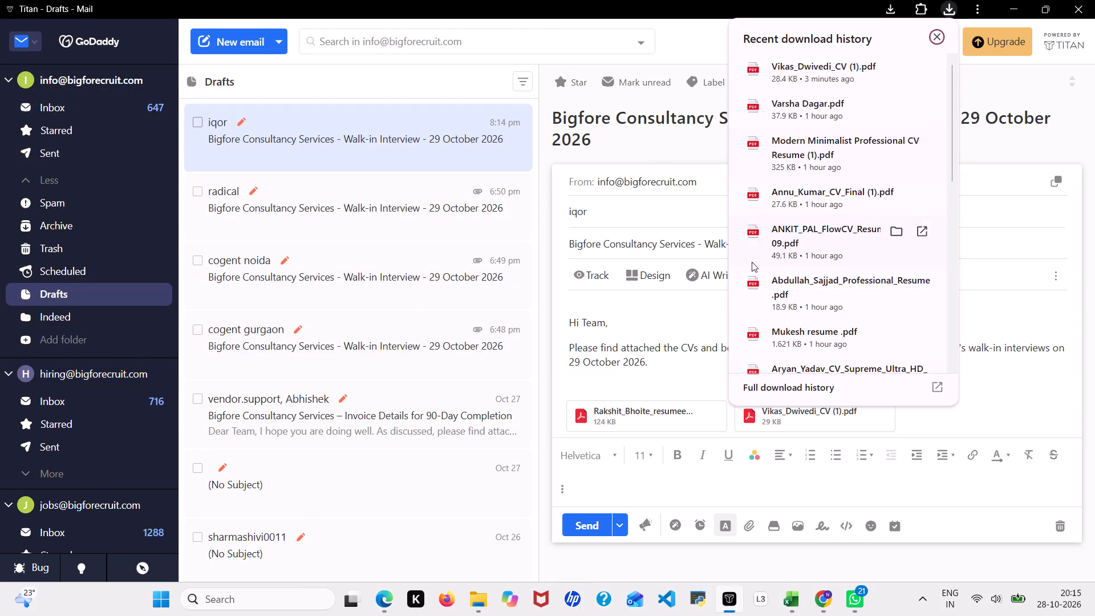
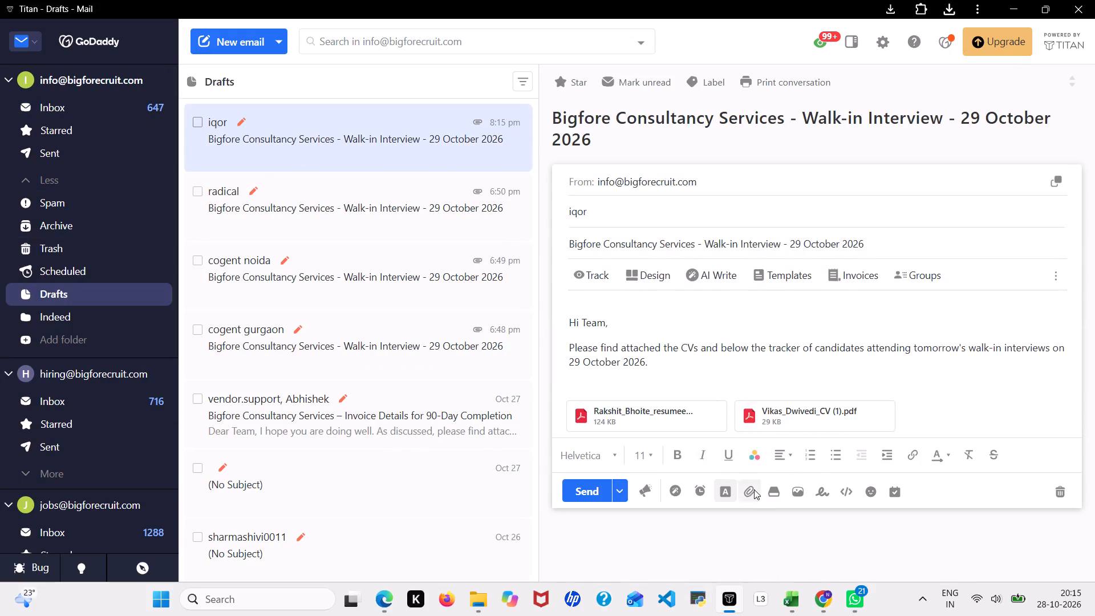
Browse the computer's Downloads folder for another file to attach to the iqor draft.
{"action": "left_click", "coordinate": [740, 390]}
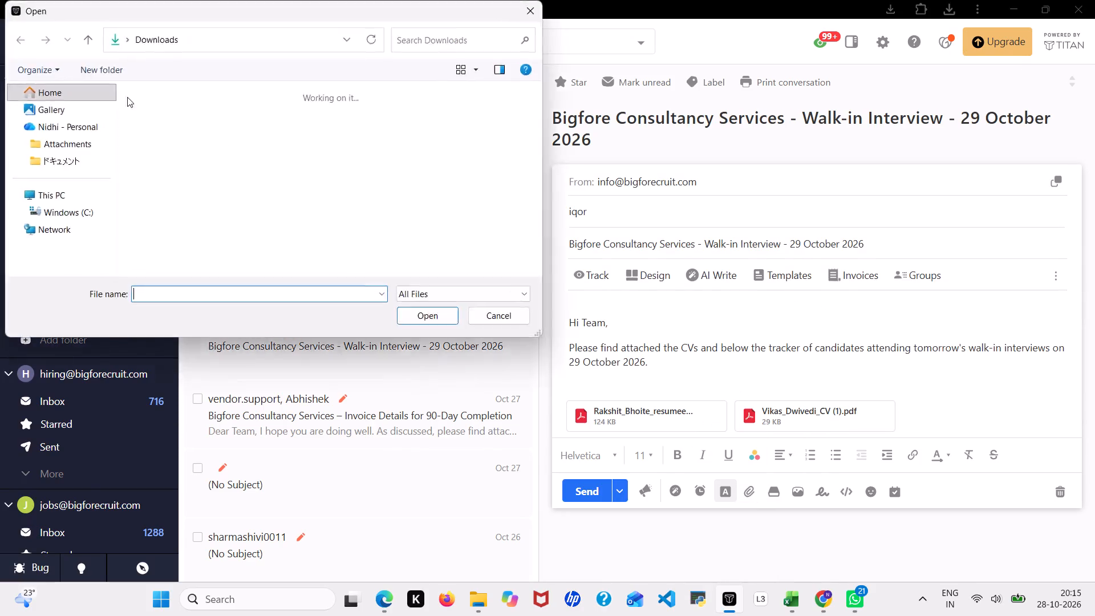
Find Rahul's iEnergizer resume in the downloads by searching "ie" and attach it to the iqor draft.
{"action": "double_click", "coordinate": [407, 37]}
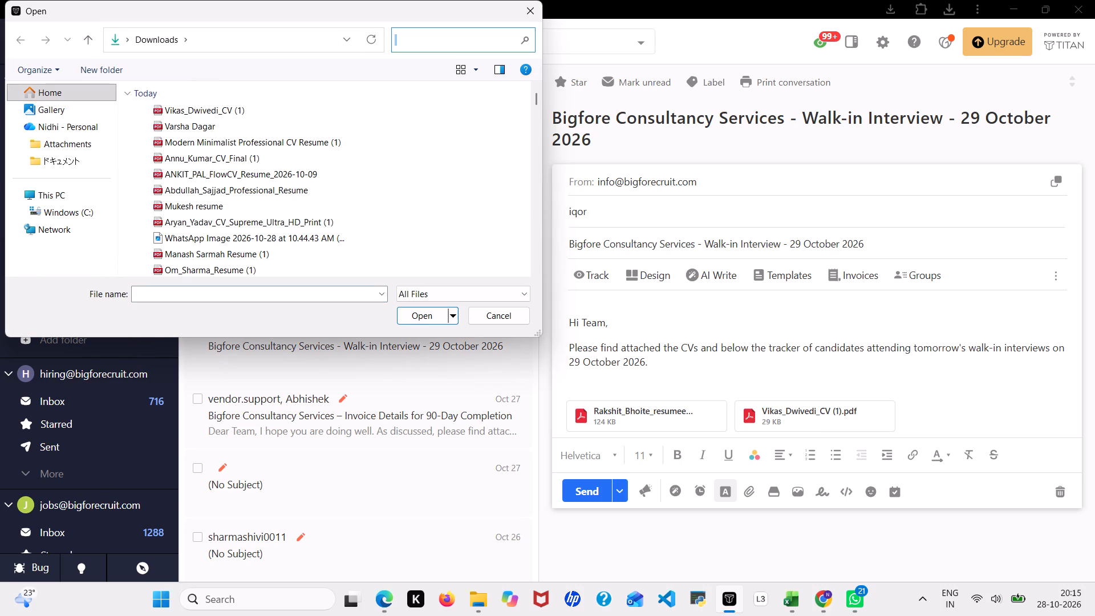
{"action": "type", "text": "ie"}
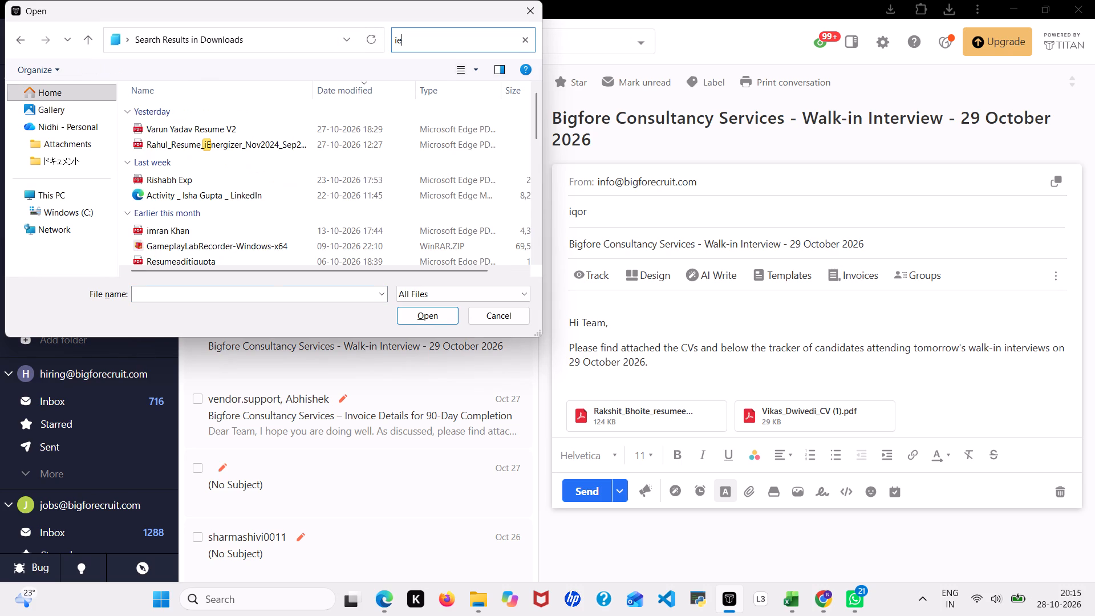
{"action": "left_click", "coordinate": [307, 143]}
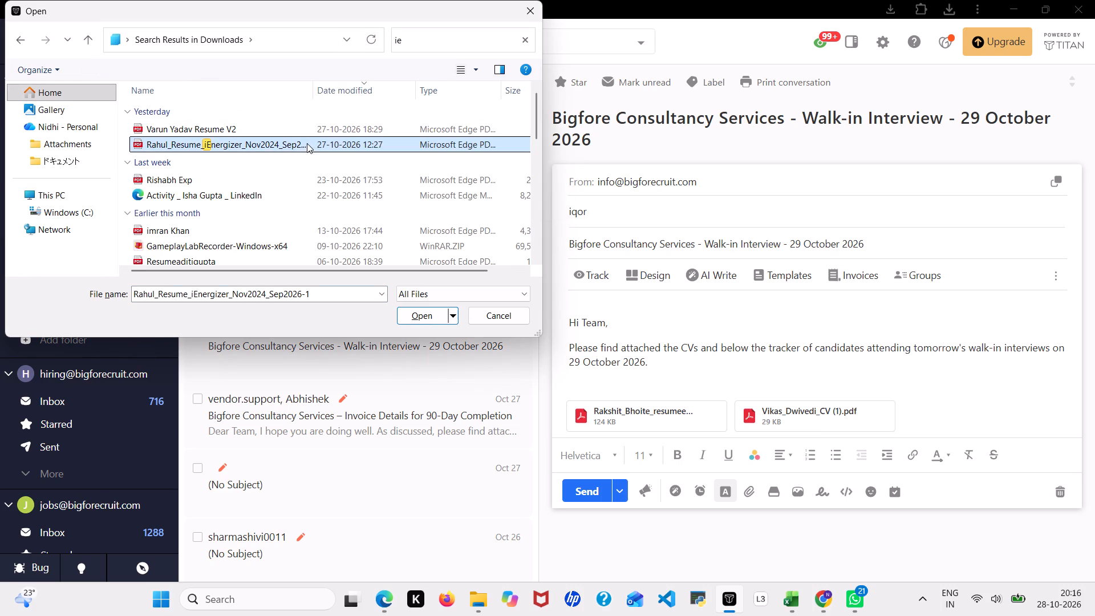
{"action": "left_click", "coordinate": [436, 315]}
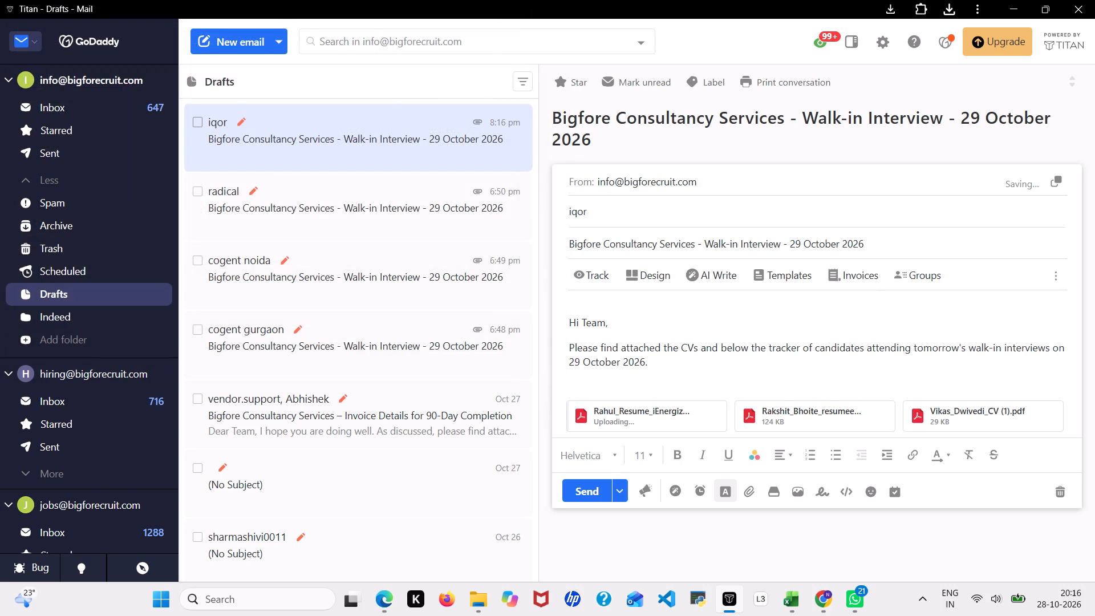
Preview Rahul's attached resume through to the personal details, and close the preview.
{"action": "left_click", "coordinate": [611, 412]}
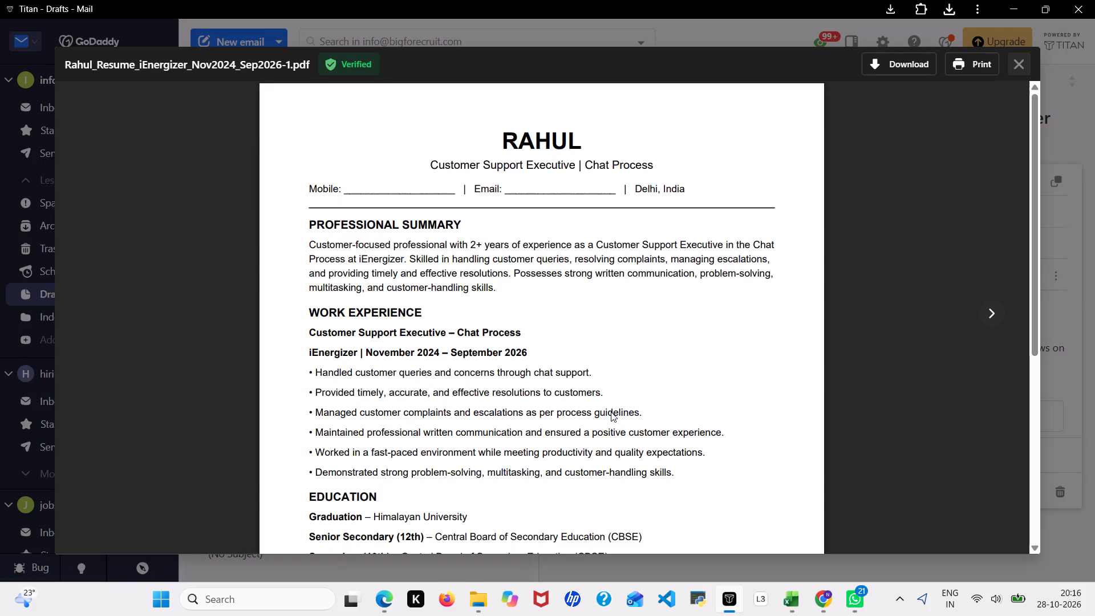
{"action": "scroll", "coordinate": [396, 408], "scroll_direction": "down", "scroll_amount": 2}
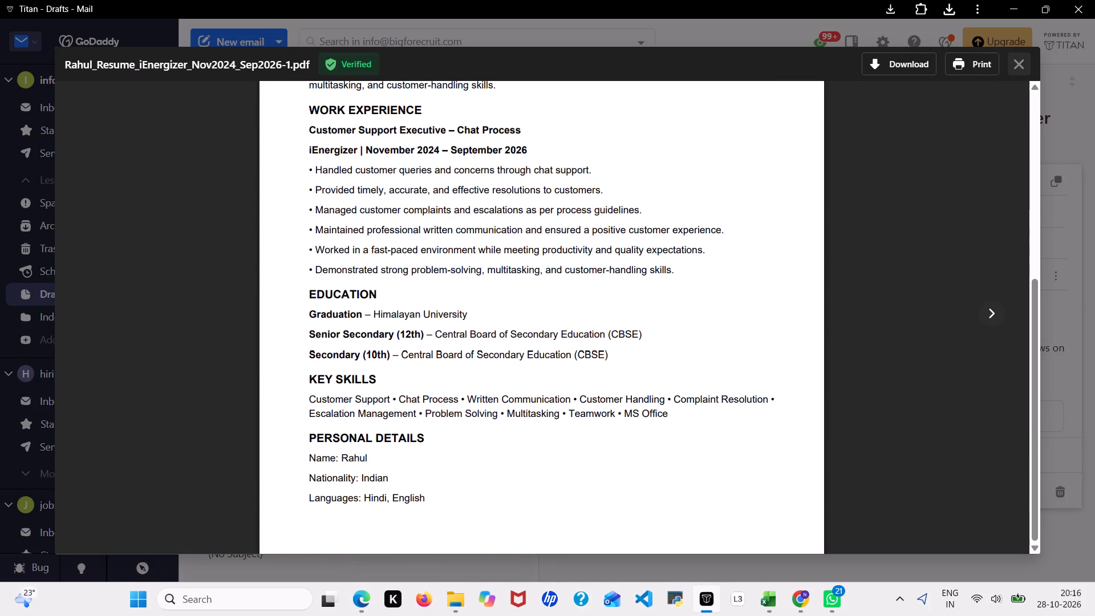
{"action": "scroll", "coordinate": [396, 408], "scroll_direction": "down", "scroll_amount": 1}
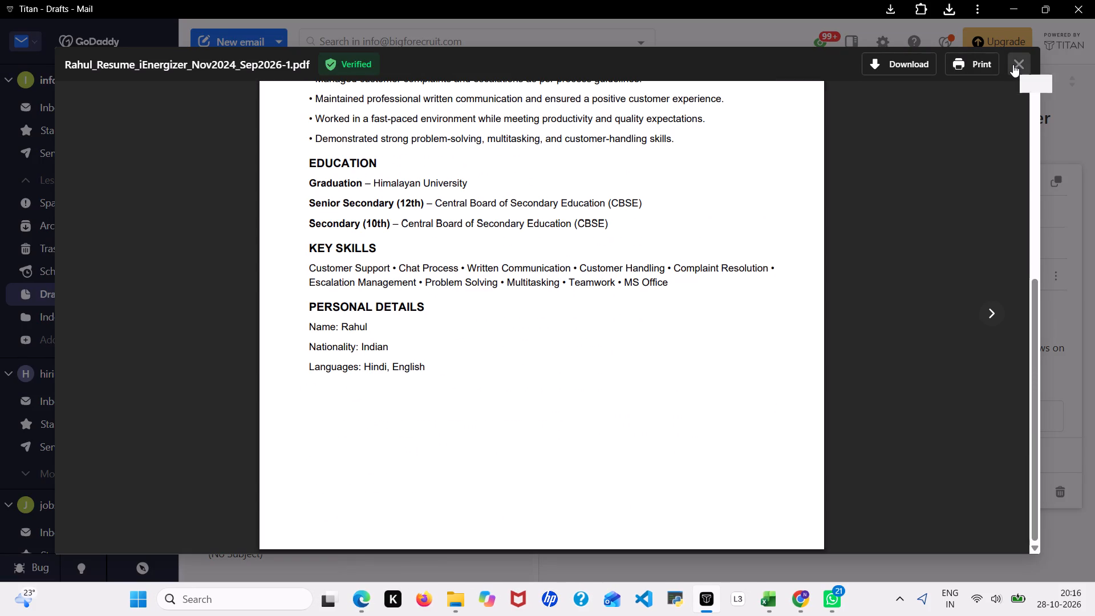
{"action": "left_click", "coordinate": [1017, 71]}
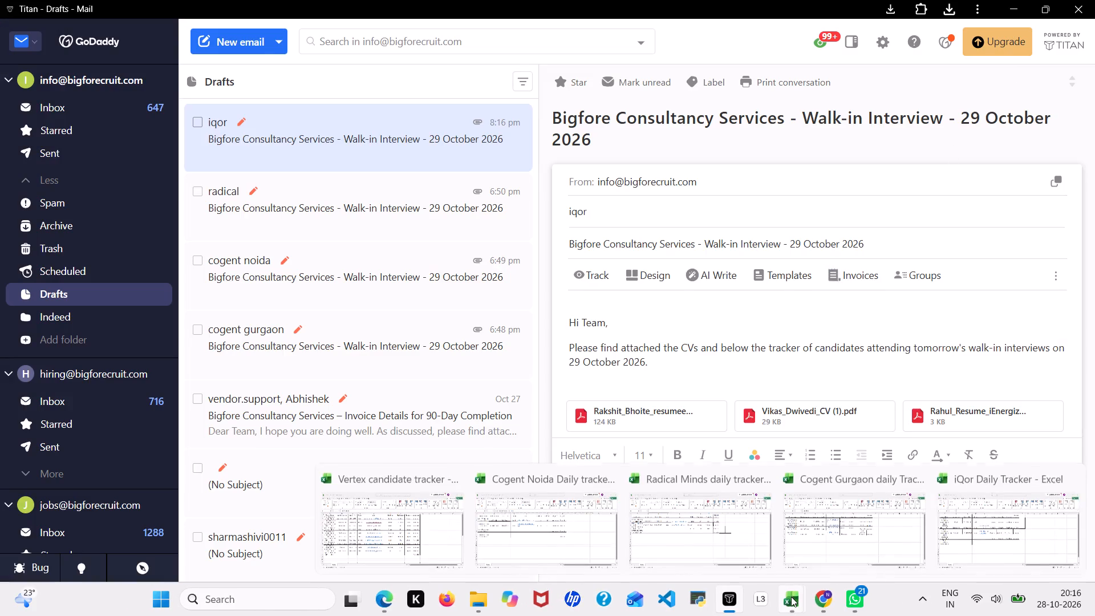
In the iQor Daily Tracker workbook, format the header and three named candidate rows with all borders, Calibri 11 and centred text.
{"action": "left_click", "coordinate": [993, 526]}
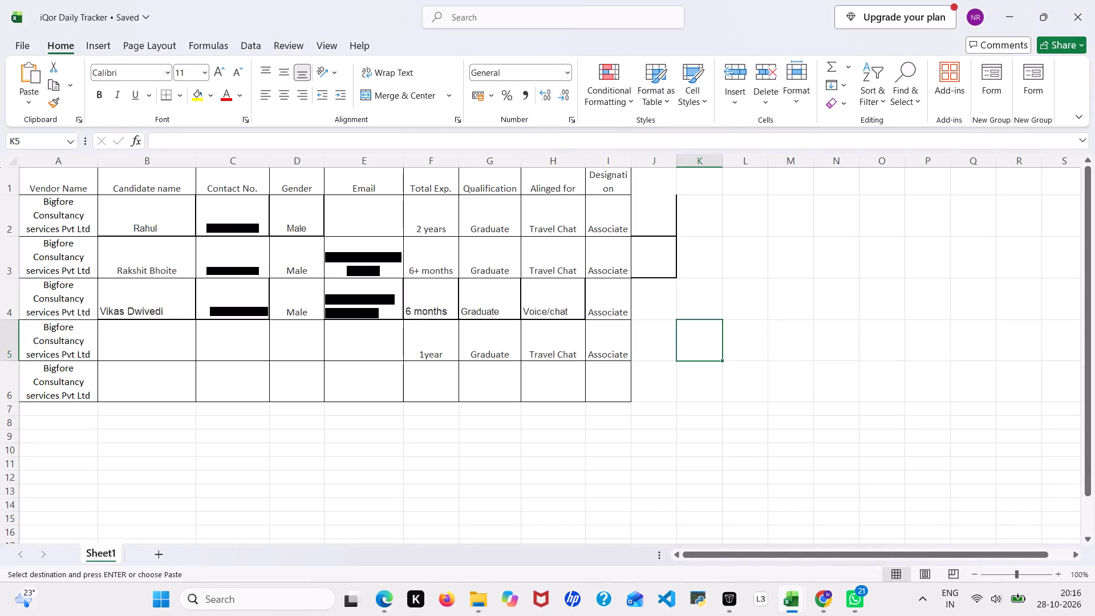
{"action": "left_click_drag", "start_coordinate": [621, 314], "coordinate": [72, 182]}
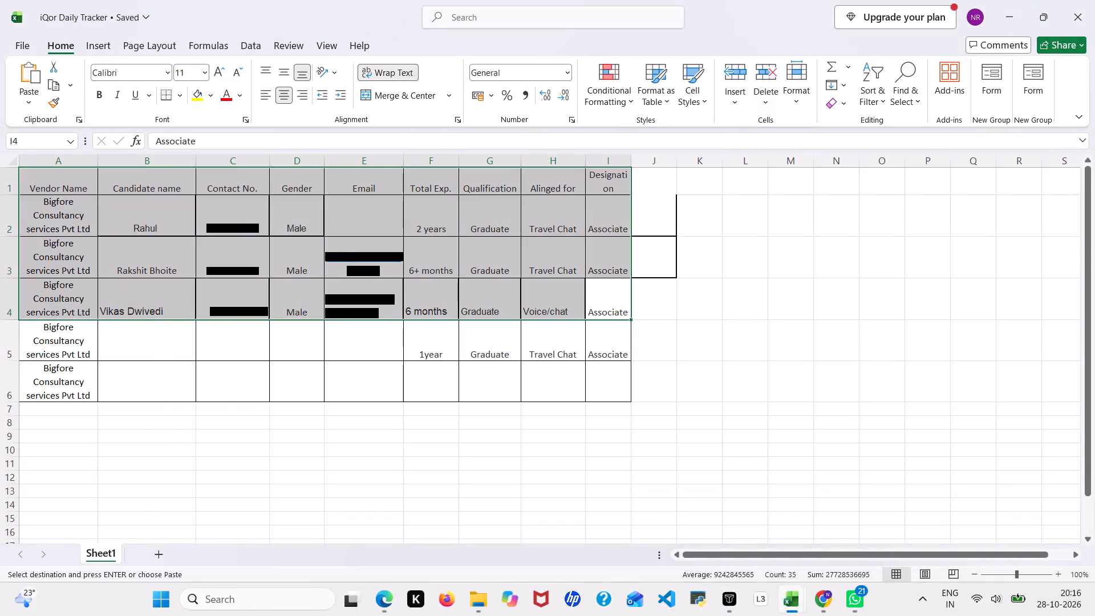
{"action": "left_click", "coordinate": [181, 91]}
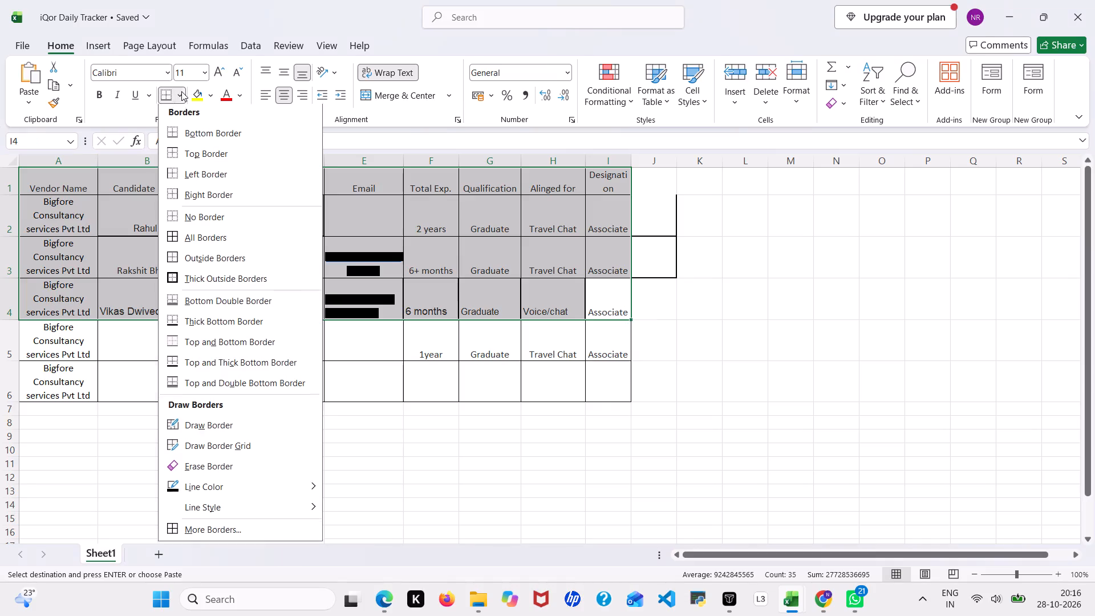
{"action": "left_click", "coordinate": [190, 245]}
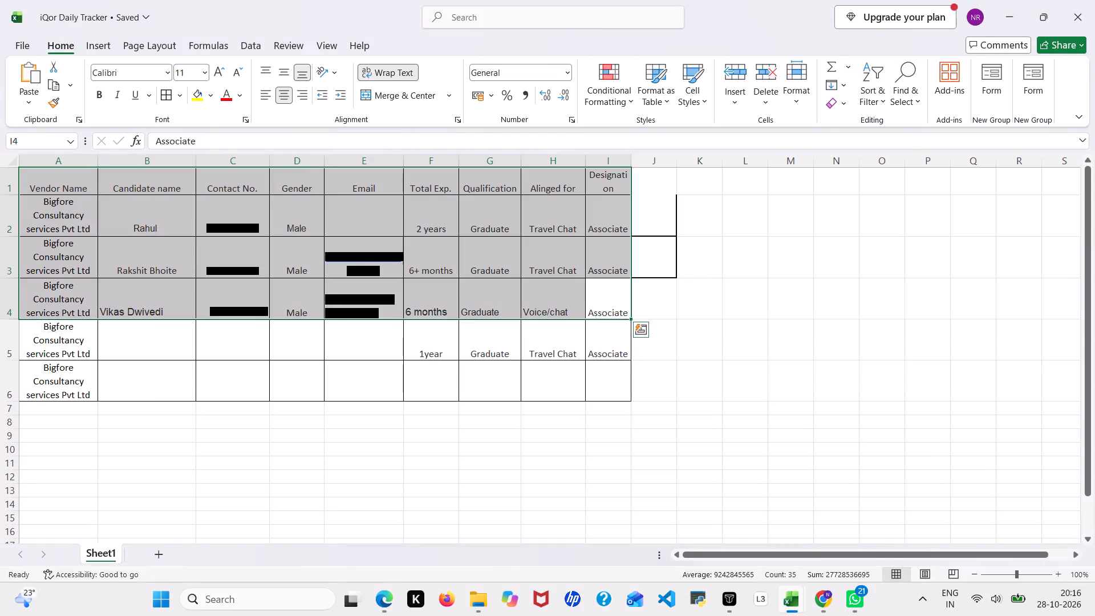
{"action": "left_click", "coordinate": [165, 74]}
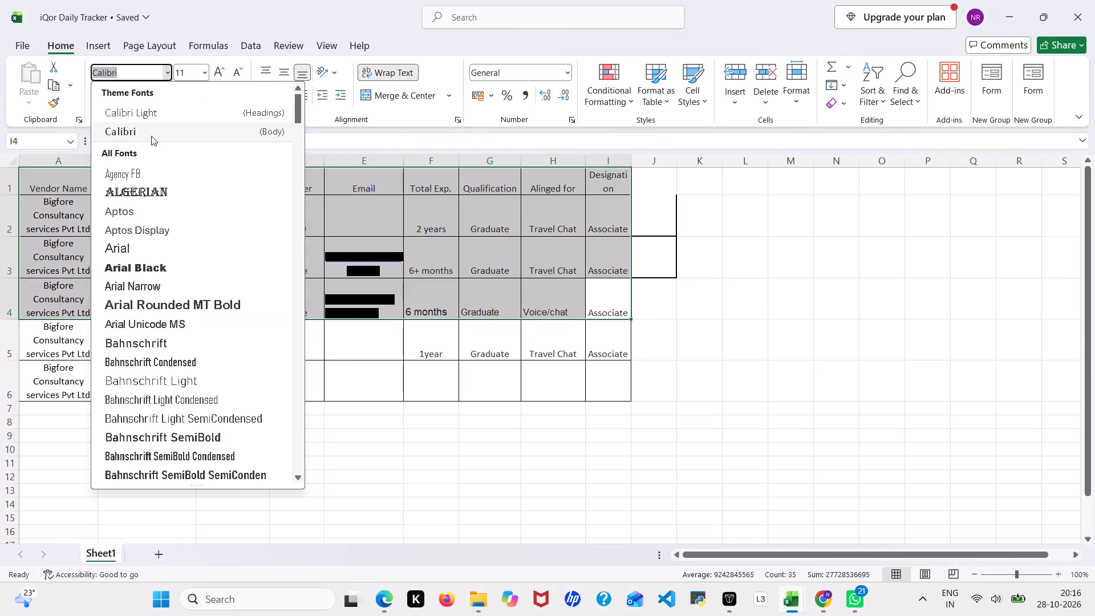
{"action": "left_click", "coordinate": [148, 133]}
{"action": "left_click", "coordinate": [205, 73]}
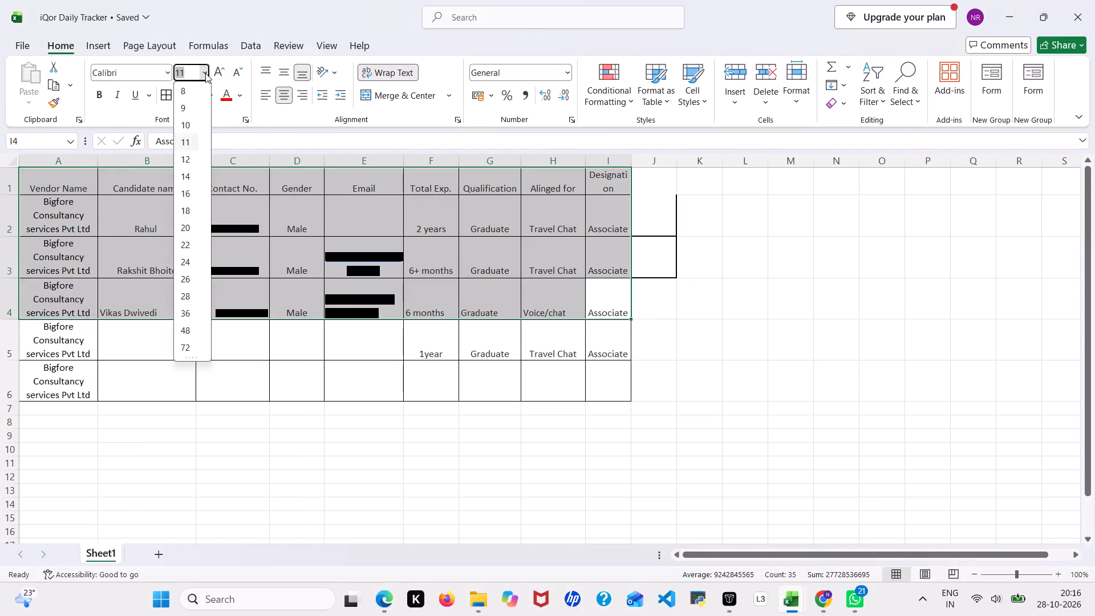
{"action": "left_click", "coordinate": [188, 141]}
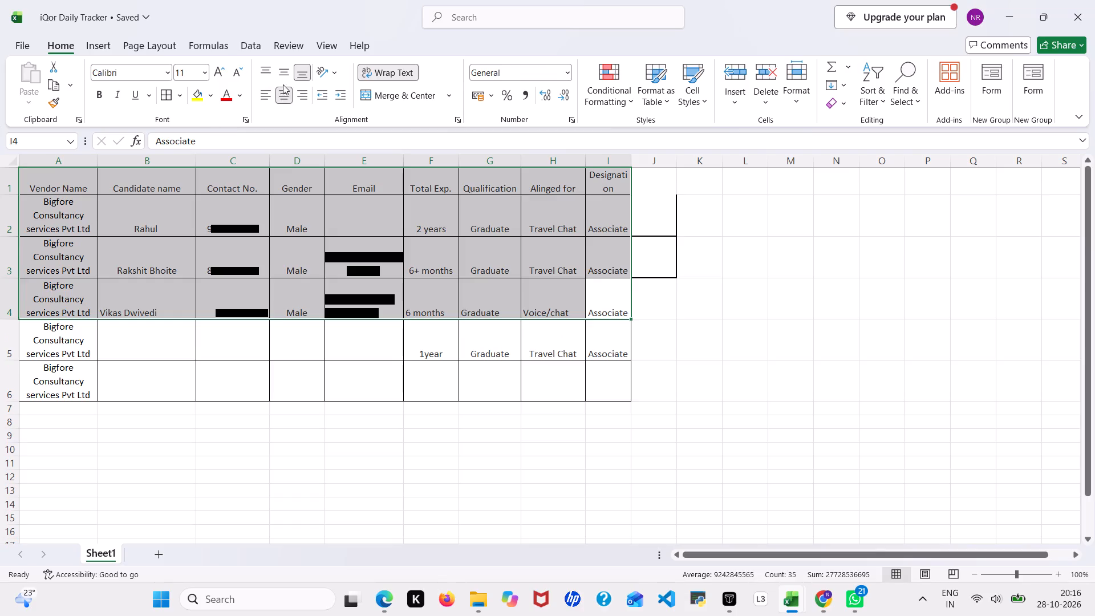
{"action": "double_click", "coordinate": [285, 90]}
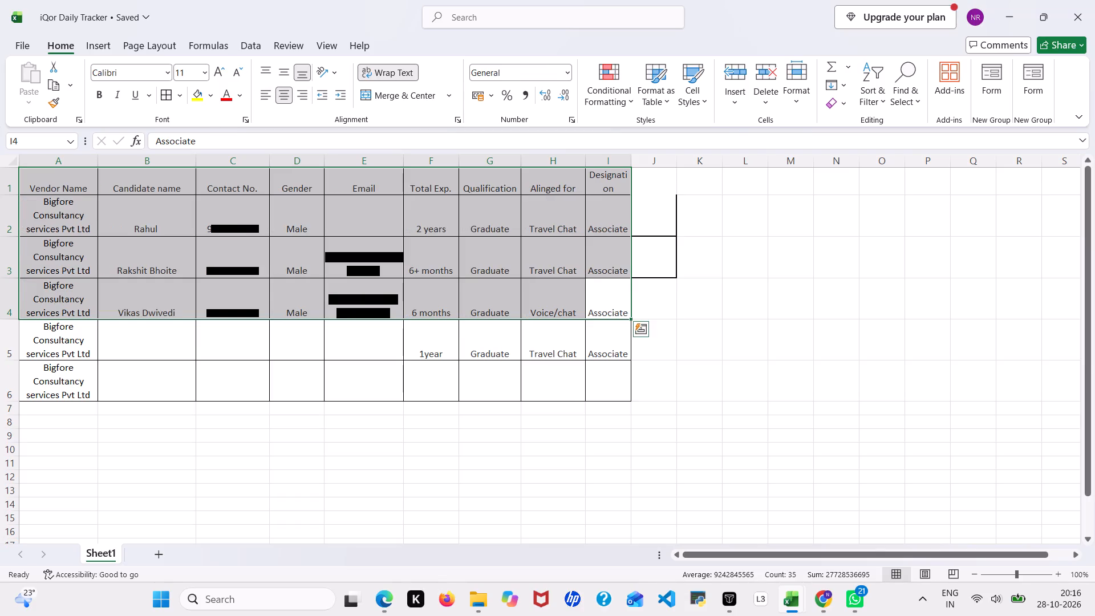
Copy the formatted tracker rows and paste them as a table below the message text in the iqor draft.
{"action": "key", "text": "ctrl+c"}
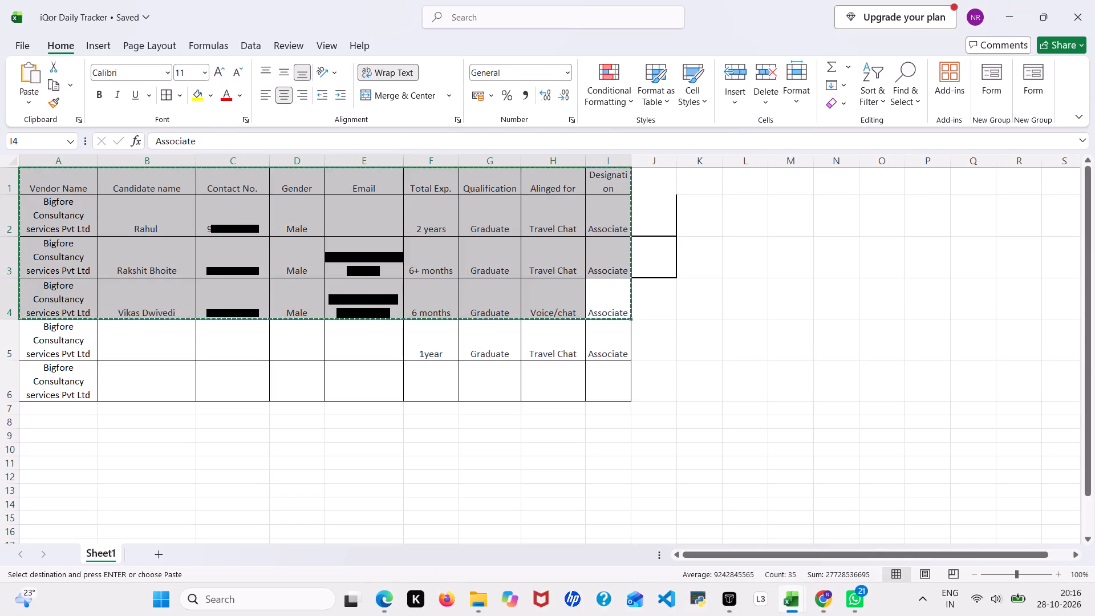
{"action": "left_click", "coordinate": [732, 600]}
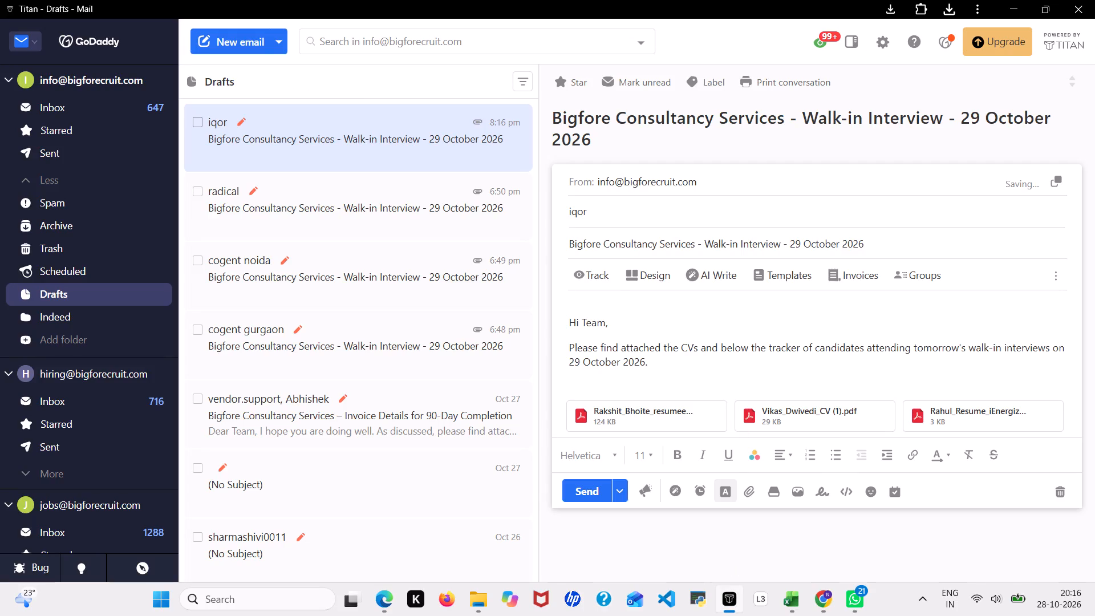
{"action": "left_click", "coordinate": [659, 368]}
{"action": "key", "text": "Return"}
{"action": "key", "text": "Return"}
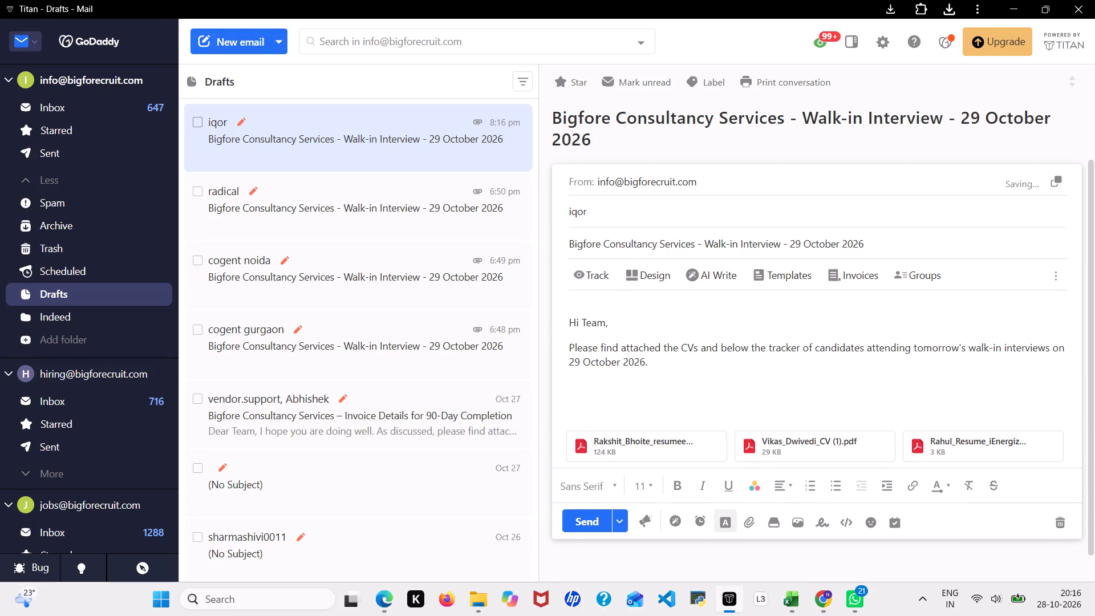
{"action": "key", "text": "ctrl+v"}
{"action": "scroll", "coordinate": [641, 329], "scroll_direction": "down", "scroll_amount": 1}
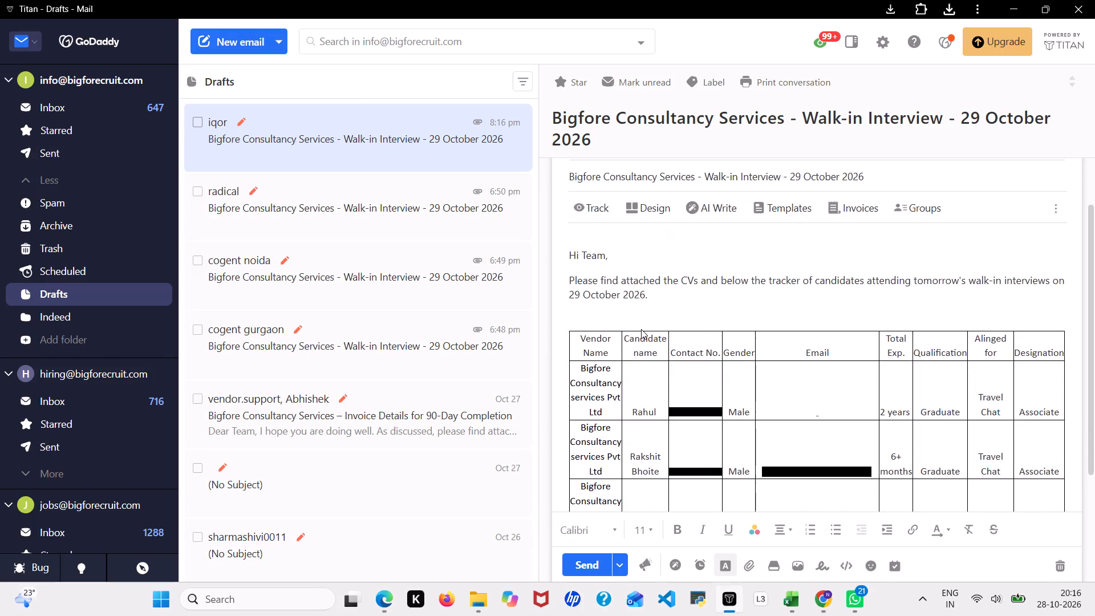
{"action": "scroll", "coordinate": [641, 329], "scroll_direction": "down", "scroll_amount": 2}
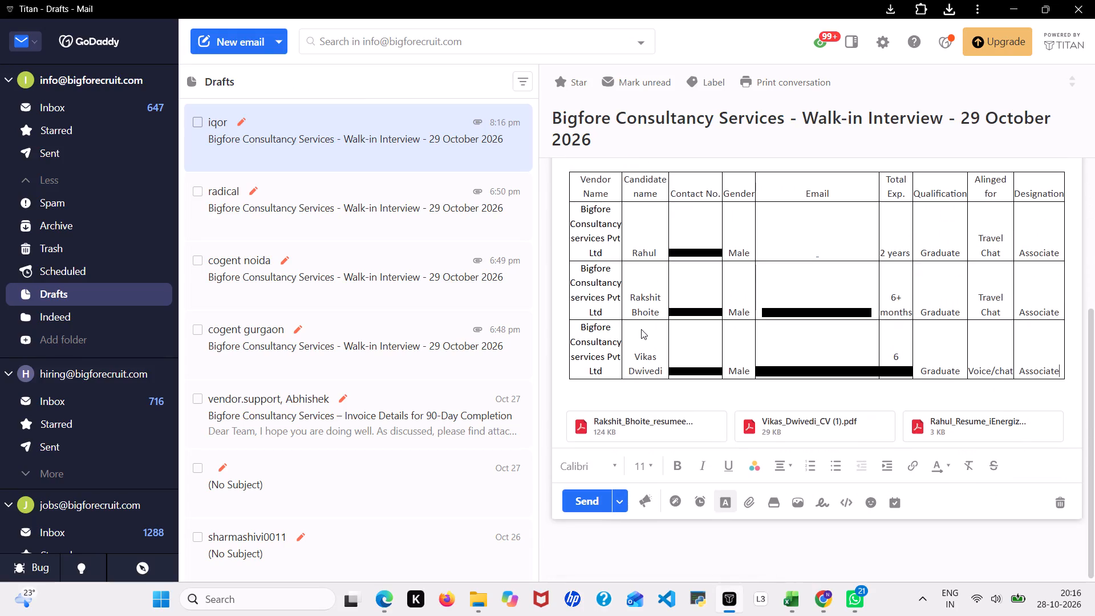
{"action": "scroll", "coordinate": [641, 329], "scroll_direction": "up", "scroll_amount": 5}
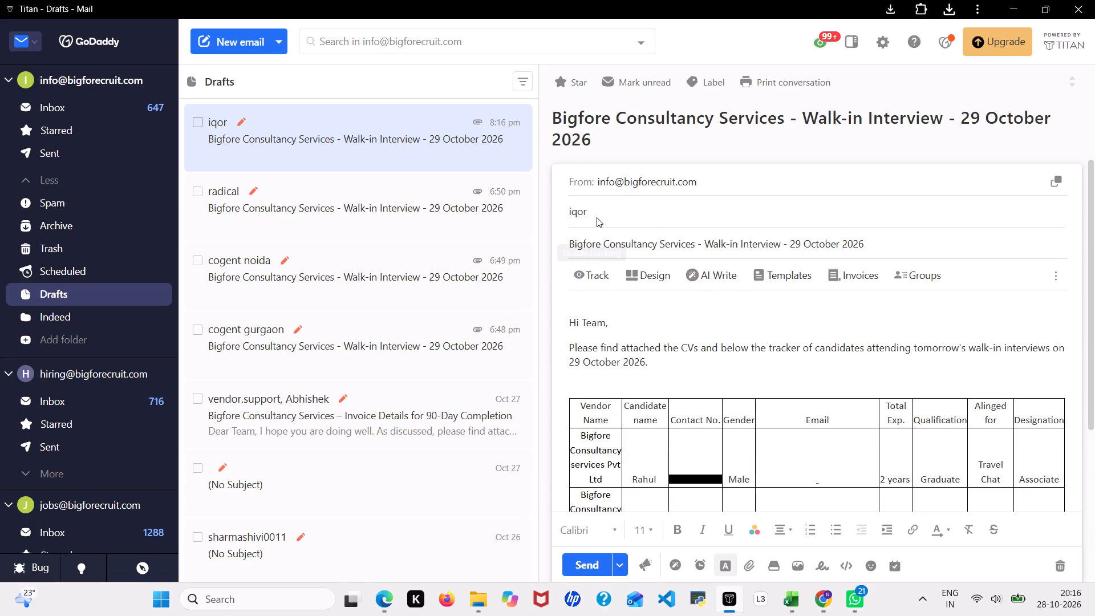
Replace the placeholder recipient "iqor" with the iQor contacts Karan, Jaspreet, Stanly, Palak and Usha.
{"action": "left_click", "coordinate": [589, 213]}
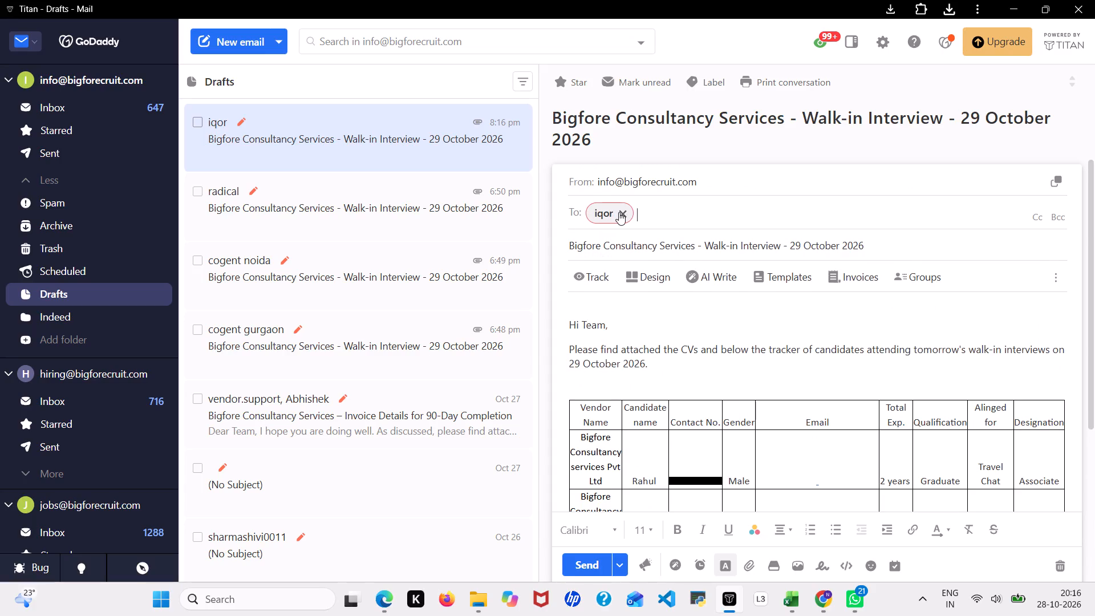
{"action": "left_click", "coordinate": [619, 212]}
{"action": "key", "text": "i"}
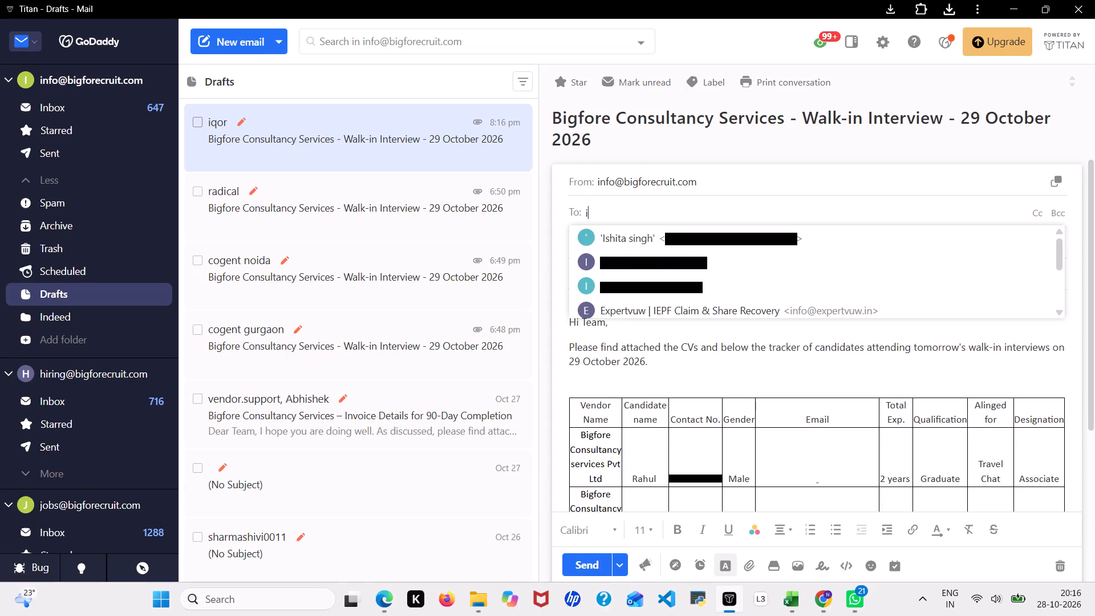
{"action": "key", "text": "q"}
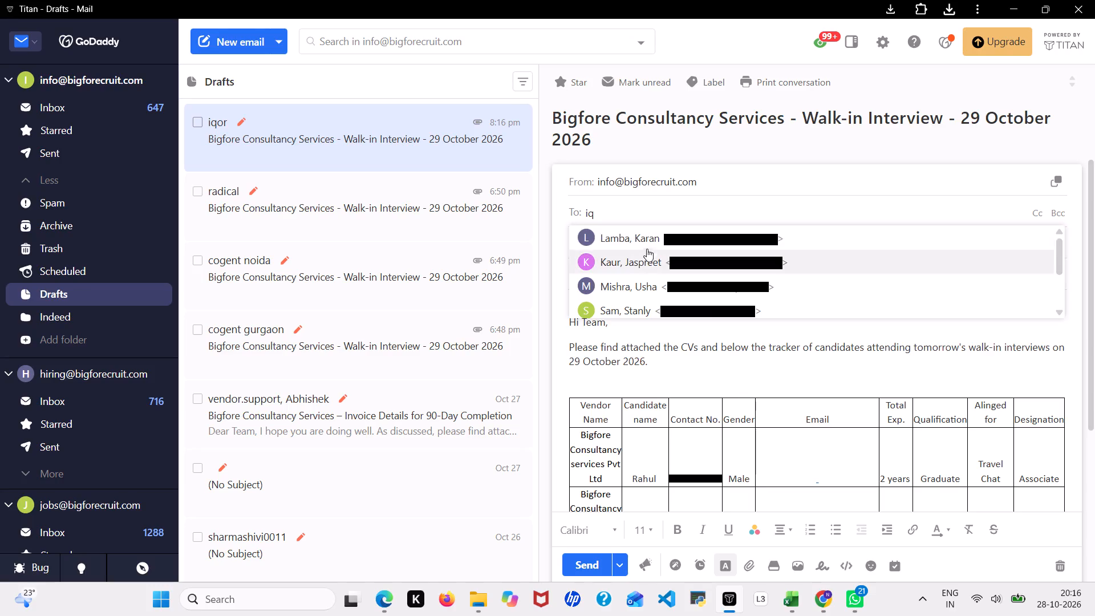
{"action": "left_click", "coordinate": [646, 240]}
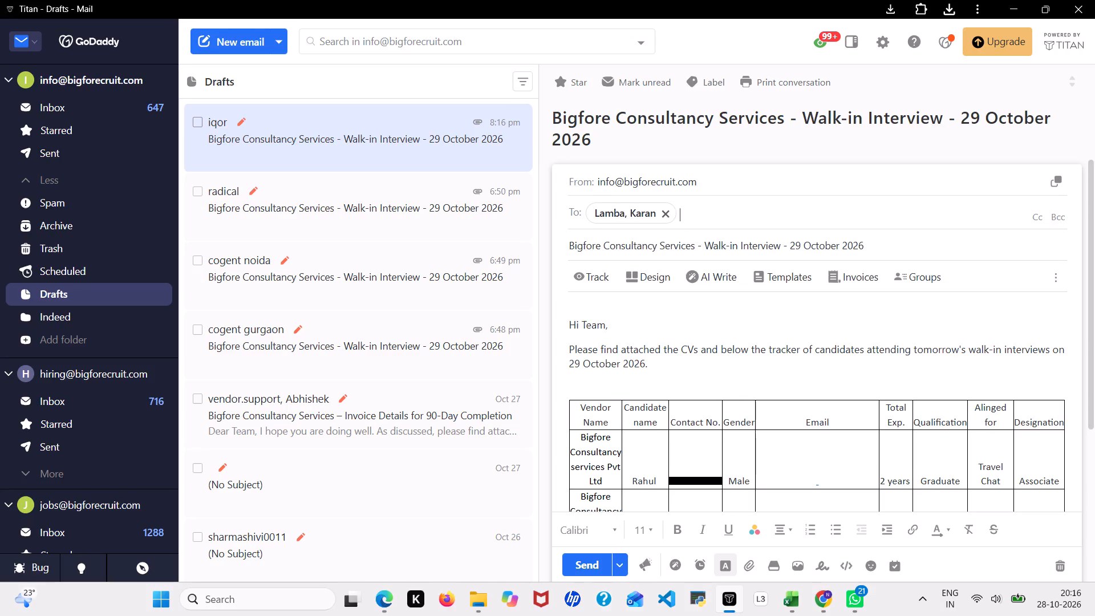
{"action": "type", "text": "iq"}
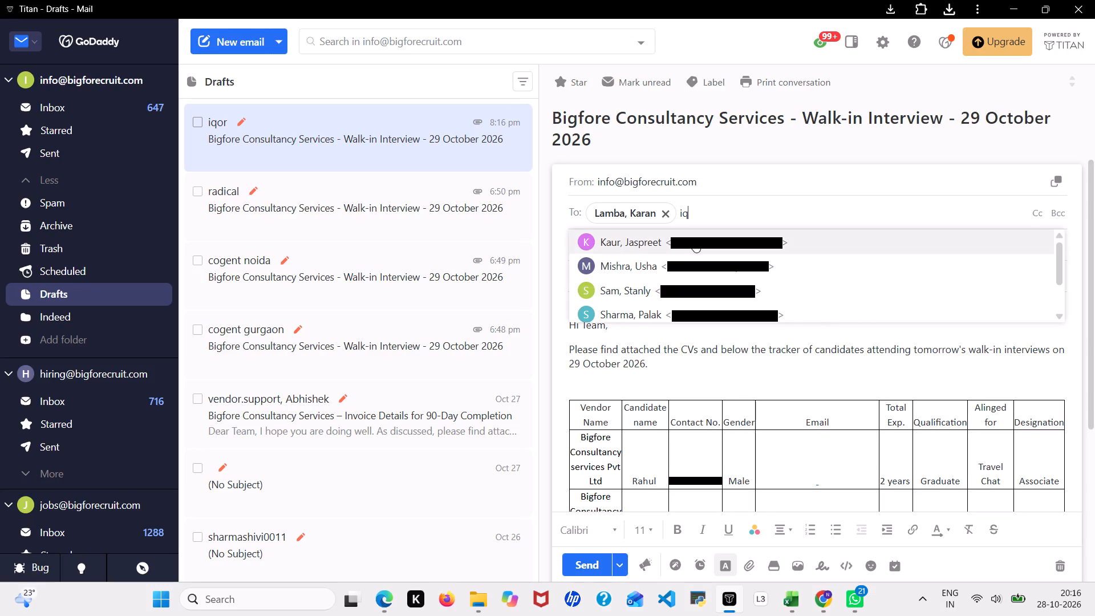
{"action": "left_click", "coordinate": [695, 240]}
{"action": "type", "text": "sa"}
{"action": "left_click", "coordinate": [759, 234]}
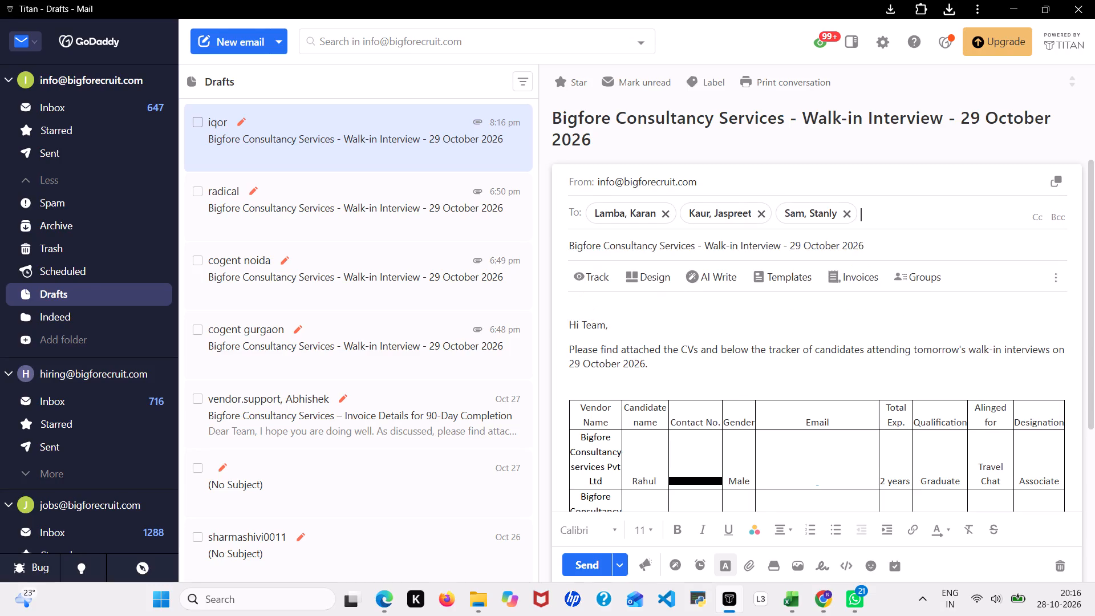
{"action": "type", "text": "pa"}
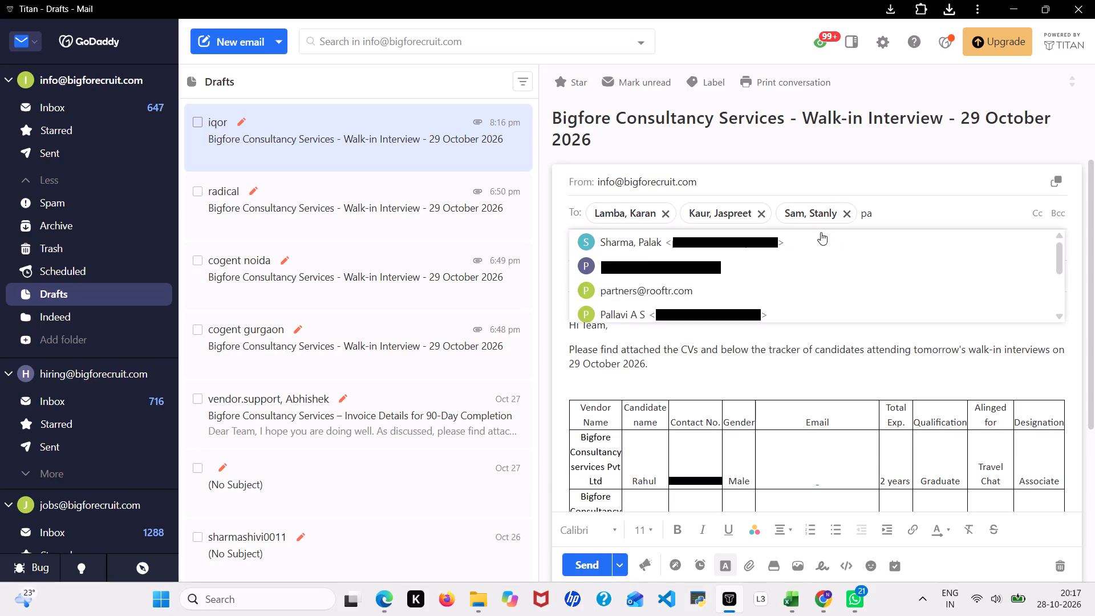
{"action": "left_click", "coordinate": [806, 239]}
{"action": "type", "text": "us"}
{"action": "left_click", "coordinate": [846, 239]}
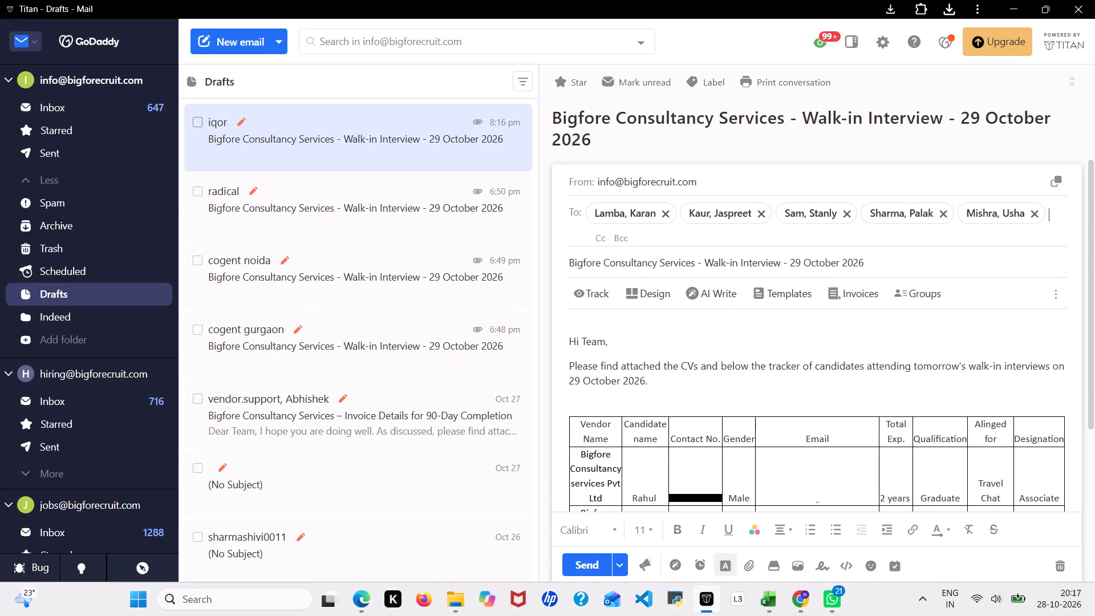
Add the sign-off "Thanks & Regards," with "Pawan" on the next line below the tracker table, and review the draft.
{"action": "scroll", "coordinate": [688, 435], "scroll_direction": "down", "scroll_amount": 2}
{"action": "right_click", "coordinate": [688, 435]}
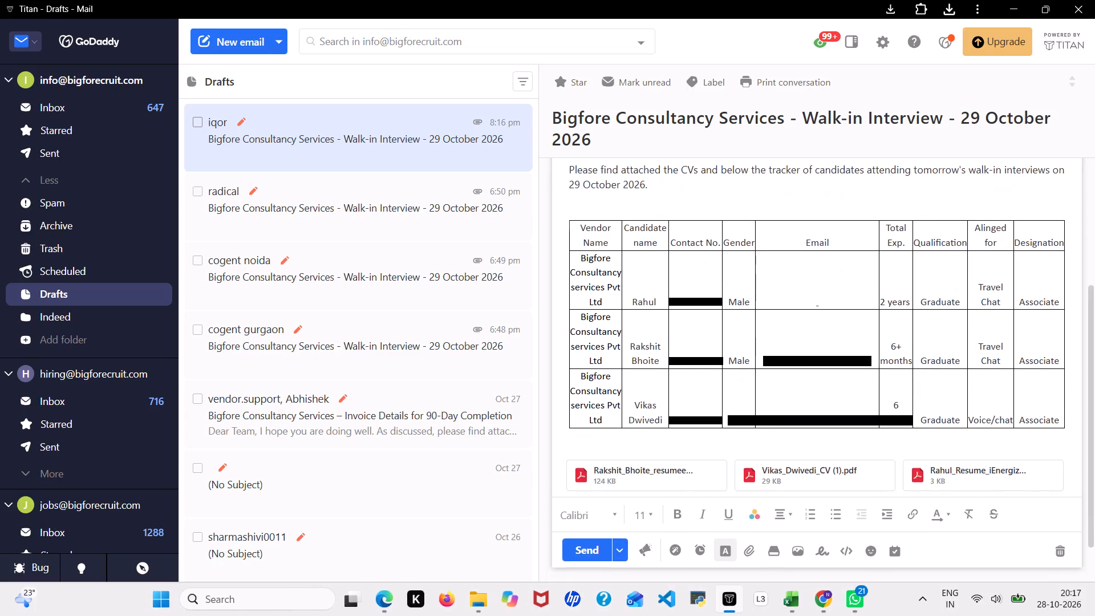
{"action": "left_click", "coordinate": [996, 318]}
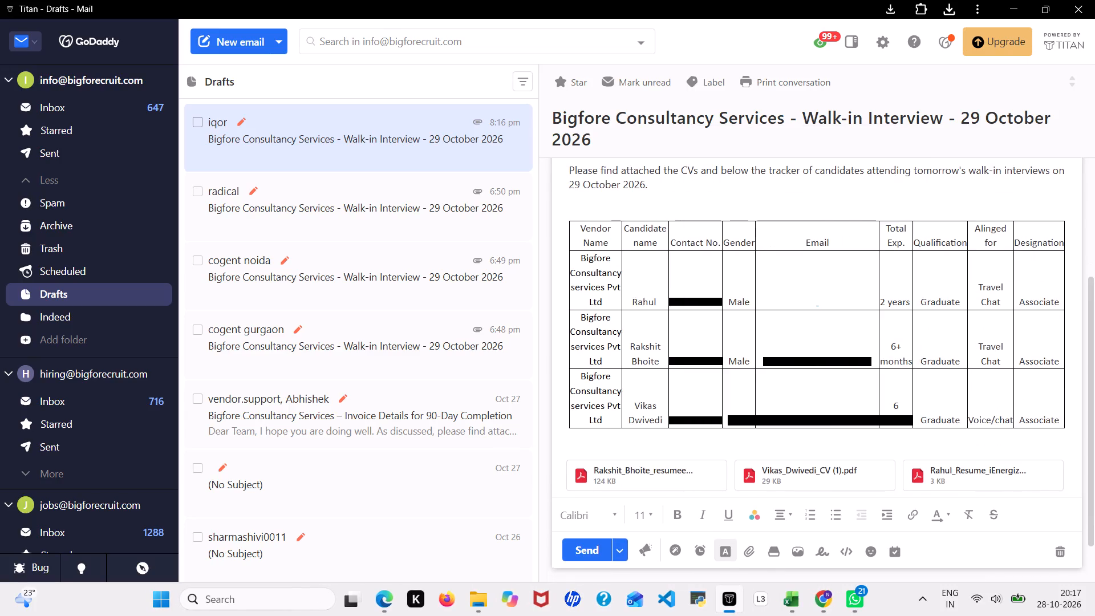
{"action": "scroll", "coordinate": [719, 351], "scroll_direction": "down", "scroll_amount": 1}
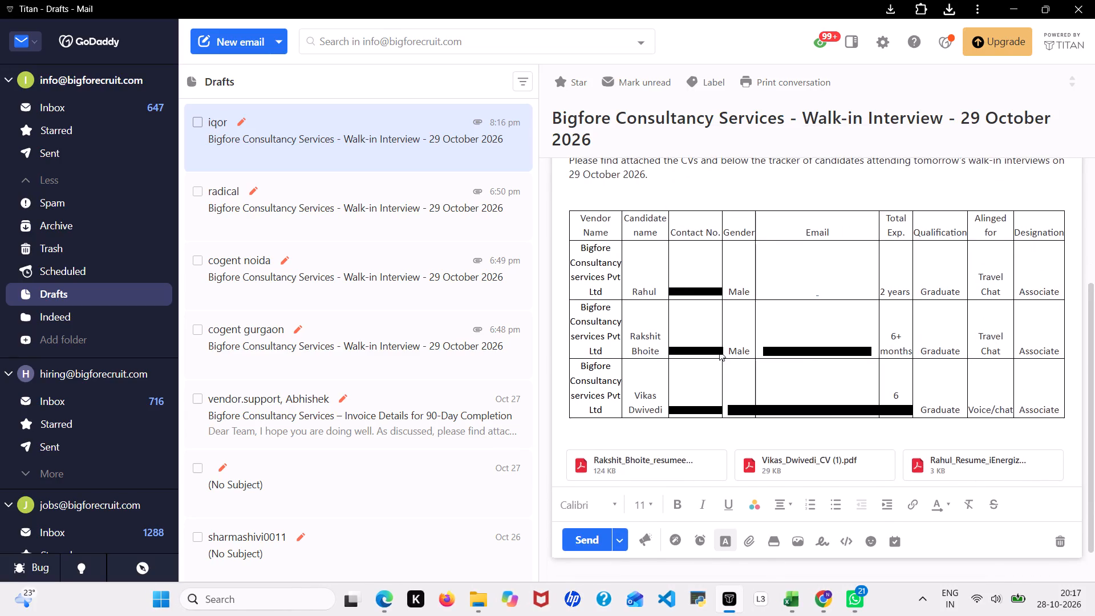
{"action": "left_click", "coordinate": [807, 275]}
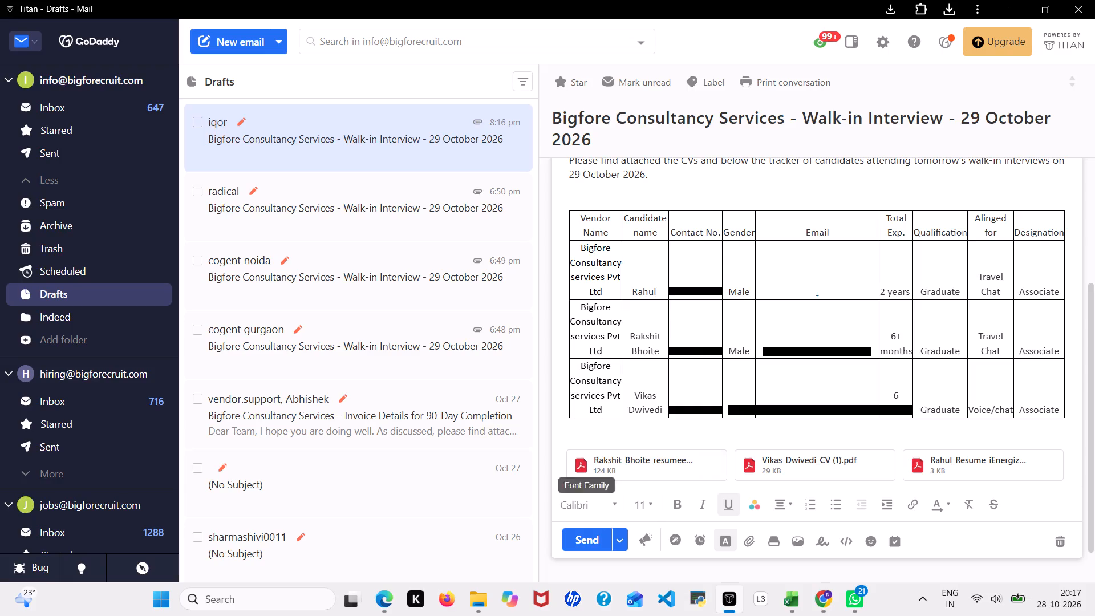
{"action": "left_click", "coordinate": [1072, 416]}
{"action": "key", "text": "Return"}
{"action": "key", "text": "Return"}
{"action": "type", "text": "Thanks"}
{"action": "key", "text": "space"}
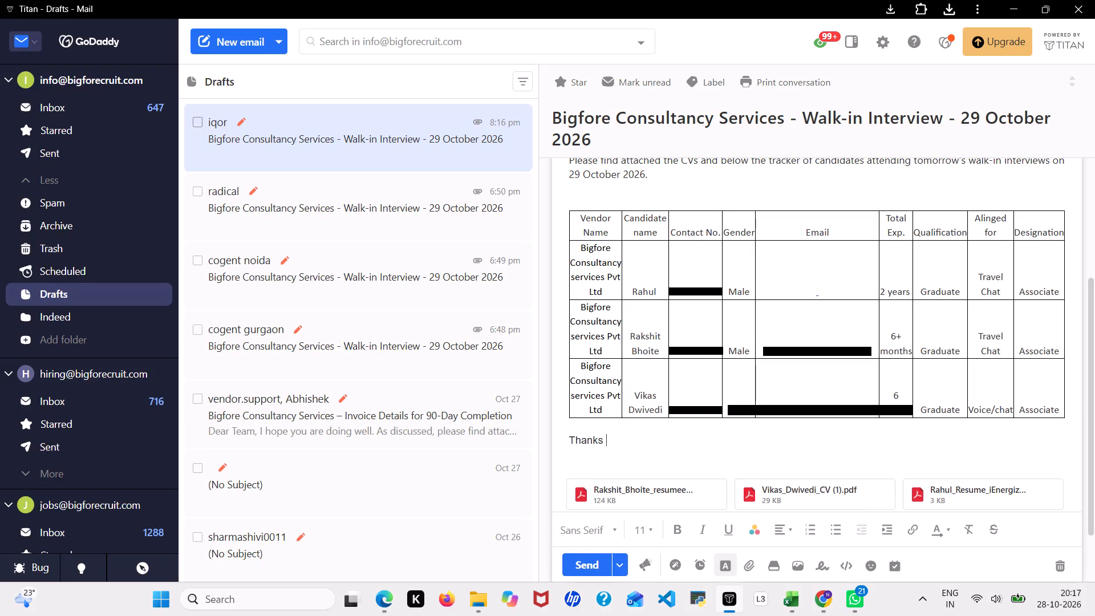
{"action": "type", "text": "& Regards,"}
{"action": "key", "text": "Return"}
{"action": "type", "text": "Pwan"}
{"action": "key", "text": "BackSpace"}
{"action": "key", "text": "BackSpace"}
{"action": "key", "text": "BackSpace"}
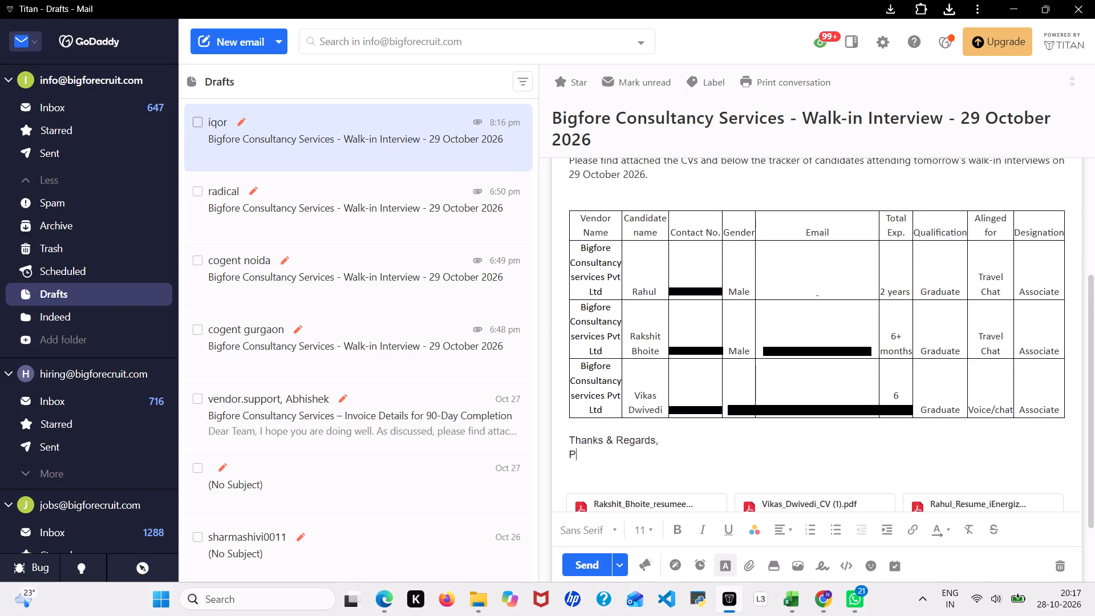
{"action": "type", "text": "awan"}
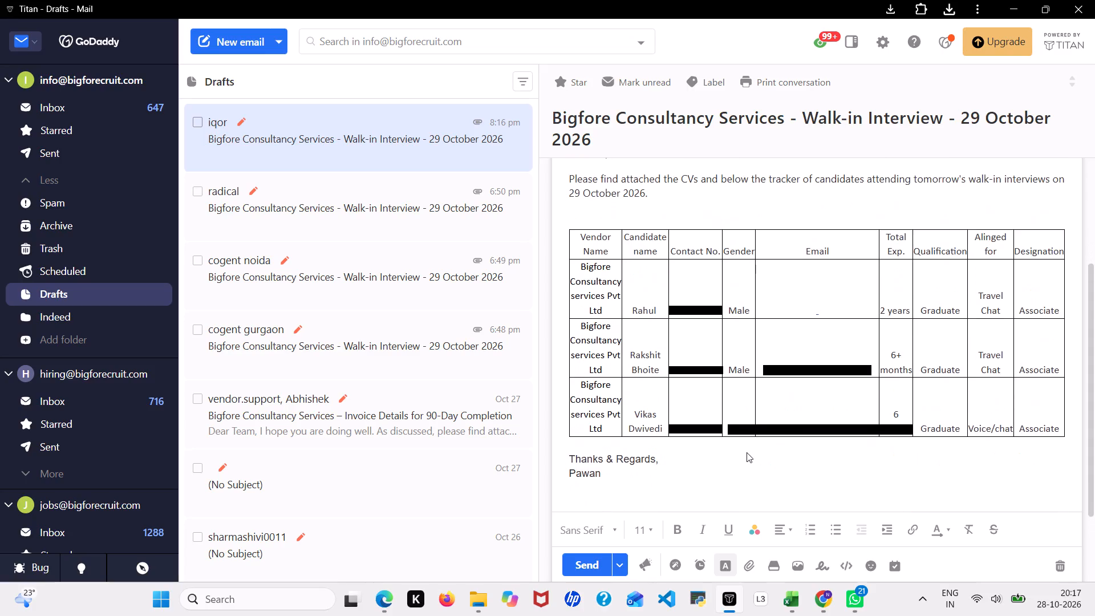
{"action": "scroll", "coordinate": [686, 375], "scroll_direction": "up", "scroll_amount": 1}
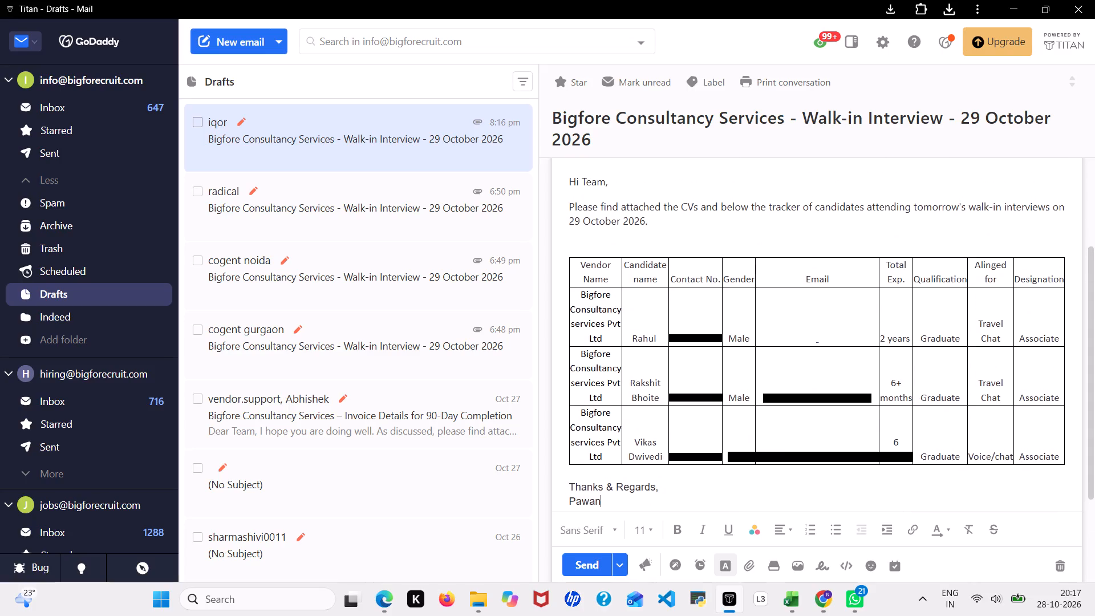
{"action": "scroll", "coordinate": [671, 400], "scroll_direction": "up", "scroll_amount": 2}
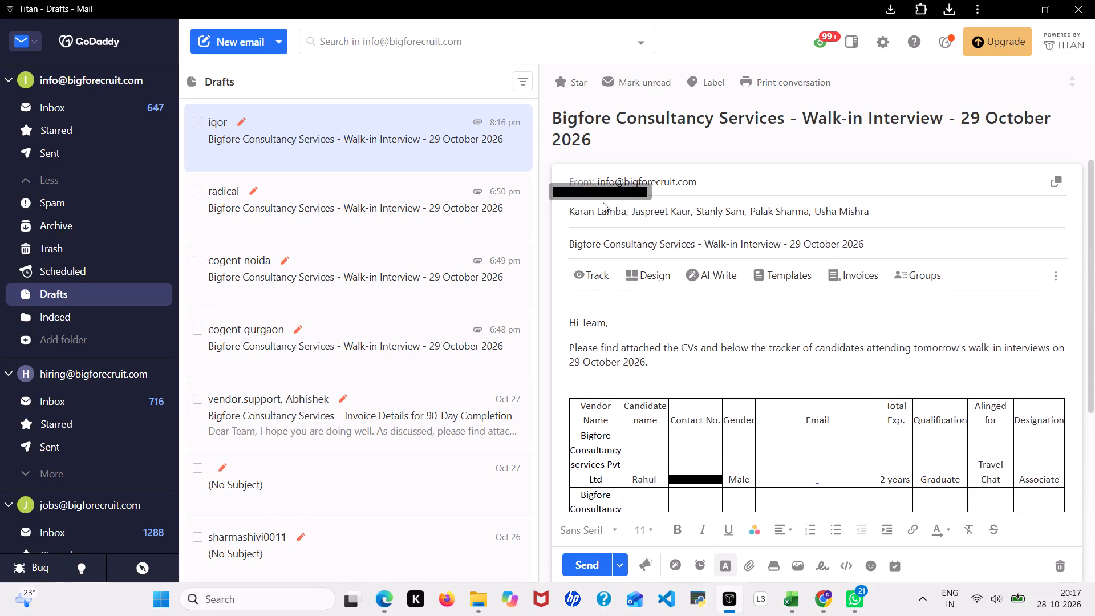
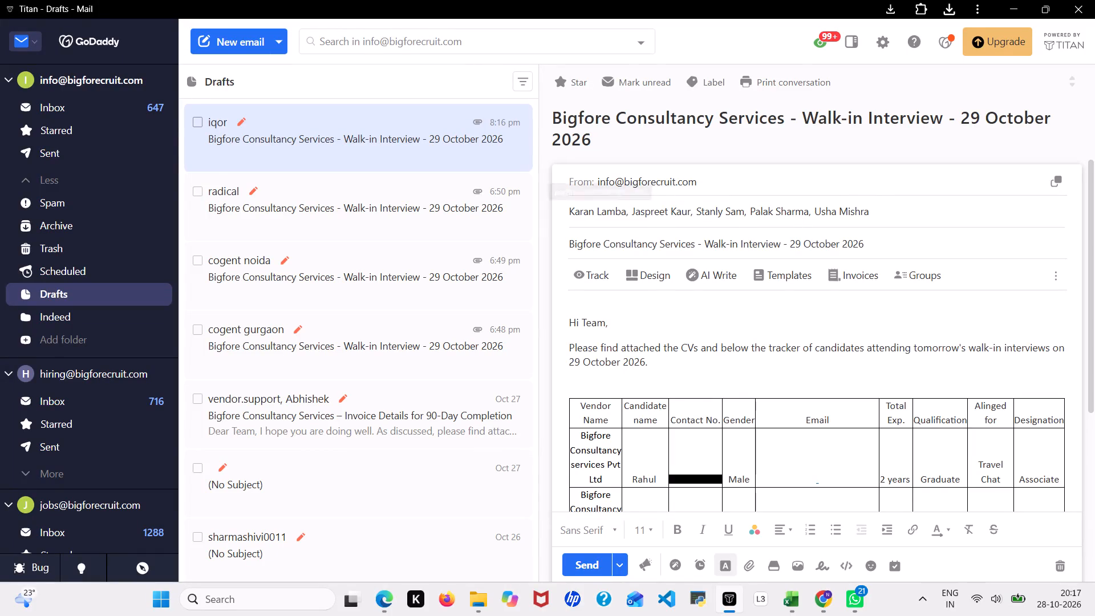
Send the completed iqor walk-in interview email for 29 October 2026 to the iQor contacts.
{"action": "scroll", "coordinate": [655, 416], "scroll_direction": "down", "scroll_amount": 1}
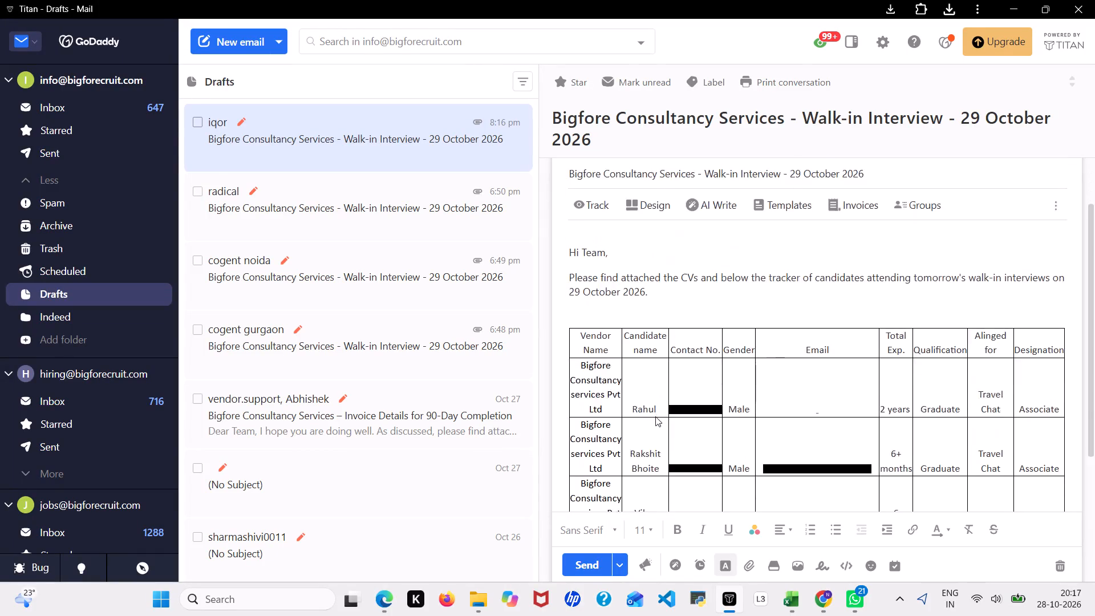
{"action": "scroll", "coordinate": [655, 416], "scroll_direction": "down", "scroll_amount": 1}
{"action": "left_click", "coordinate": [575, 558]}
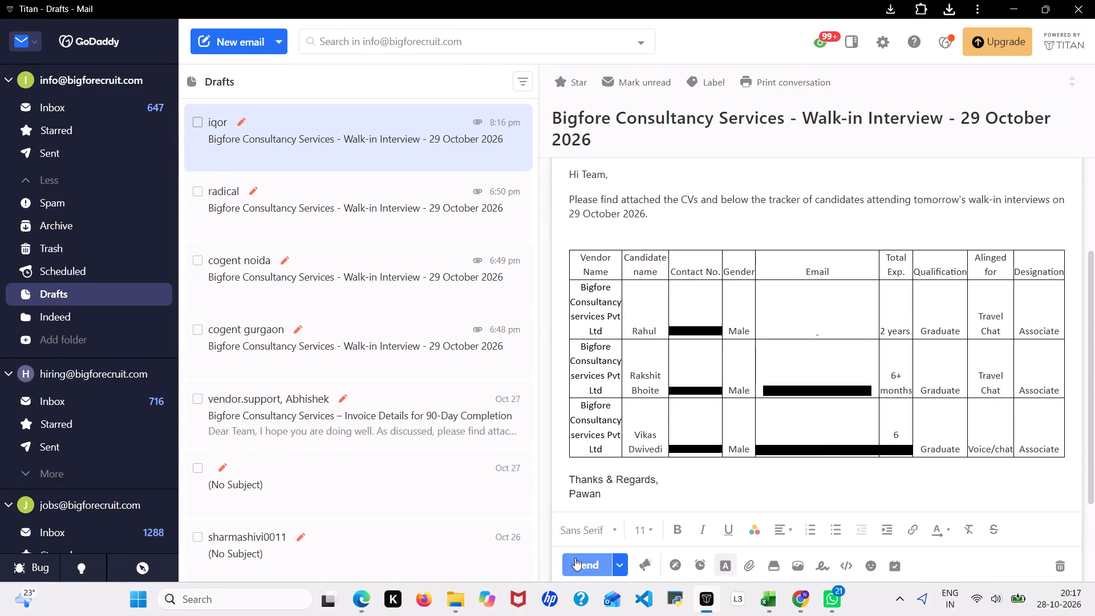
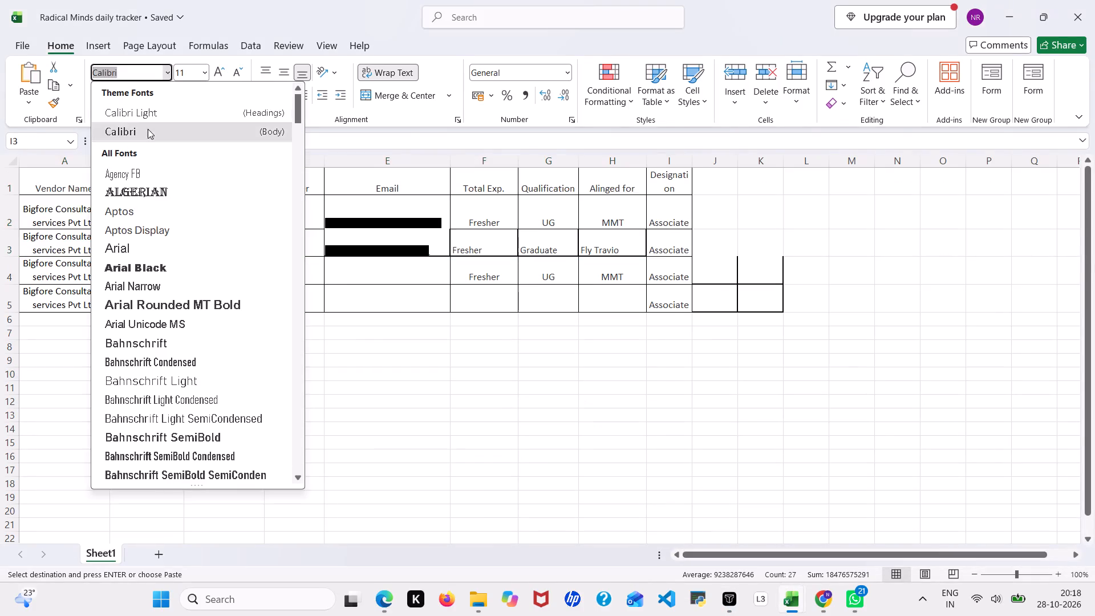
Format the tracker's header and two candidate rows at font size 11, centred horizontally, with borders on all cells.
{"action": "left_click", "coordinate": [208, 73]}
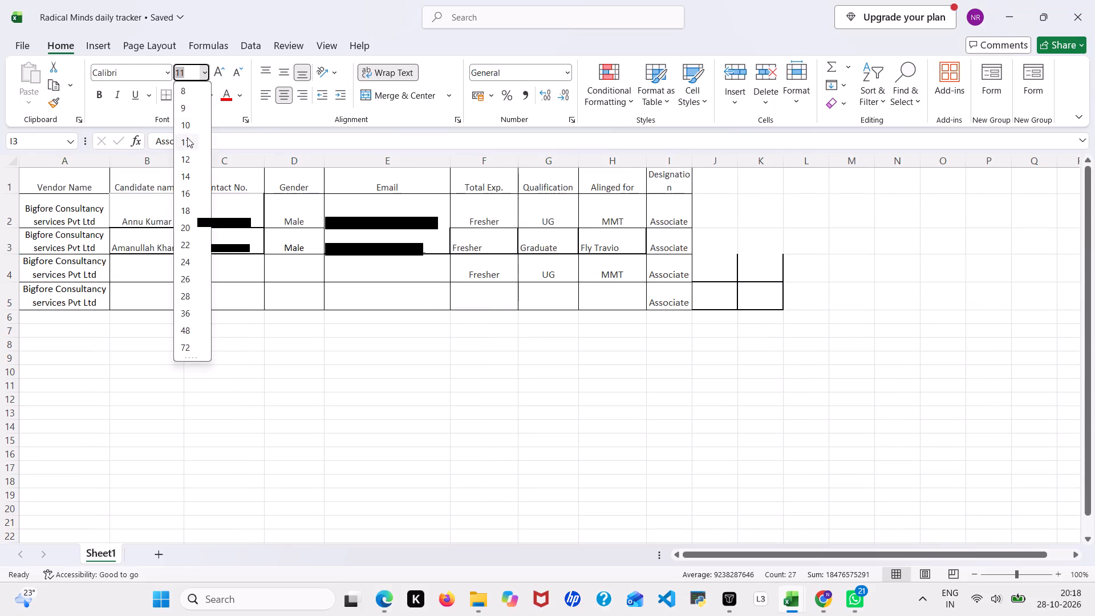
{"action": "left_click", "coordinate": [187, 139]}
{"action": "left_click", "coordinate": [286, 75]}
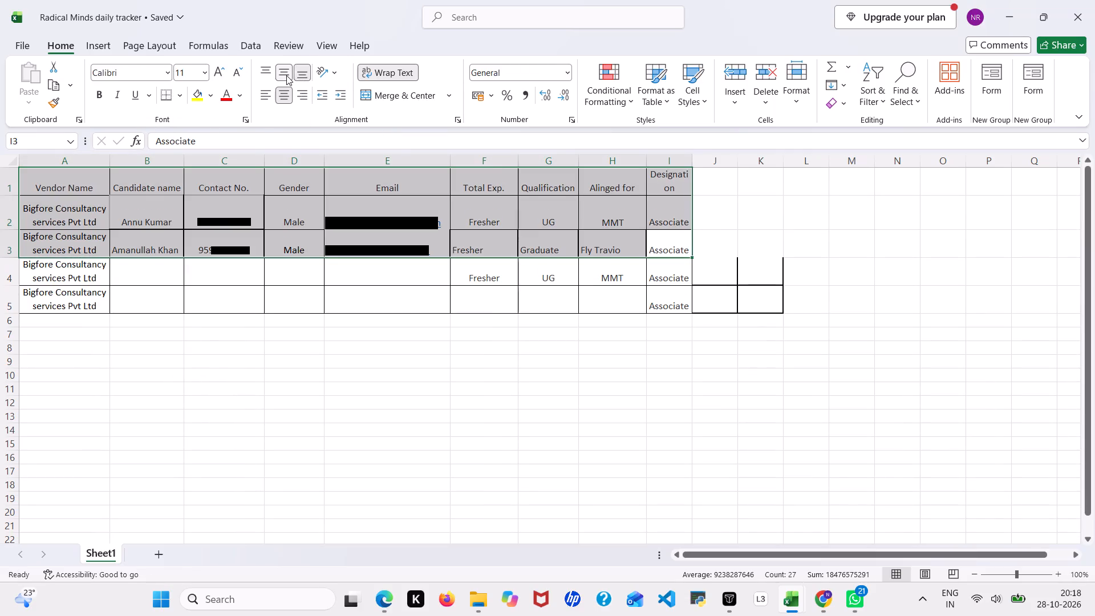
{"action": "left_click", "coordinate": [286, 75]}
{"action": "left_click", "coordinate": [289, 92]}
{"action": "left_click", "coordinate": [289, 92]}
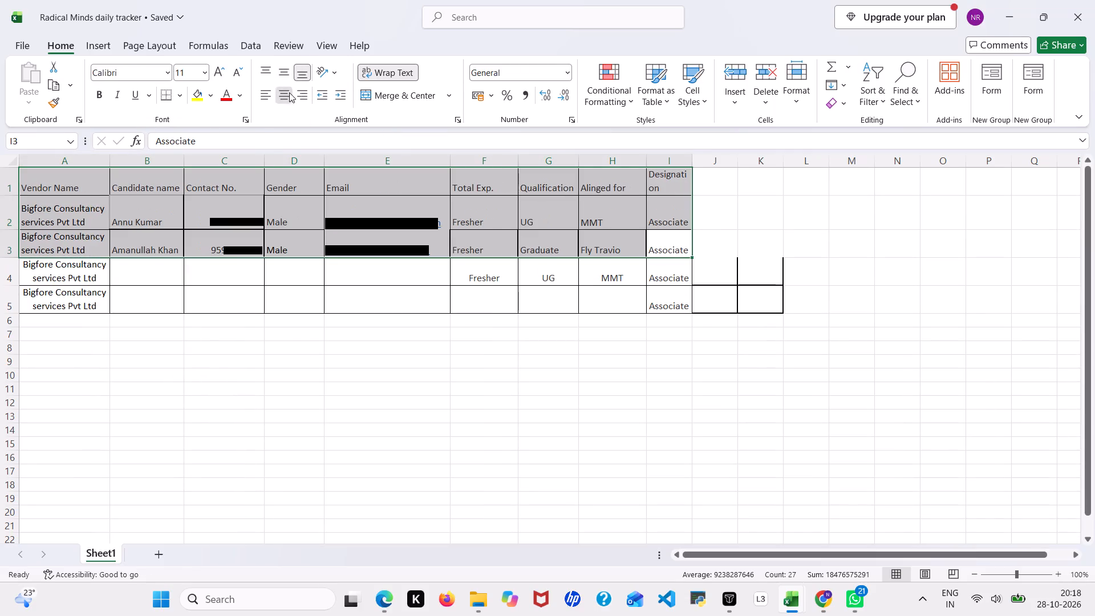
{"action": "left_click", "coordinate": [177, 92]}
{"action": "left_click", "coordinate": [200, 237]}
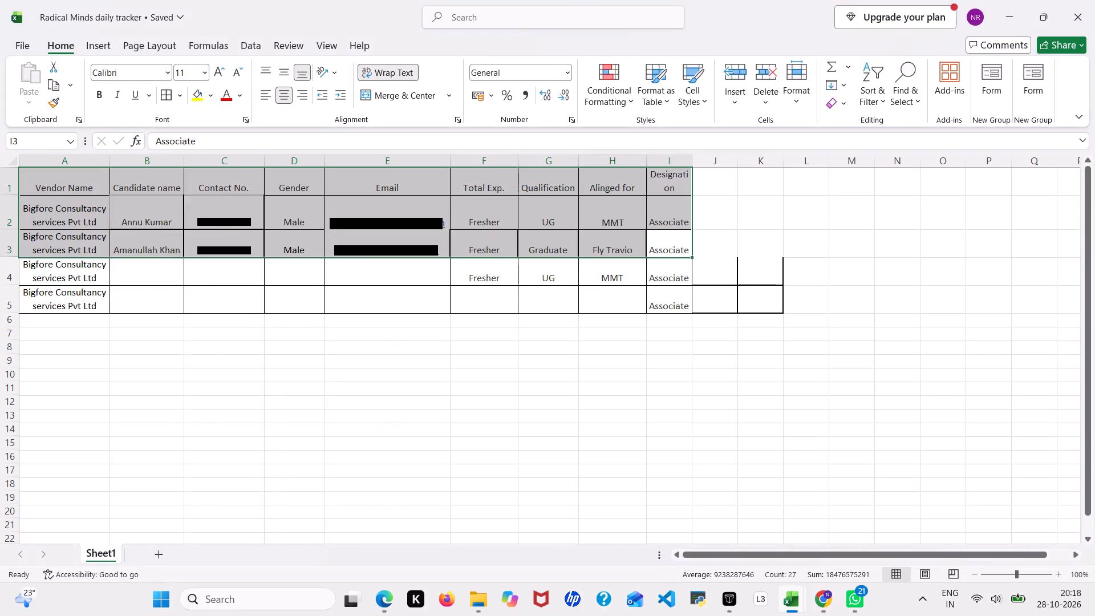
Copy the formatted tracker table, covering the header and the first two candidate rows through the Designation column.
{"action": "key", "text": "ctrl+c"}
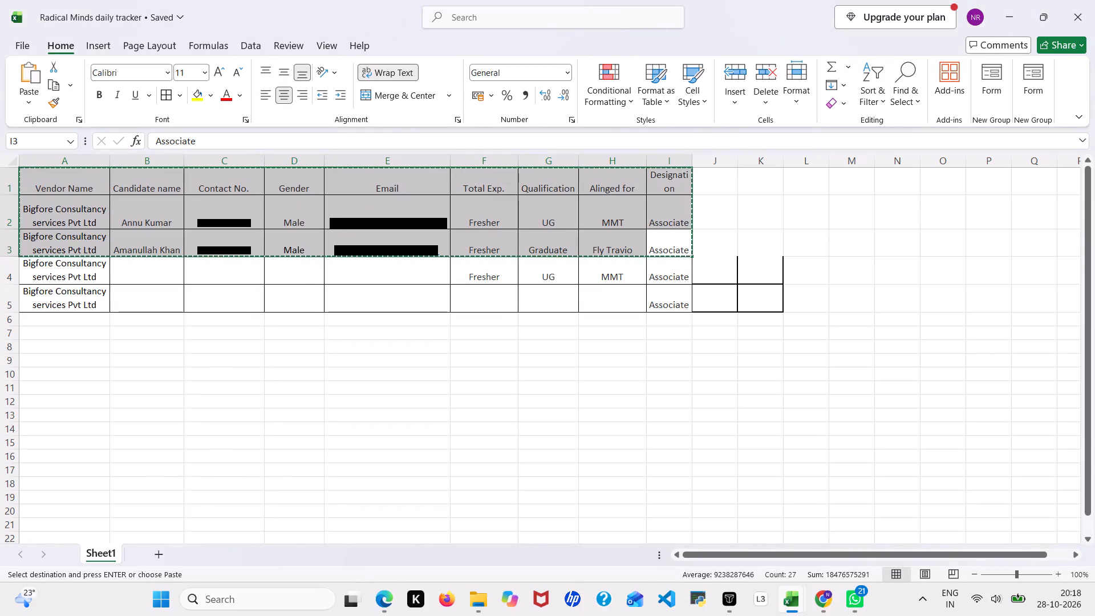
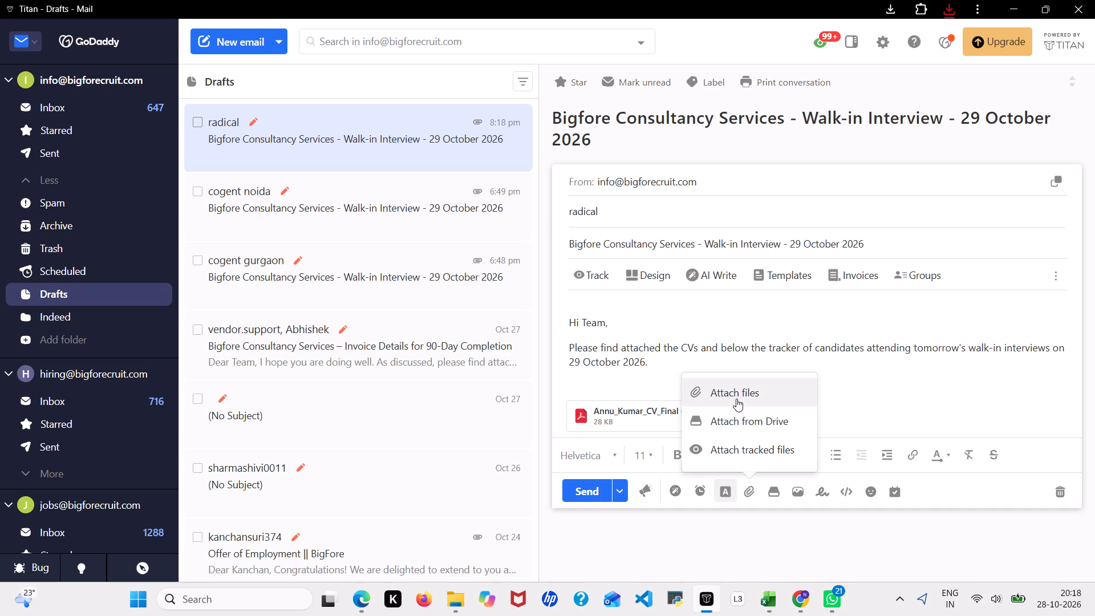
Attach the second Radical Minds candidate's CV from the Downloads folder to the radical draft email.
{"action": "left_click", "coordinate": [736, 399]}
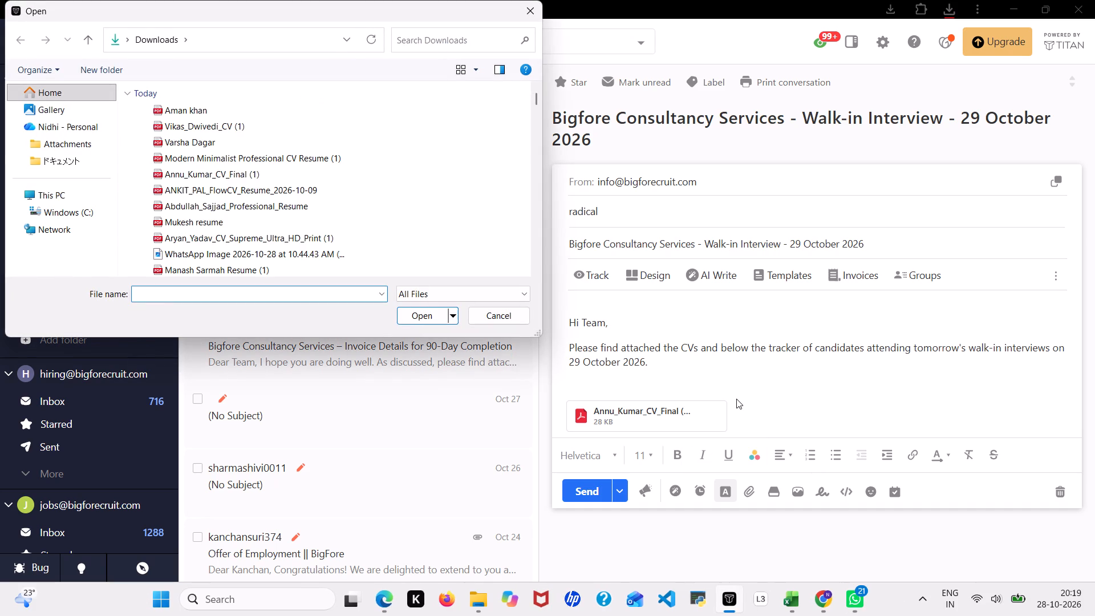
{"action": "left_click", "coordinate": [210, 112]}
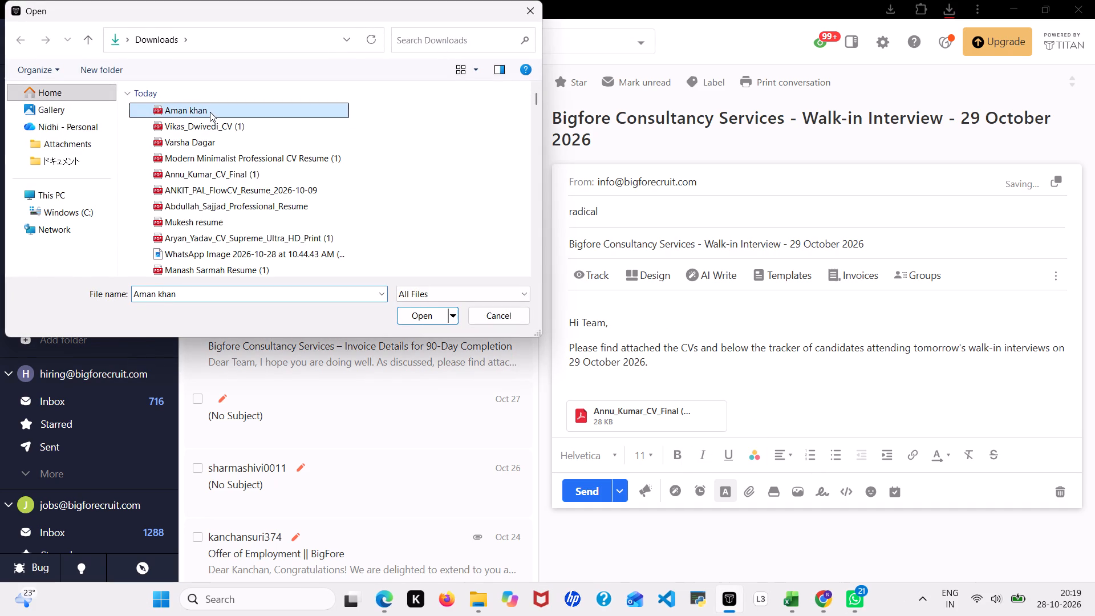
{"action": "left_click", "coordinate": [420, 314]}
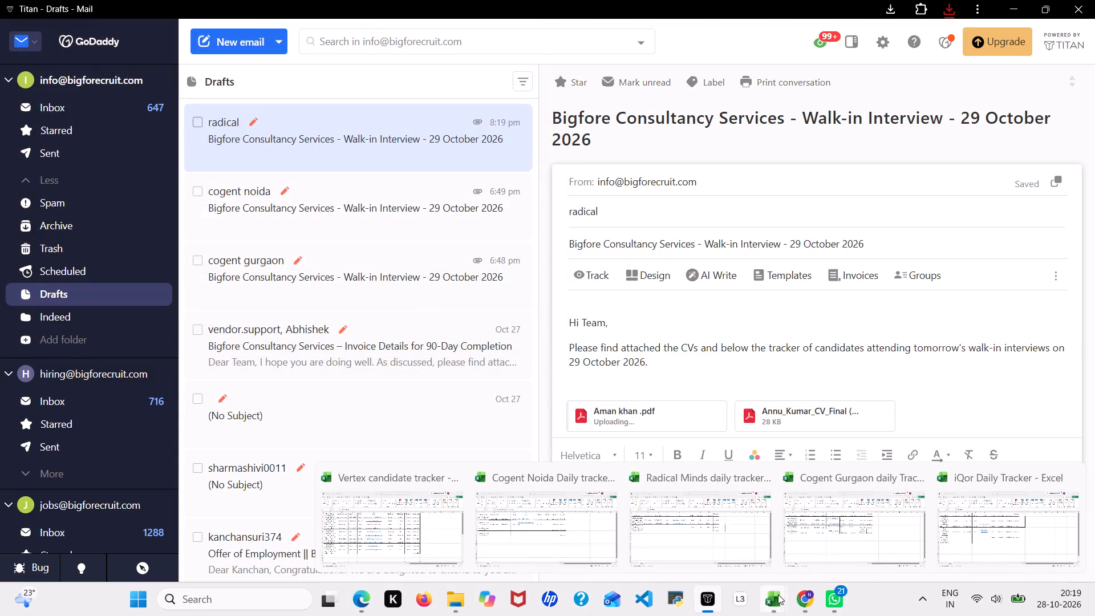
Check the copied range in the Radical Minds tracker workbook, and paste the table below the intro sentence in the radical draft email.
{"action": "left_click", "coordinate": [700, 541]}
{"action": "left_click", "coordinate": [700, 541]}
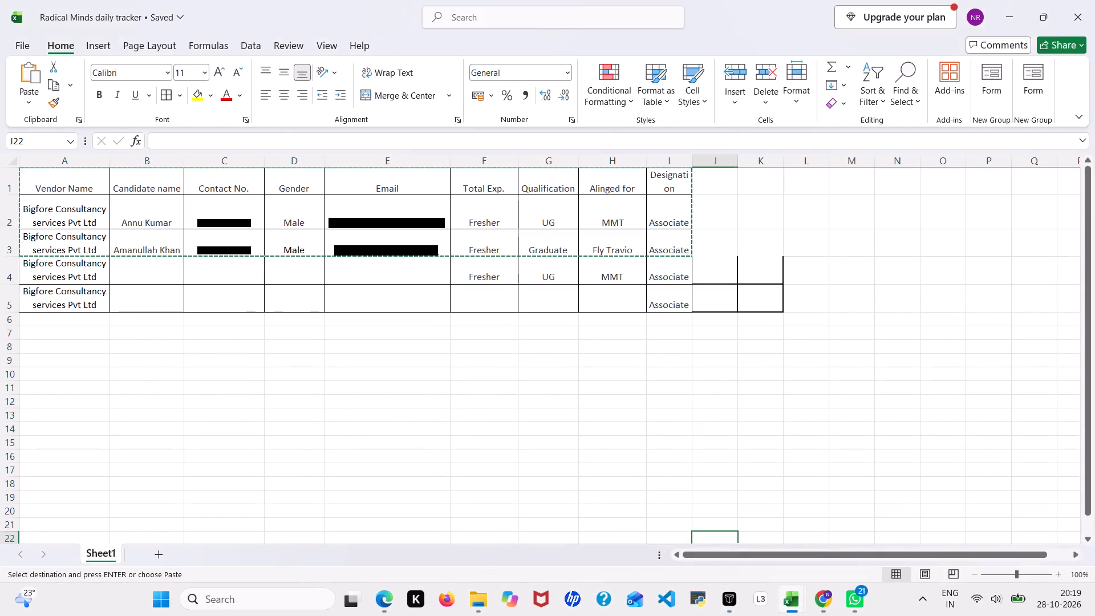
{"action": "left_click", "coordinate": [733, 605]}
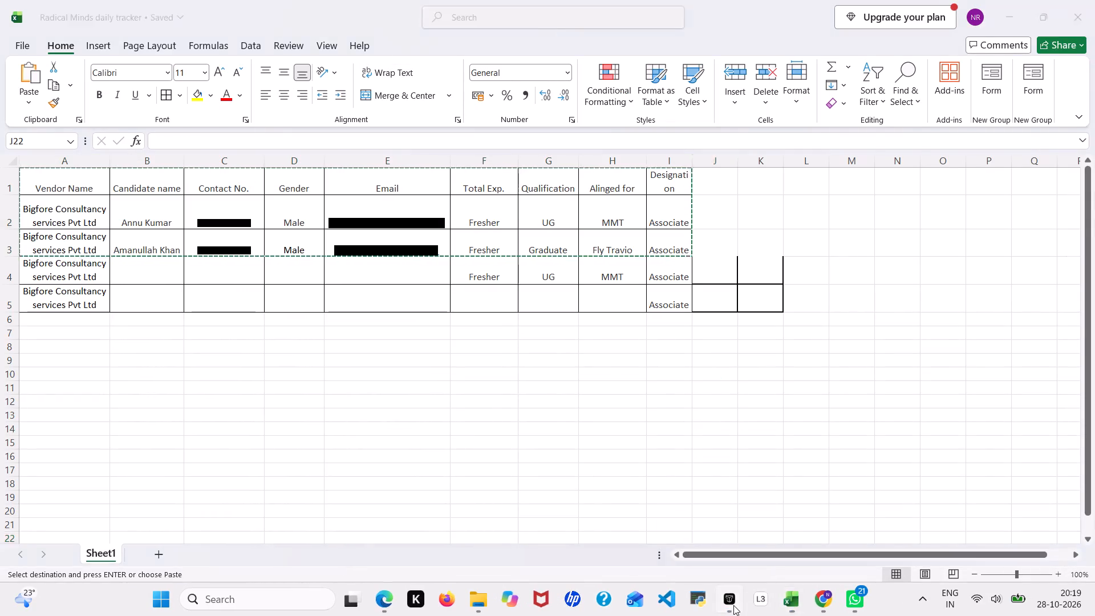
{"action": "left_click", "coordinate": [675, 361]}
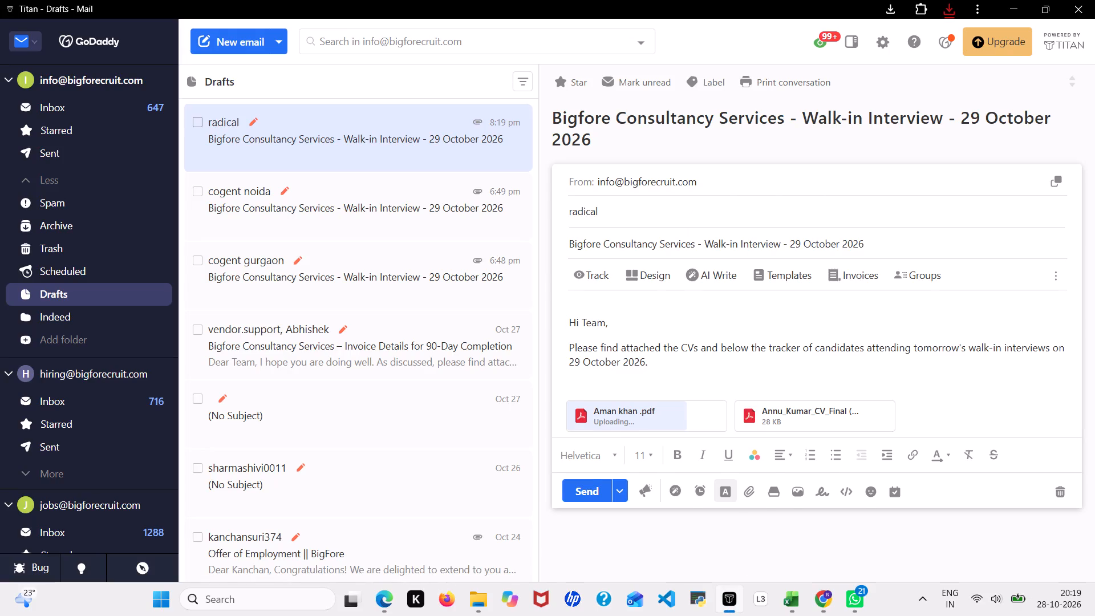
{"action": "key", "text": "Return"}
{"action": "key", "text": "Return"}
{"action": "key", "text": "ctrl+v"}
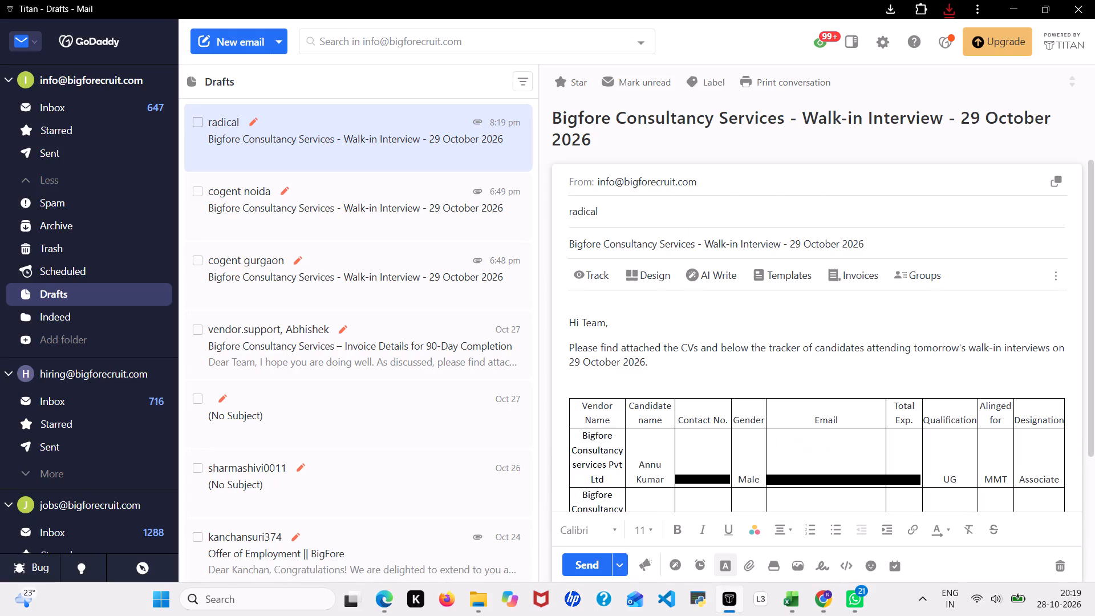
{"action": "scroll", "coordinate": [755, 363], "scroll_direction": "down", "scroll_amount": 2}
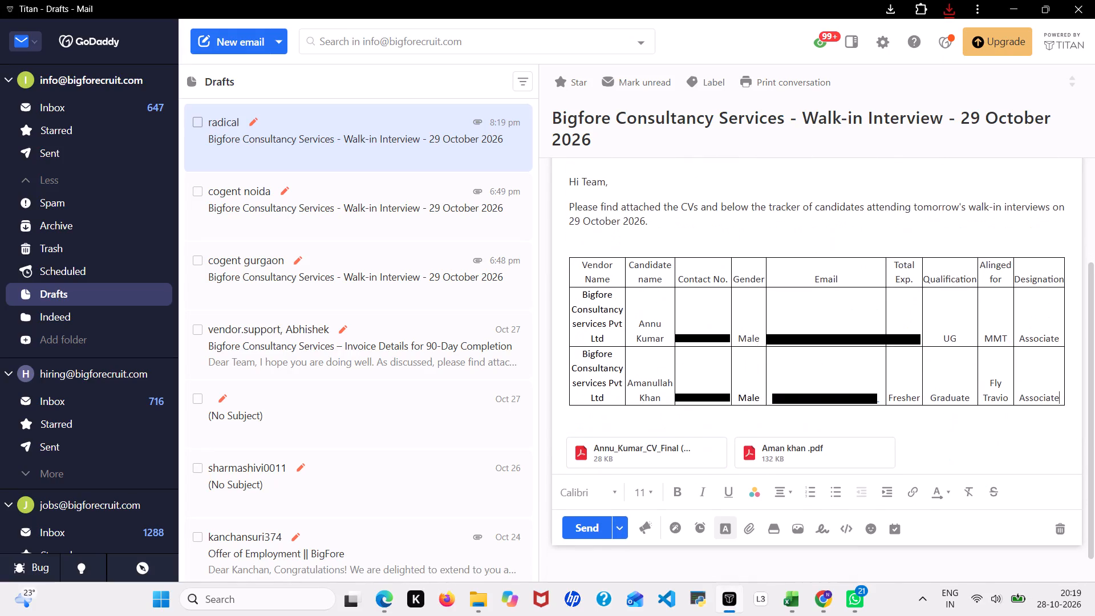
Add the sign-off "Thanks & Regards," with "Pawan" on the line beneath it, below the tracker table in the radical draft.
{"action": "left_click", "coordinate": [1075, 399]}
{"action": "key", "text": "Return"}
{"action": "key", "text": "Return"}
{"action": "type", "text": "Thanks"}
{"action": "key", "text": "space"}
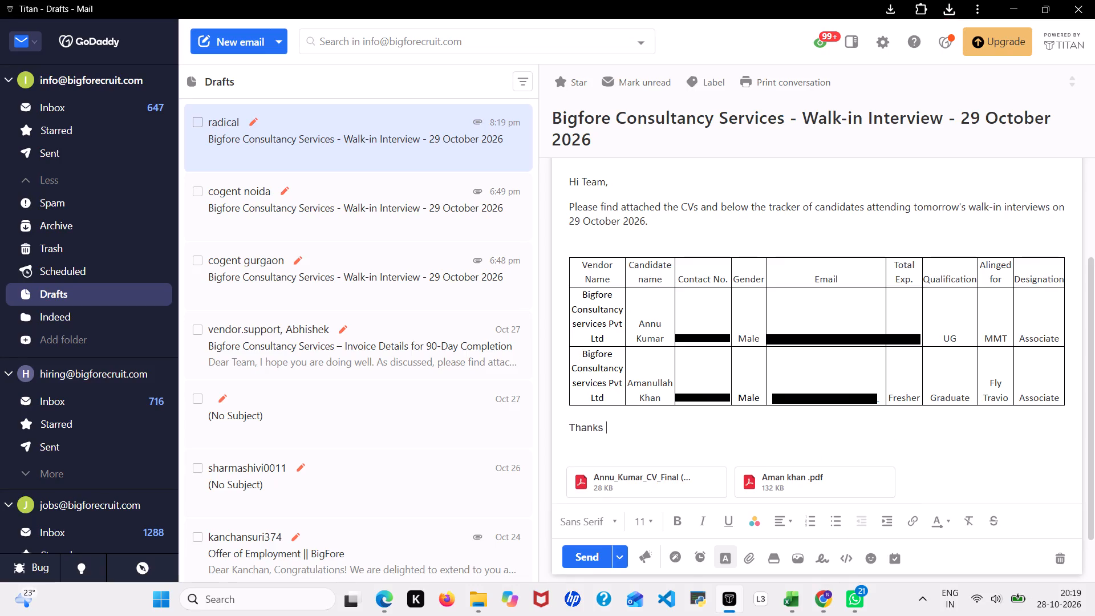
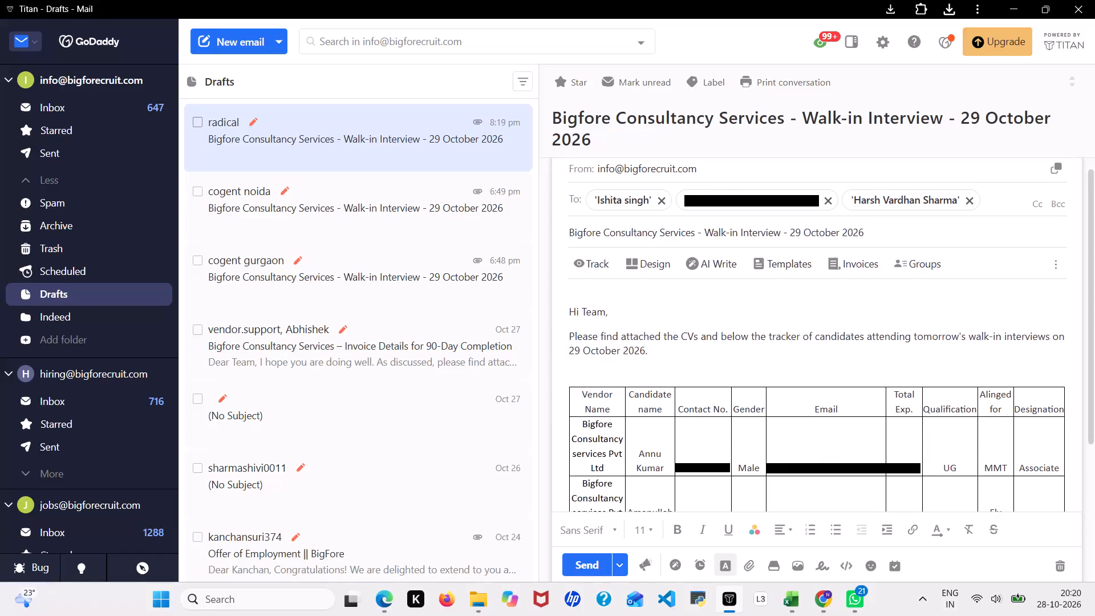
Review the recipients, tracker table and attached CVs in the Radical Minds walk-in interview draft, and send the email.
{"action": "scroll", "coordinate": [747, 427], "scroll_direction": "down", "scroll_amount": 2}
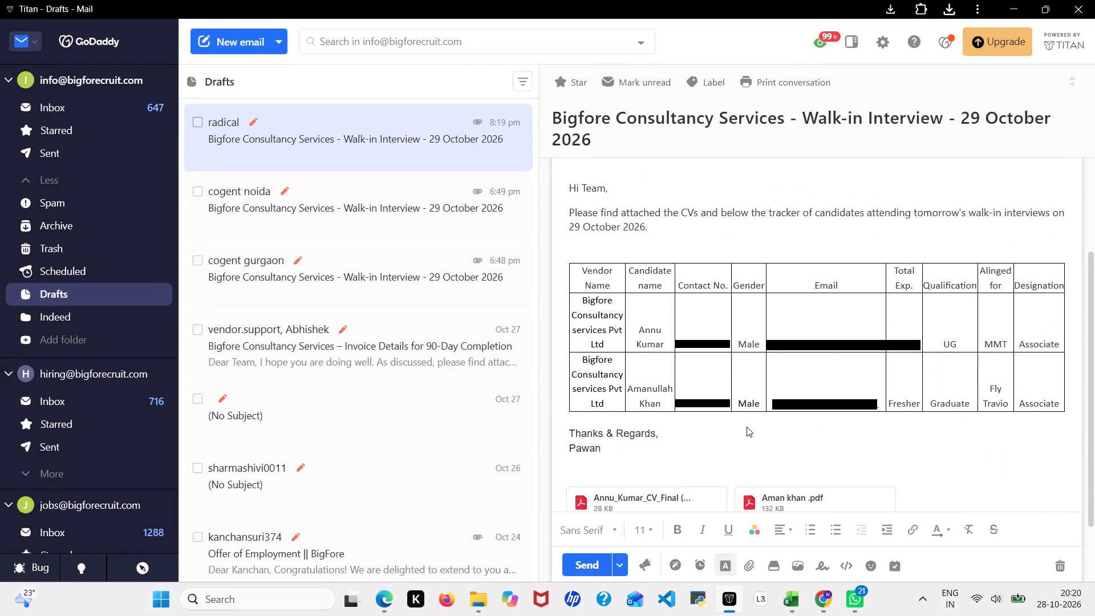
{"action": "scroll", "coordinate": [747, 427], "scroll_direction": "down", "scroll_amount": 1}
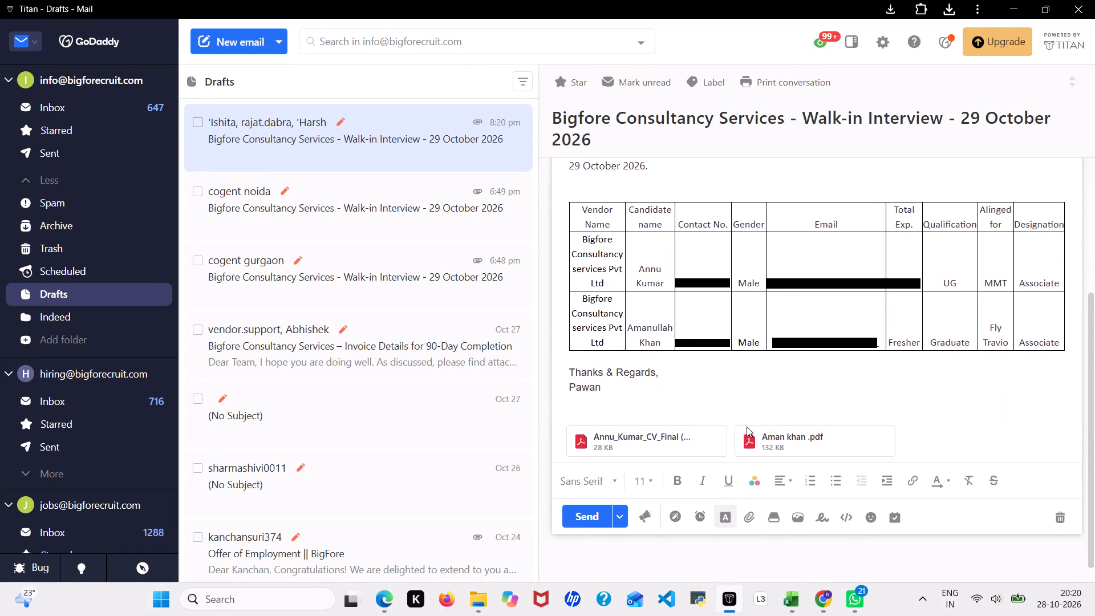
{"action": "scroll", "coordinate": [747, 427], "scroll_direction": "up", "scroll_amount": 3}
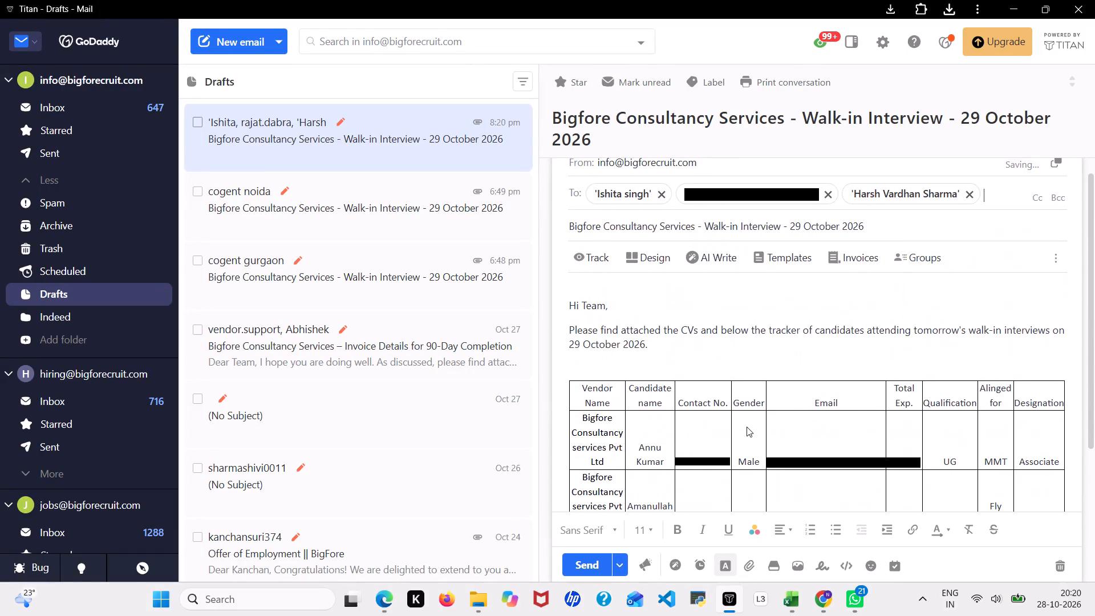
{"action": "scroll", "coordinate": [747, 427], "scroll_direction": "down", "scroll_amount": 1}
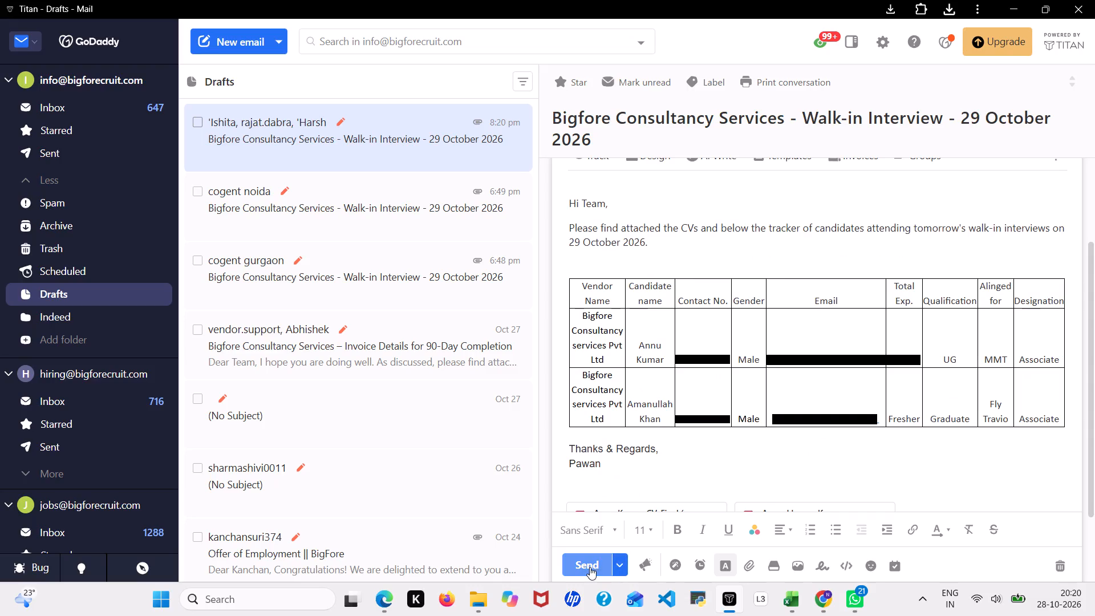
{"action": "left_click", "coordinate": [589, 567]}
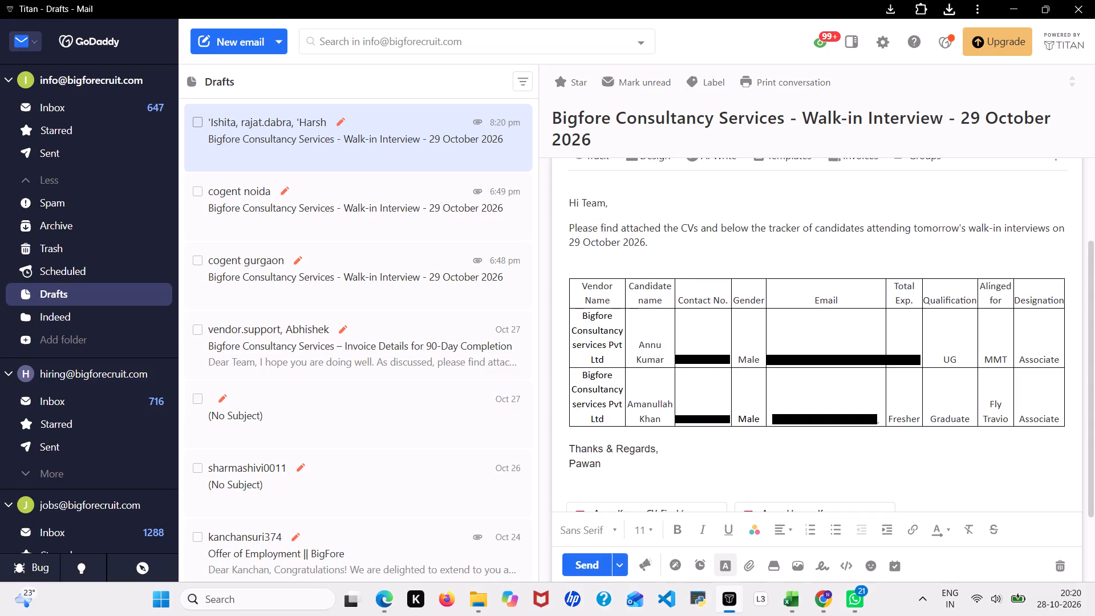
Review the pasted tracker table and send the Radical Minds walk-in interview email for 29 October 2026.
{"action": "scroll", "coordinate": [632, 436], "scroll_direction": "up", "scroll_amount": 1}
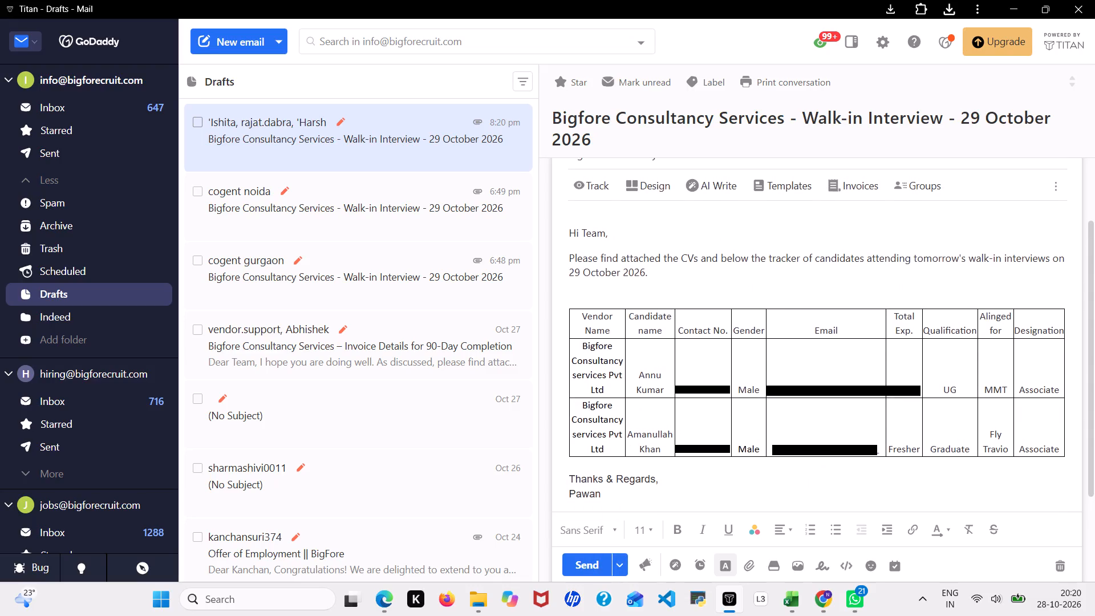
{"action": "left_click", "coordinate": [591, 561]}
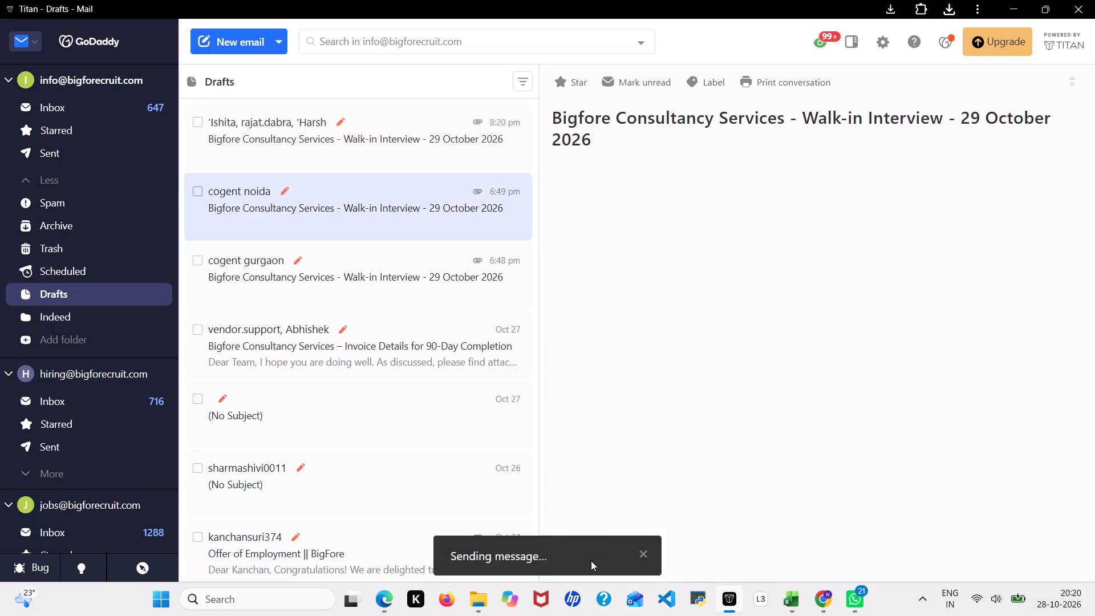
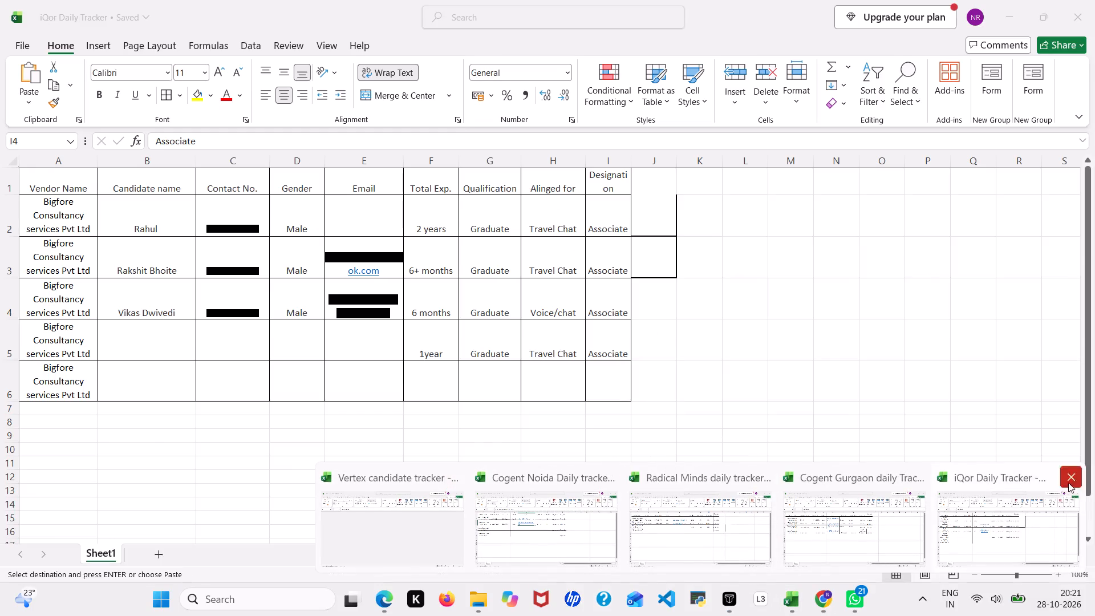
Close the Radical Minds daily tracker workbook and bring up the Cogent Noida Daily tracker in Excel.
{"action": "left_click", "coordinate": [1069, 481]}
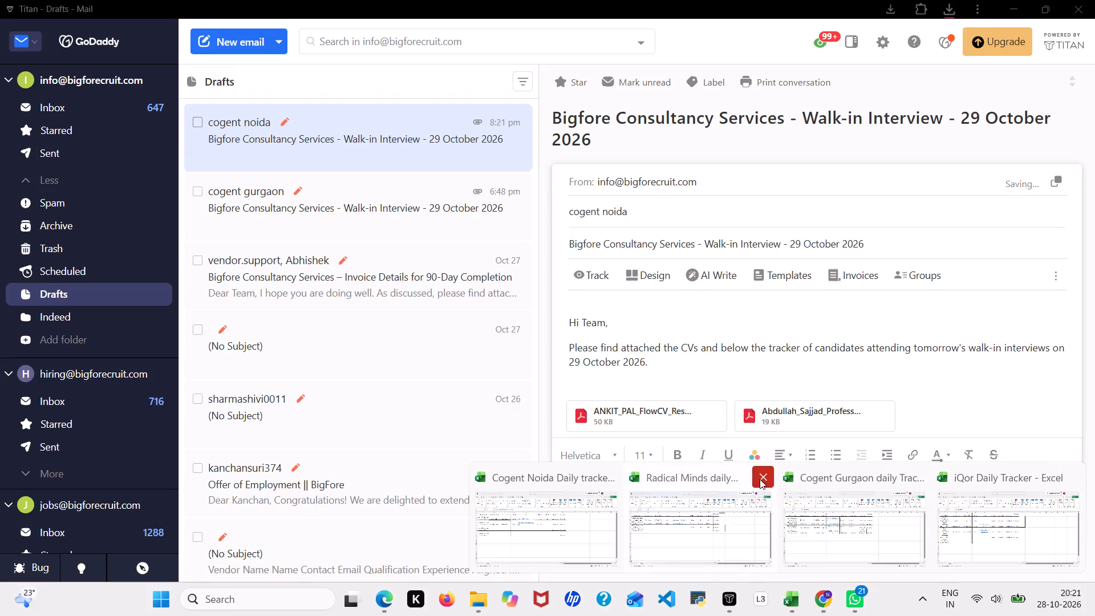
{"action": "left_click", "coordinate": [760, 479]}
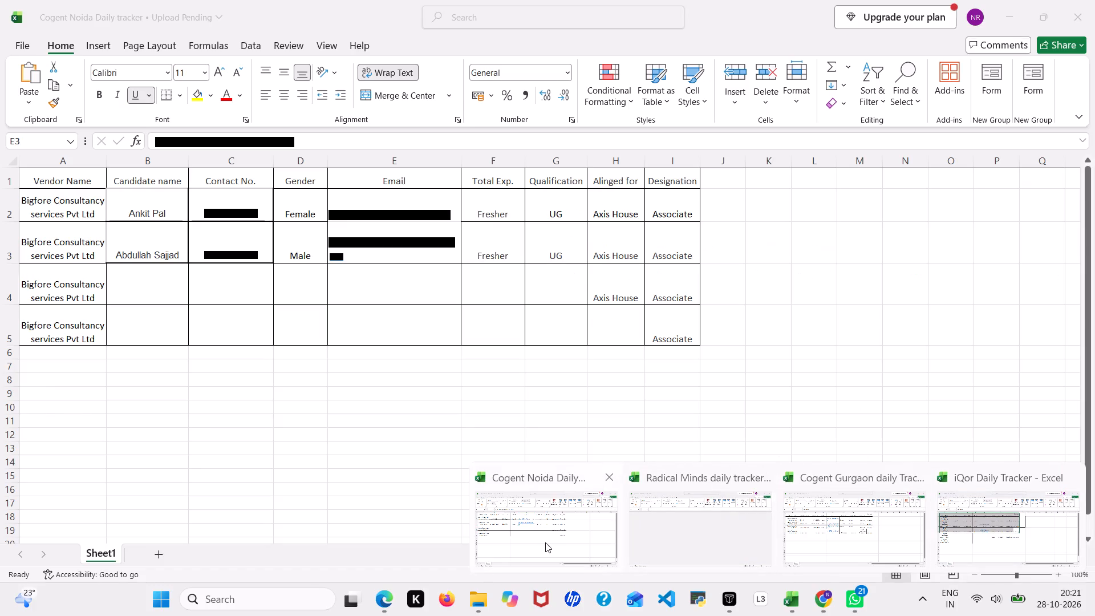
{"action": "left_click", "coordinate": [545, 542]}
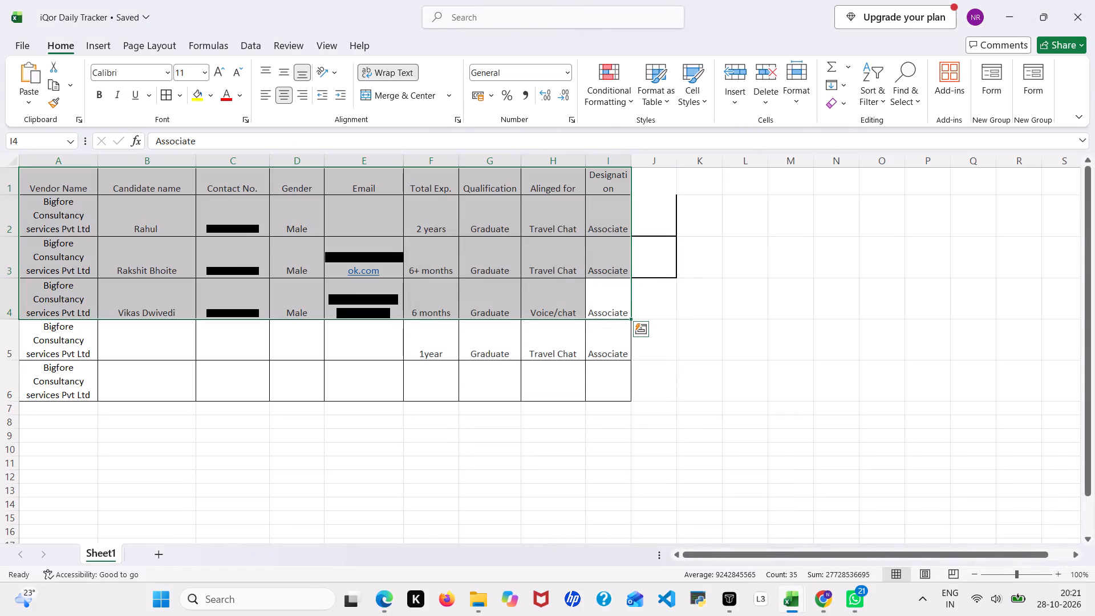
{"action": "left_click", "coordinate": [648, 537]}
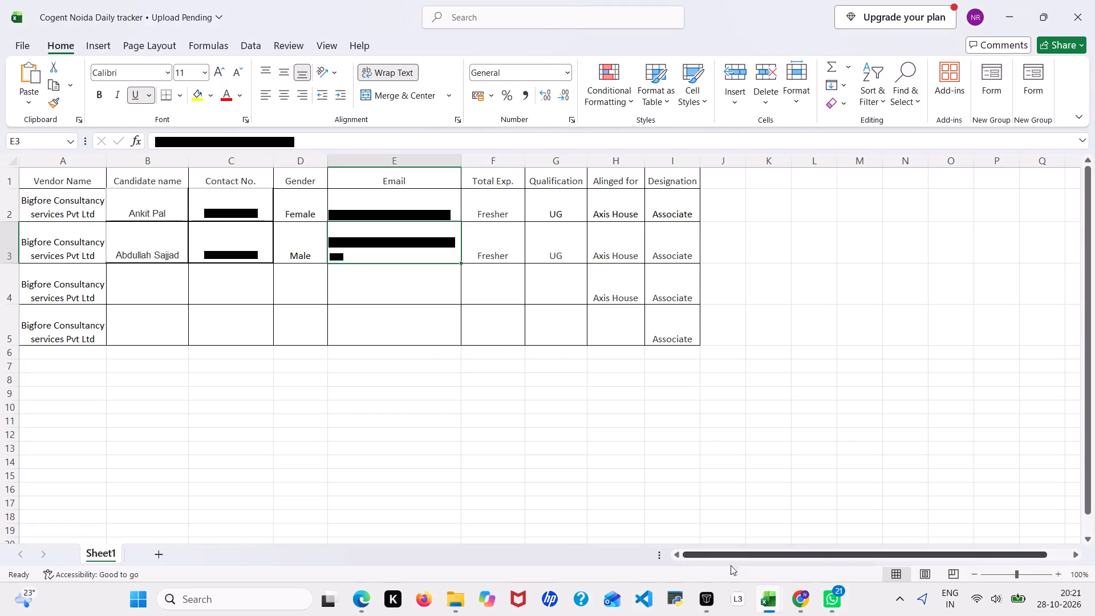
Switch back to the cogent noida walk-in interview draft in Titan mail.
{"action": "left_click", "coordinate": [712, 546]}
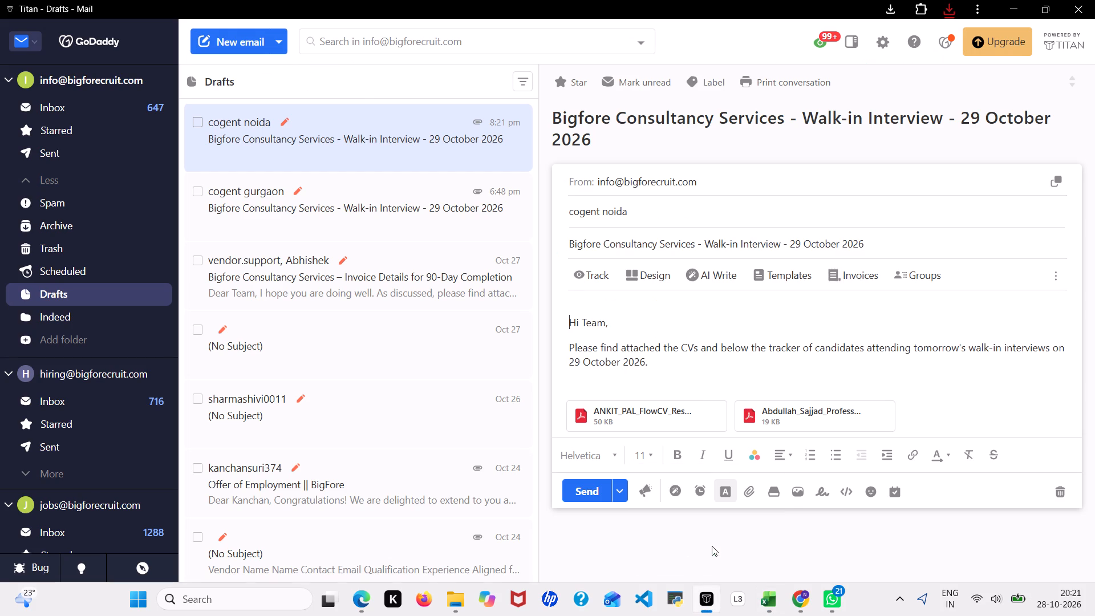
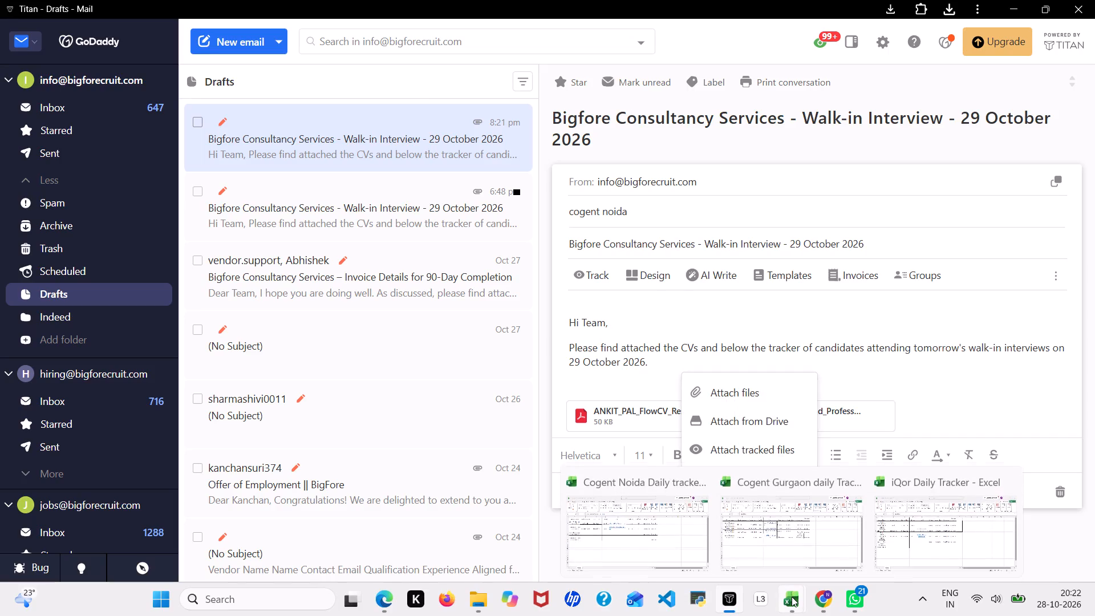
In Excel's Cogent Noida Daily tracker, format the header and two candidate rows as Calibri 11, centred horizontally, with all borders.
{"action": "left_click", "coordinate": [682, 530]}
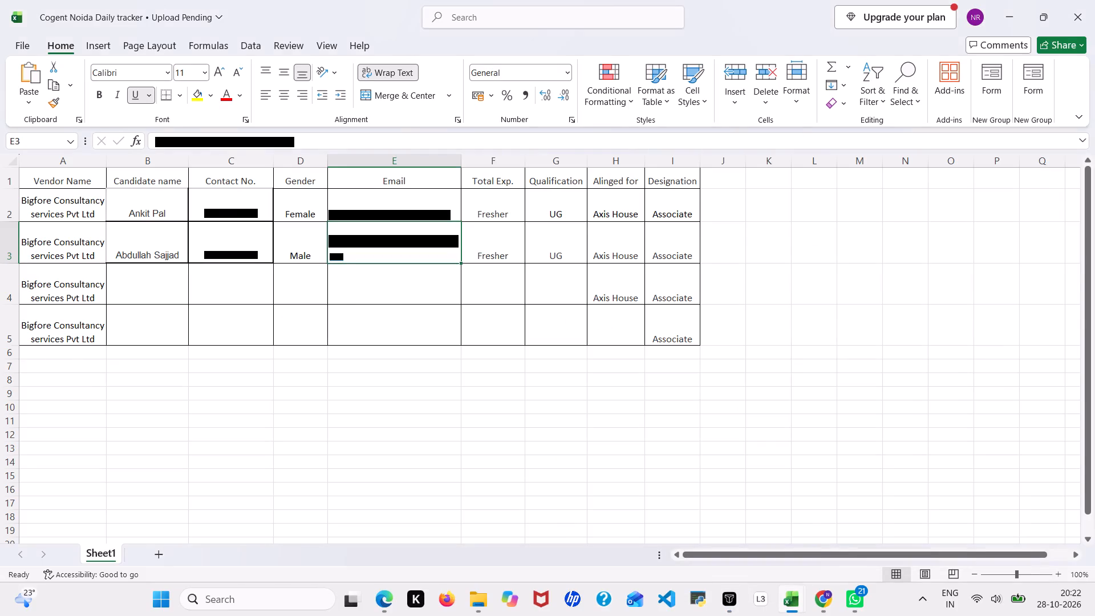
{"action": "left_click_drag", "start_coordinate": [666, 255], "coordinate": [105, 177]}
{"action": "left_click", "coordinate": [168, 73]}
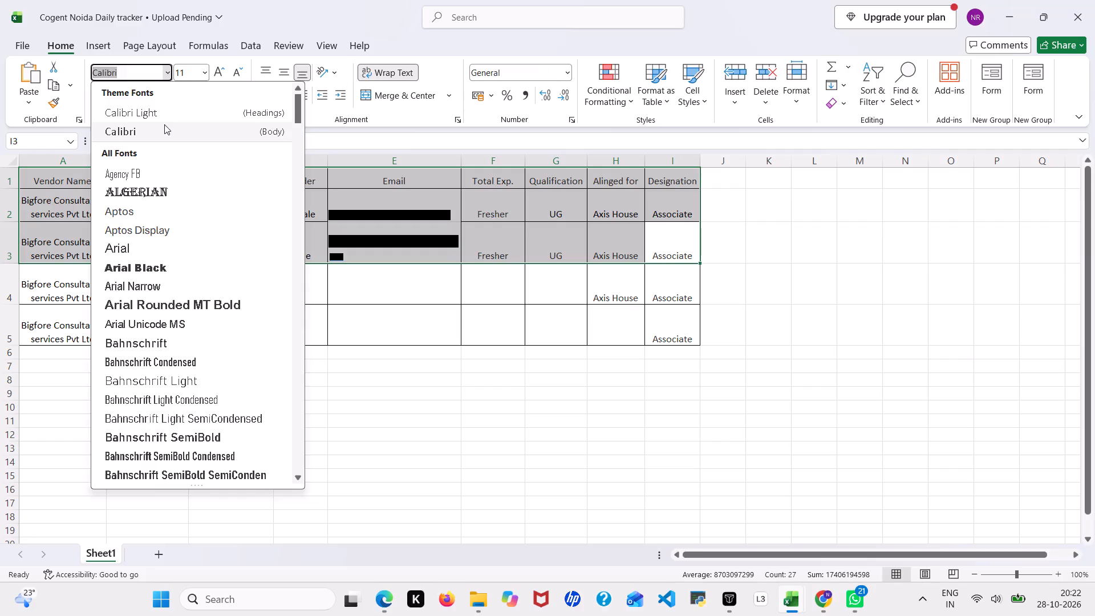
{"action": "left_click", "coordinate": [164, 124]}
{"action": "left_click", "coordinate": [204, 73]}
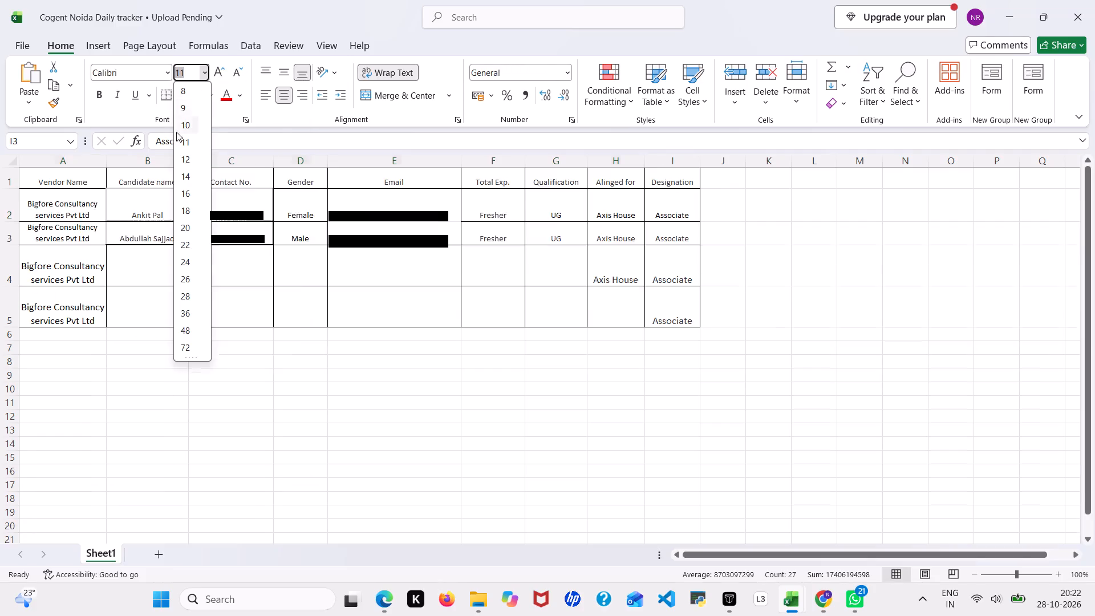
{"action": "left_click", "coordinate": [175, 141]}
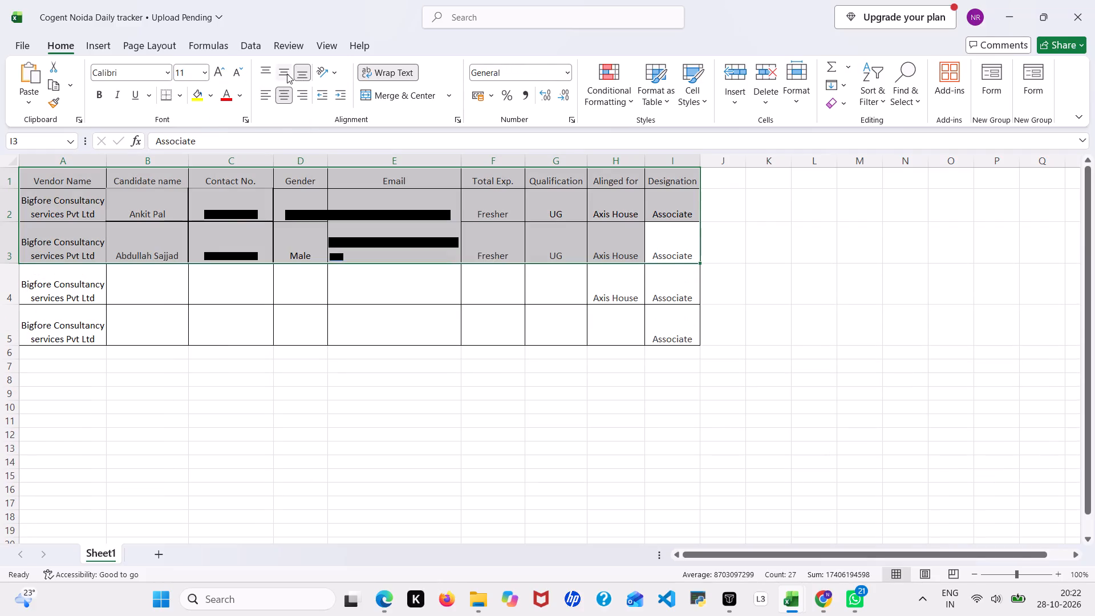
{"action": "left_click", "coordinate": [287, 74]}
{"action": "left_click", "coordinate": [287, 74]}
{"action": "left_click", "coordinate": [288, 98]}
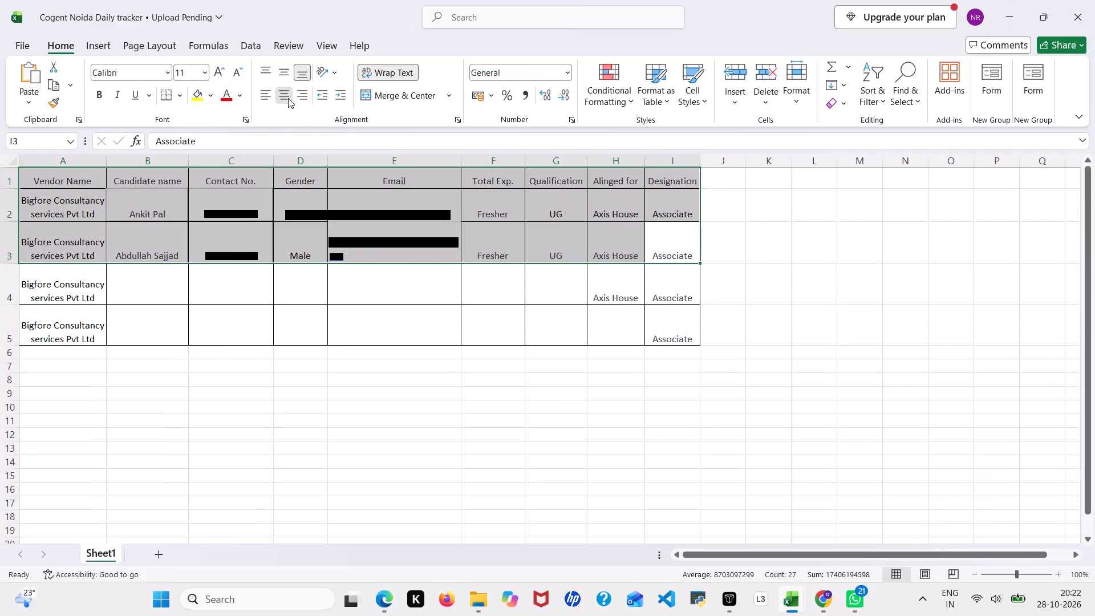
{"action": "left_click", "coordinate": [288, 98]}
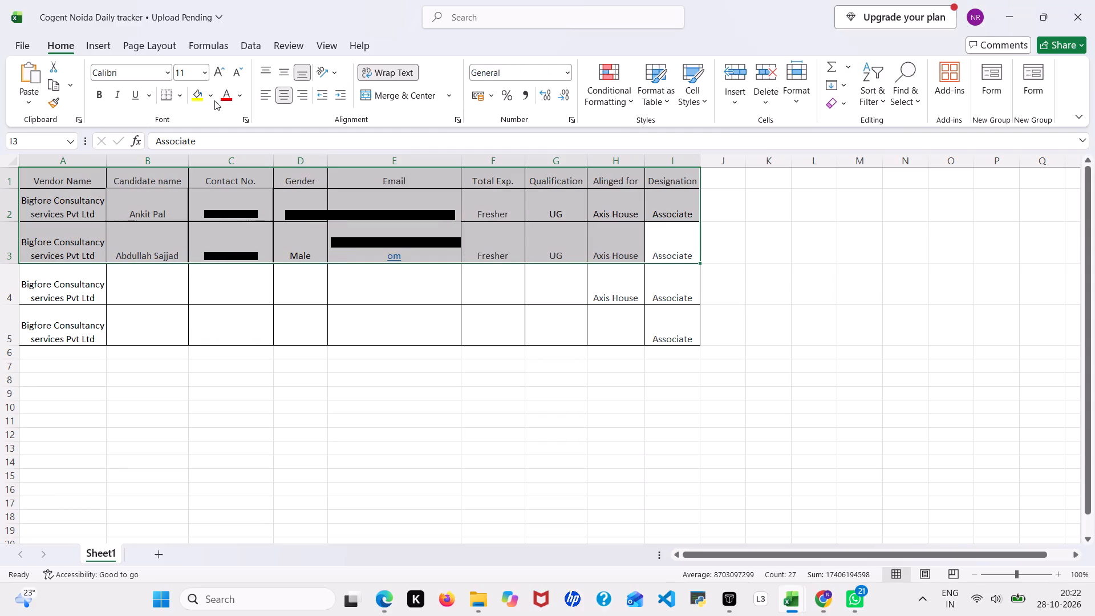
{"action": "left_click", "coordinate": [180, 98]}
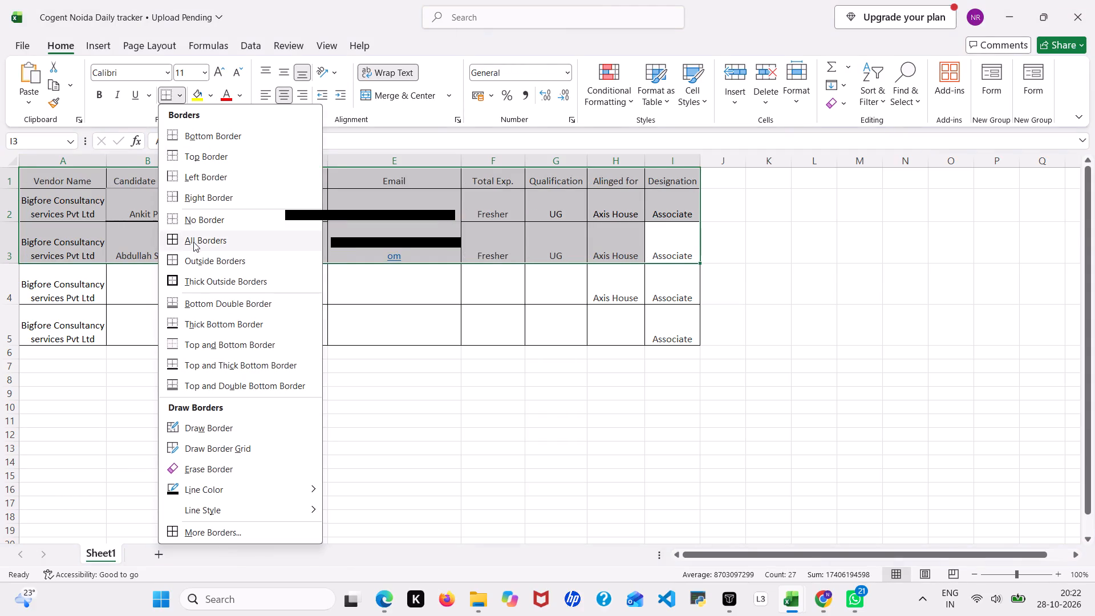
{"action": "left_click", "coordinate": [193, 242]}
Copy the formatted tracker rows and paste them below the introductory sentence in the cogent noida draft in Titan mail.
{"action": "key", "text": "ctrl+c"}
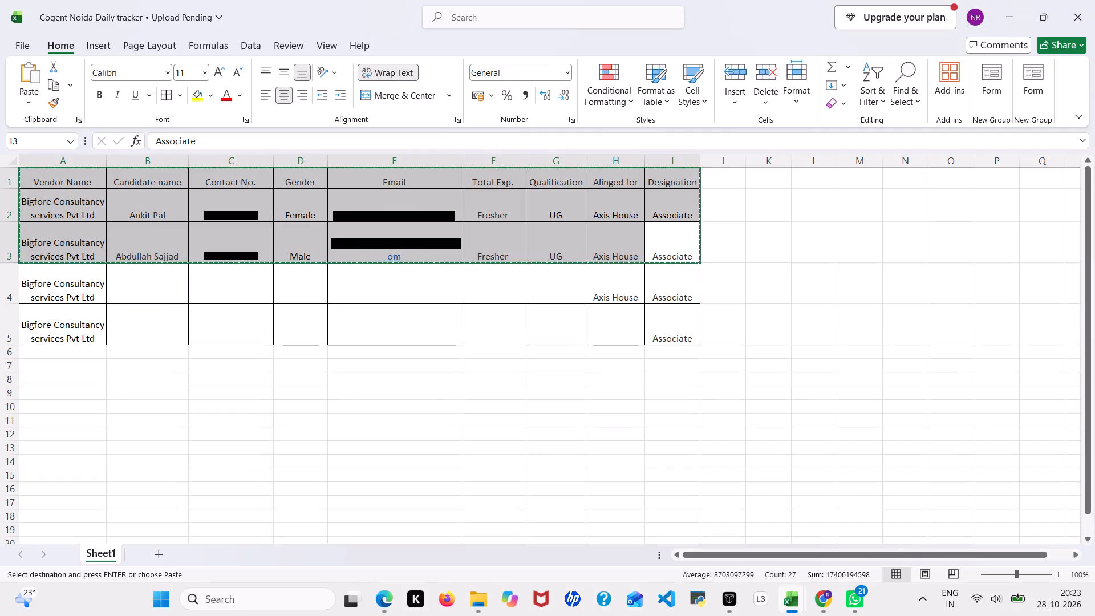
{"action": "left_click", "coordinate": [728, 602]}
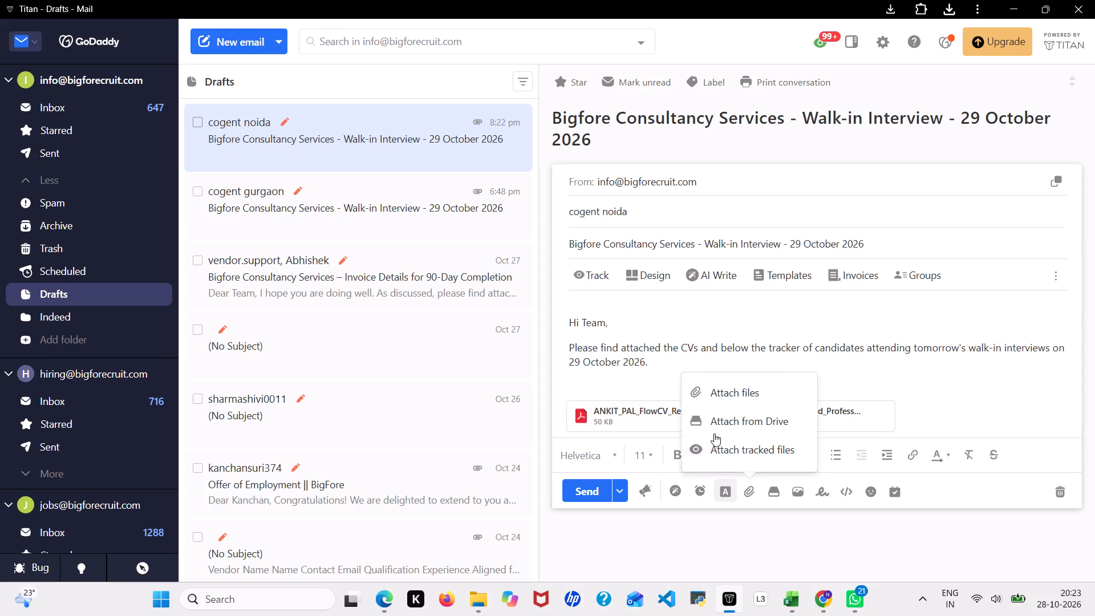
{"action": "left_click", "coordinate": [673, 360]}
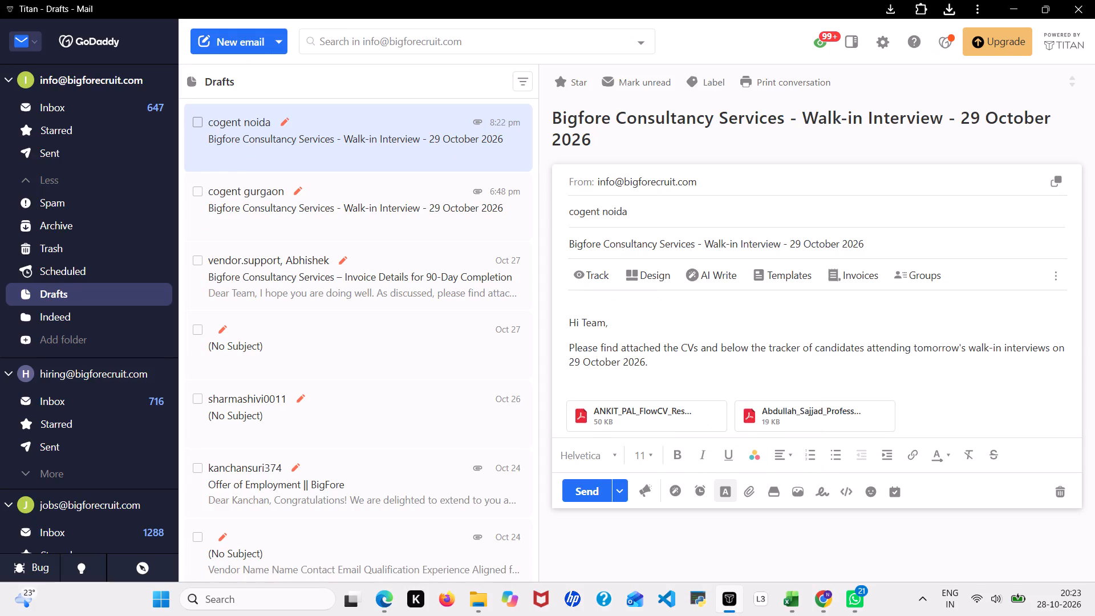
{"action": "key", "text": "Return"}
{"action": "key", "text": "Return"}
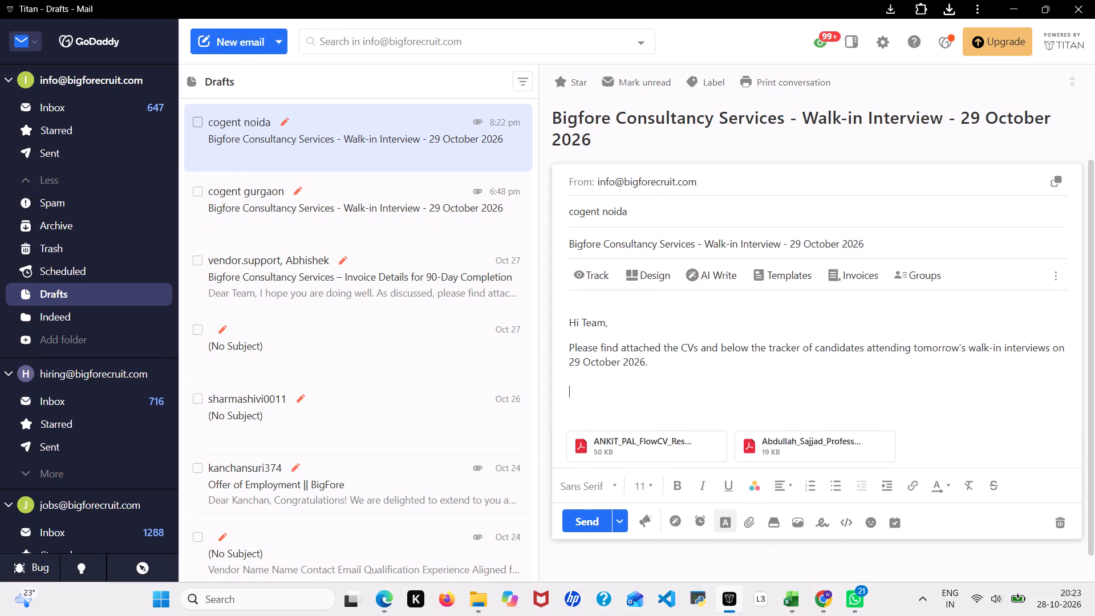
{"action": "key", "text": "ctrl+v"}
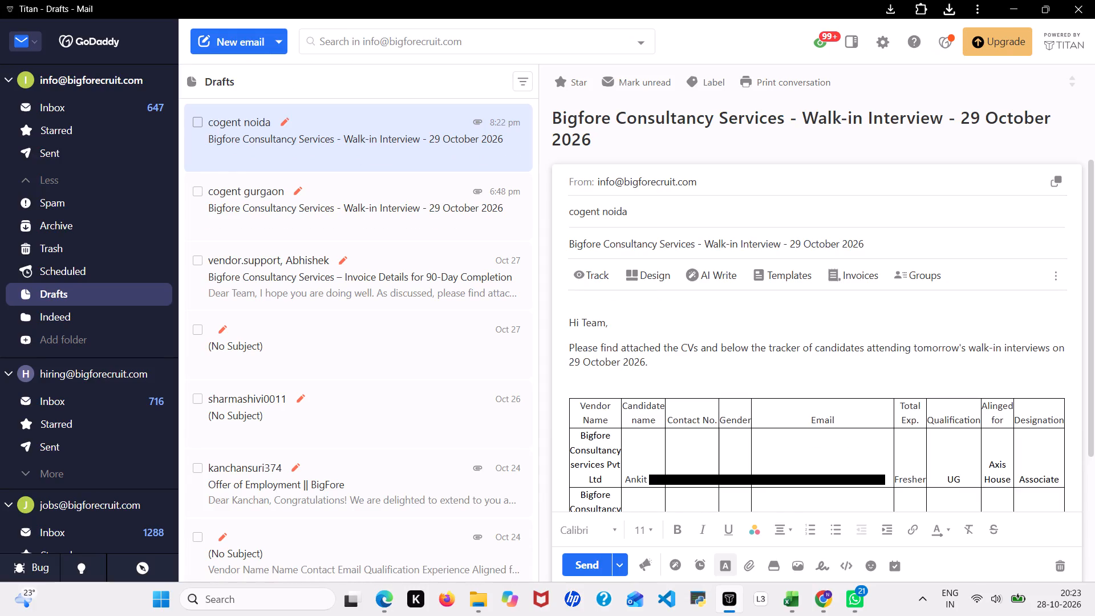
Add the sign-off "Thanks & Regards,", "Kratika" and "Bigfore Consultancy" on separate lines below the tracker table.
{"action": "scroll", "coordinate": [712, 333], "scroll_direction": "down", "scroll_amount": 1}
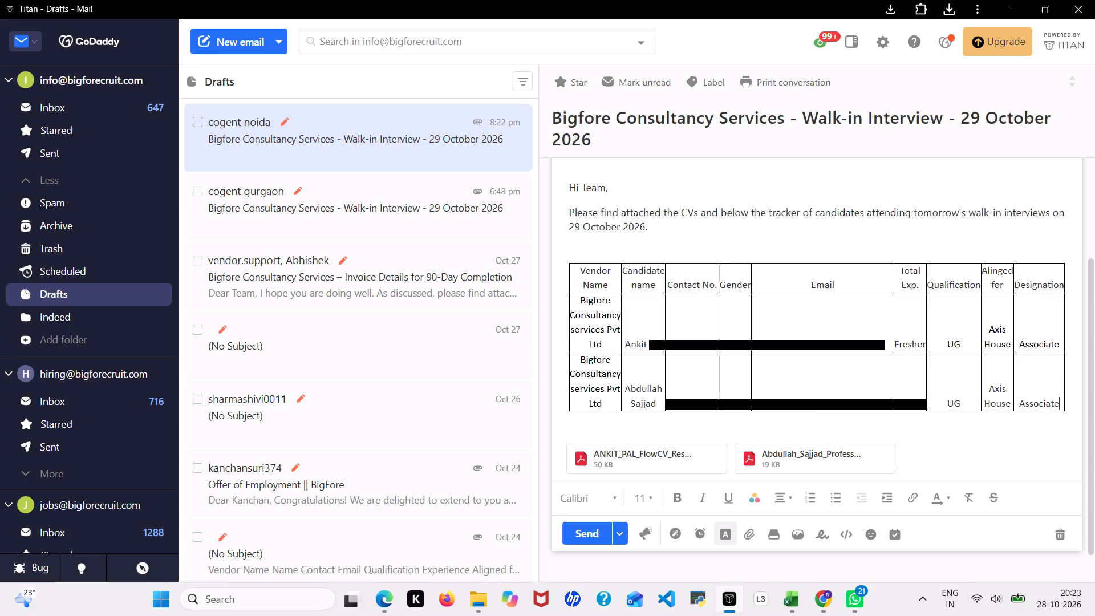
{"action": "left_click", "coordinate": [1071, 409]}
{"action": "key", "text": "Return"}
{"action": "key", "text": "Return"}
{"action": "type", "text": "Thanks & Regards,"}
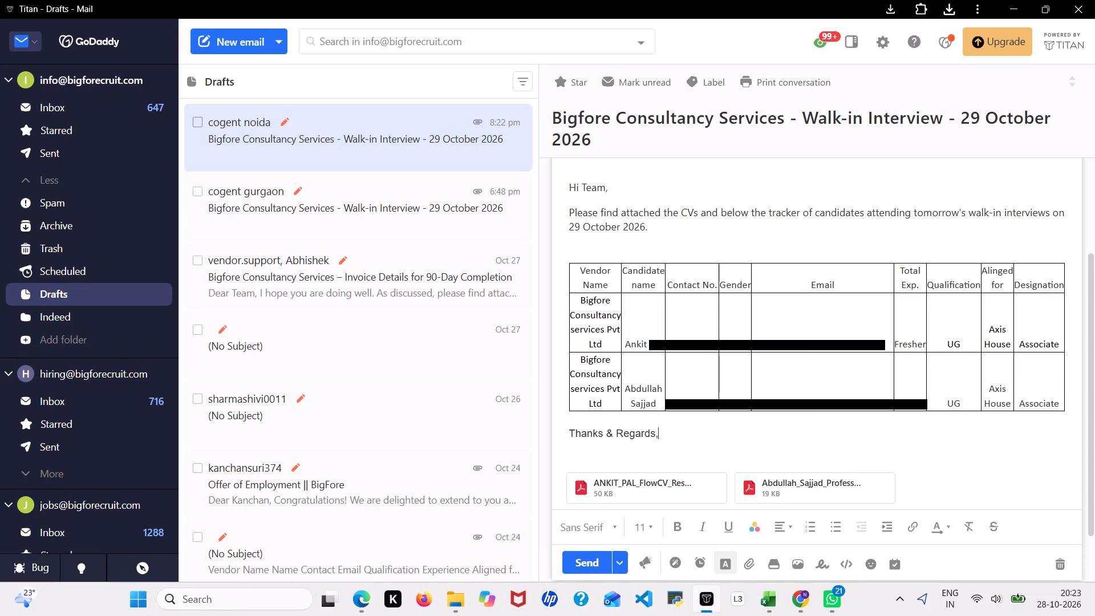
{"action": "key", "text": "Return"}
{"action": "key", "text": "shift+l"}
{"action": "key", "text": "BackSpace"}
{"action": "type", "text": "Kratika"}
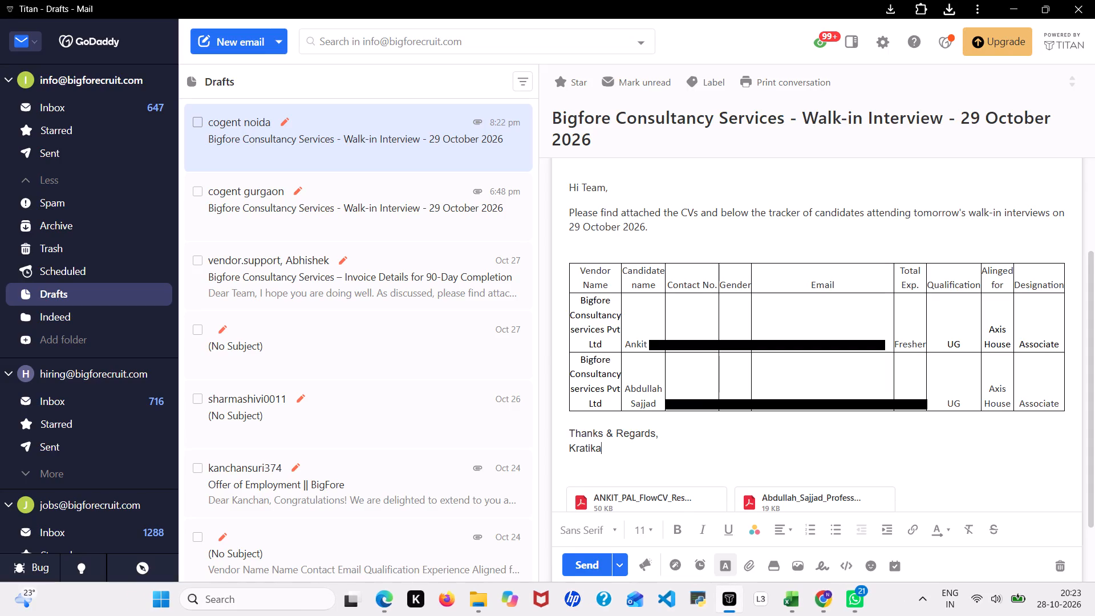
{"action": "key", "text": "Return"}
{"action": "type", "text": "Bigfore Consultancy"}
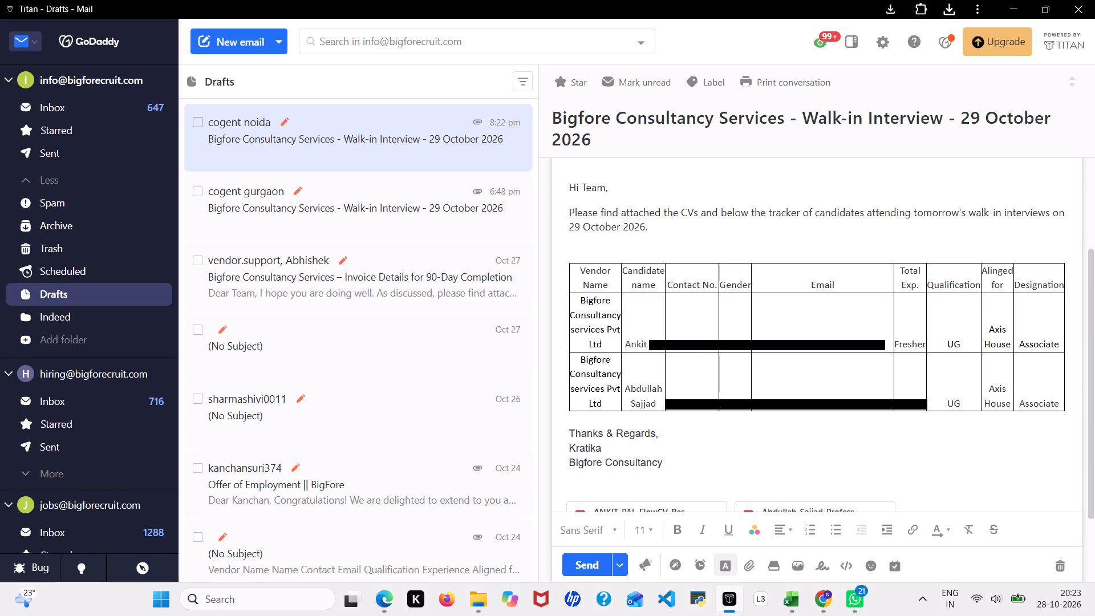
Remove the placeholder recipient "cogent noida" from the draft's To field.
{"action": "scroll", "coordinate": [764, 268], "scroll_direction": "up", "scroll_amount": 1}
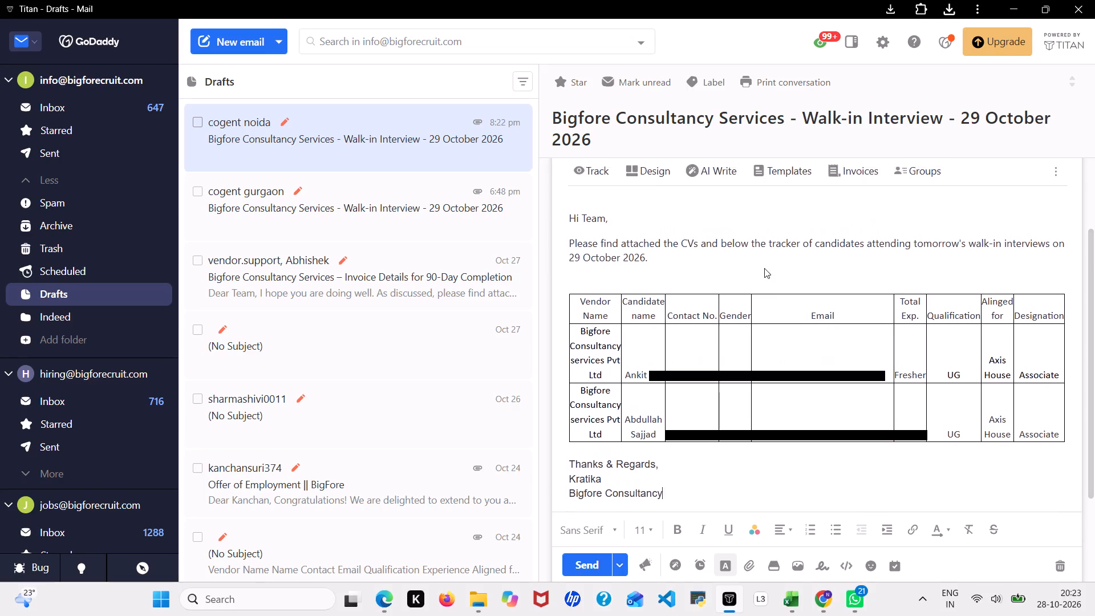
{"action": "scroll", "coordinate": [764, 268], "scroll_direction": "up", "scroll_amount": 1}
{"action": "left_click", "coordinate": [646, 214]}
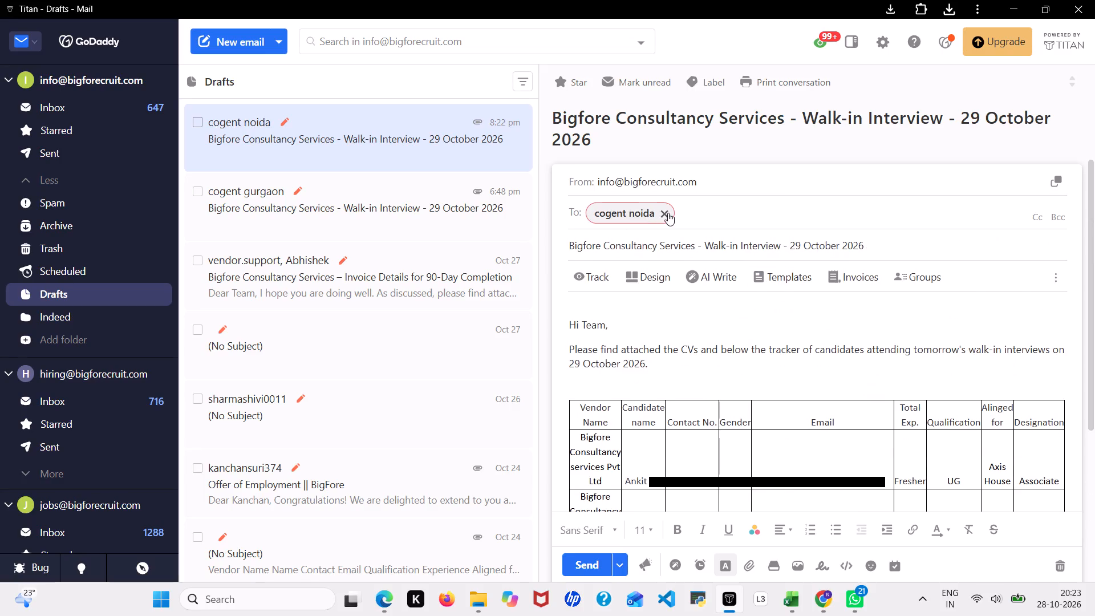
{"action": "left_click", "coordinate": [668, 213]}
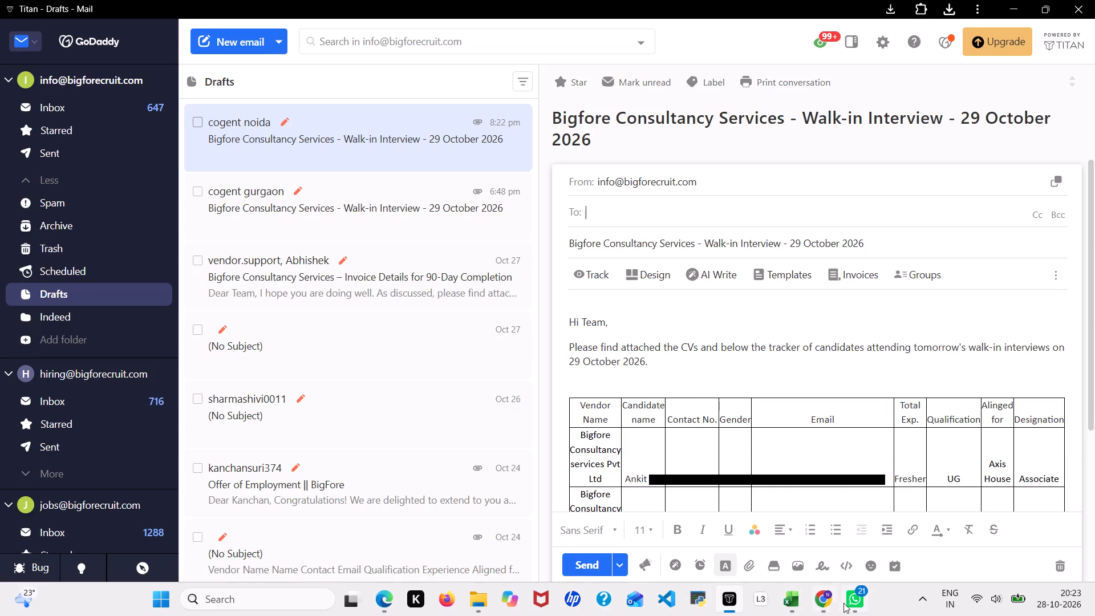
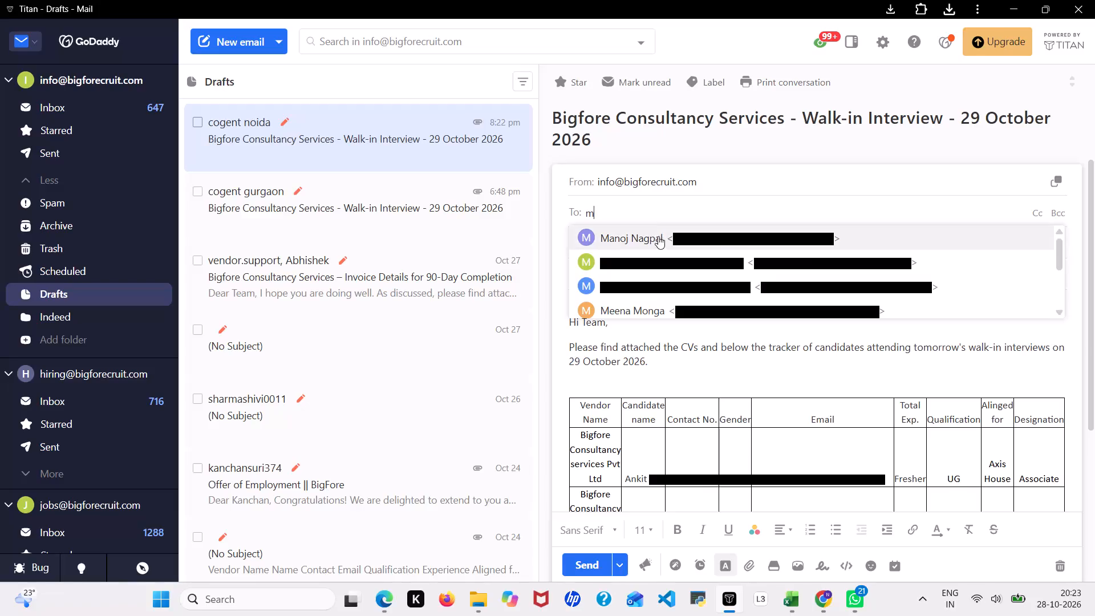
Add the saved contacts Manoj and Arun as the To recipients of the cogent noida draft.
{"action": "left_click", "coordinate": [659, 238]}
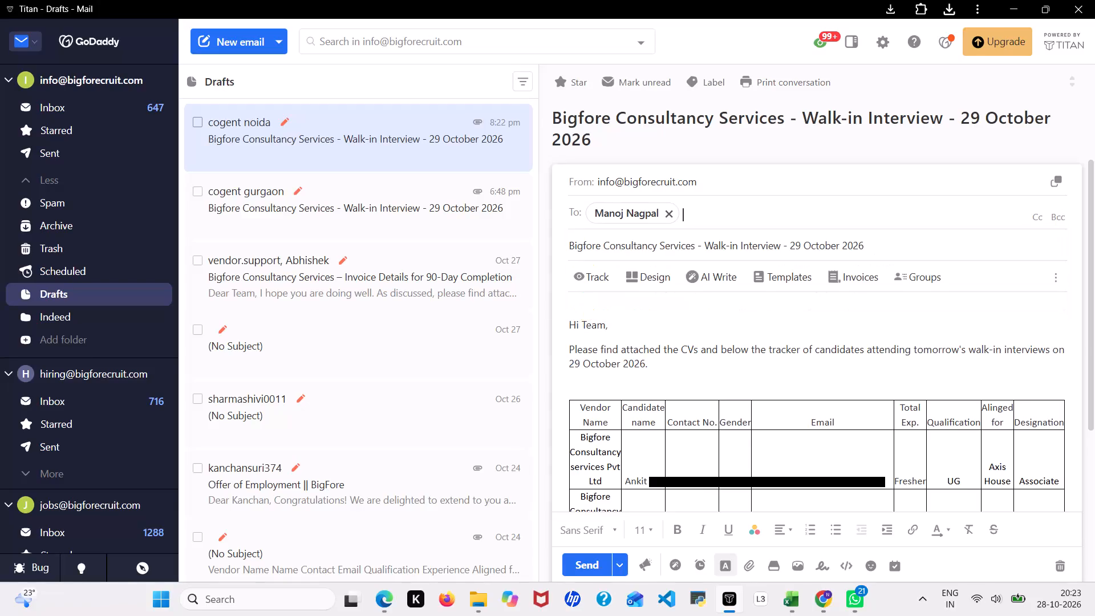
{"action": "type", "text": "ar"}
{"action": "left_click", "coordinate": [667, 250]}
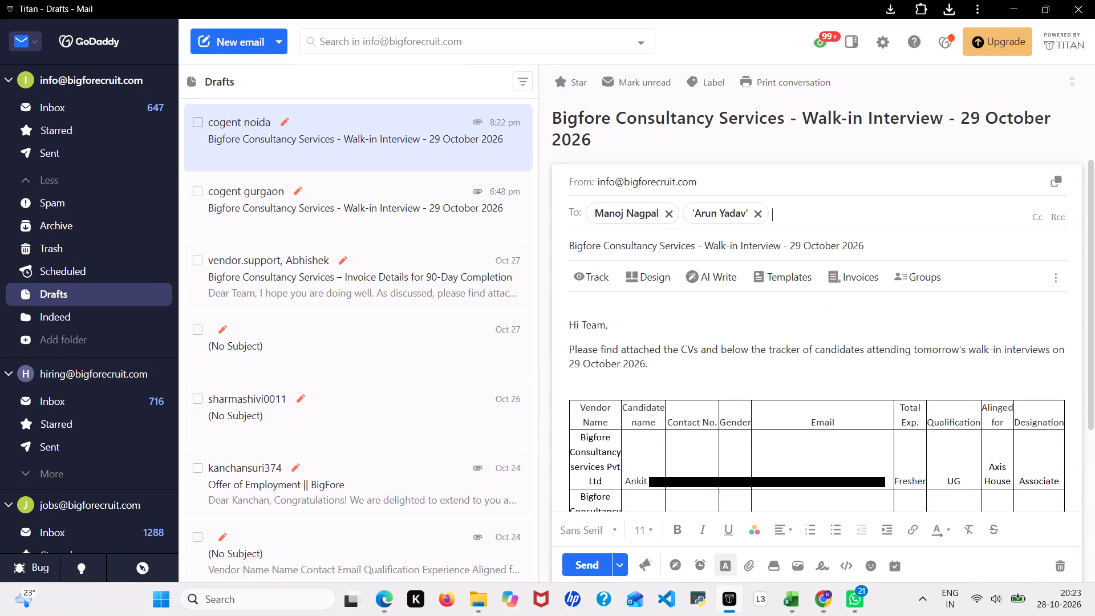
Add two Cc recipients to the cogent noida draft, choosing the first suggested contacts for "am" and "mu".
{"action": "left_click", "coordinate": [1036, 220]}
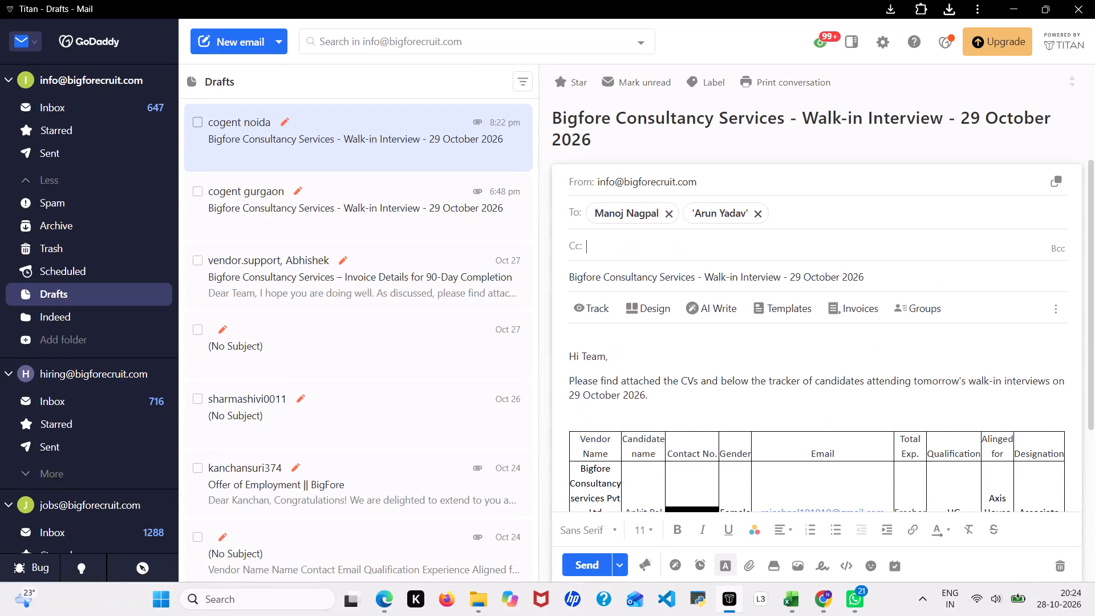
{"action": "key", "text": "a"}
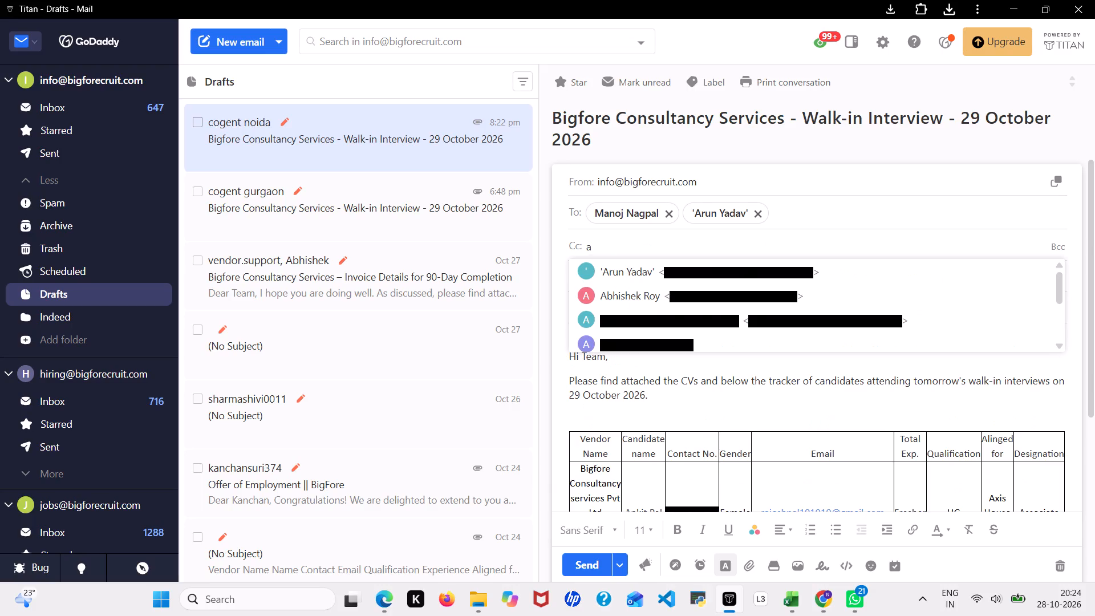
{"action": "key", "text": "m"}
{"action": "left_click", "coordinate": [852, 270]}
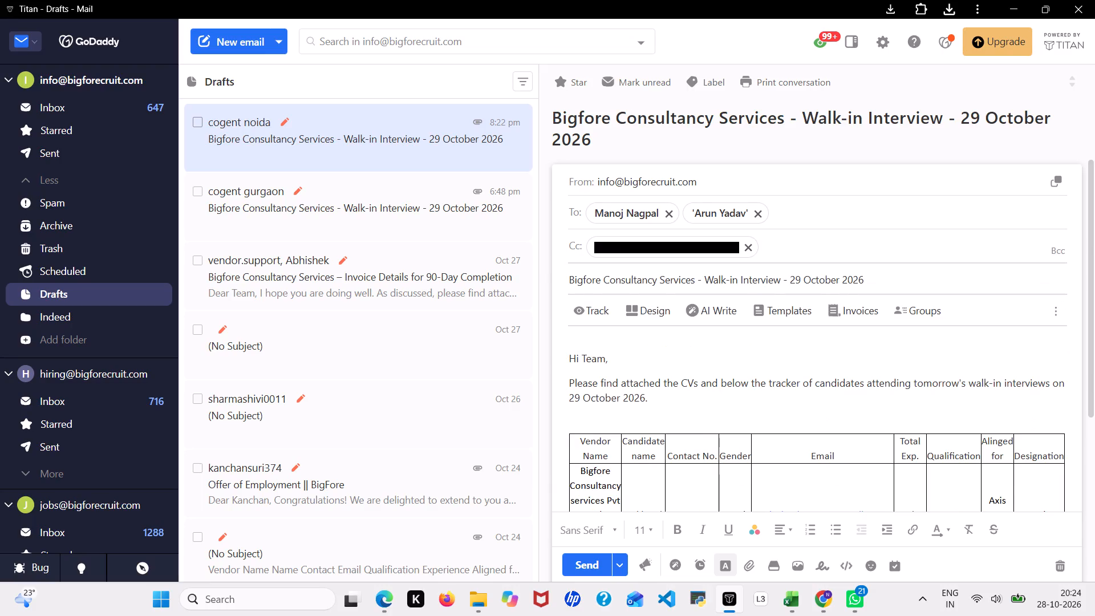
{"action": "type", "text": "mu"}
{"action": "left_click", "coordinate": [833, 279]}
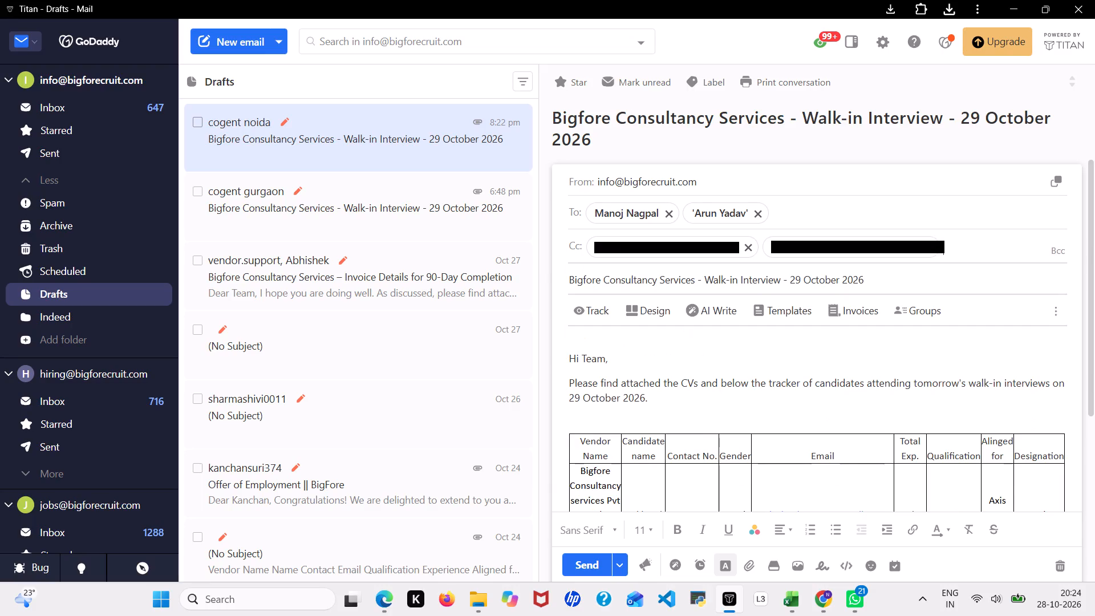
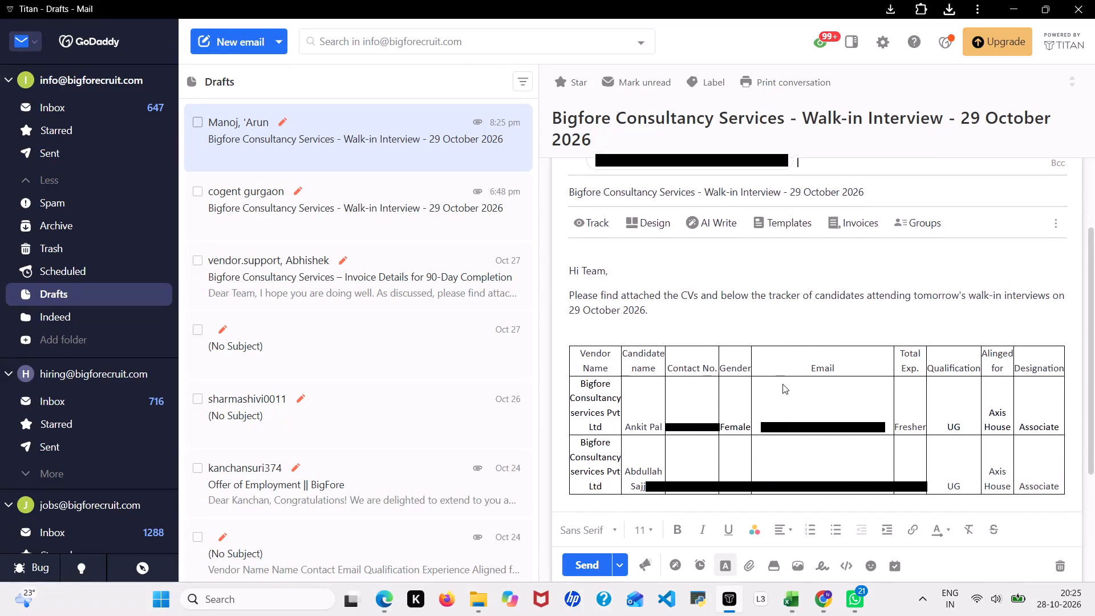
Change the first candidate's gender to Male in the tracker table of the cogent noida draft.
{"action": "scroll", "coordinate": [782, 384], "scroll_direction": "down", "scroll_amount": 1}
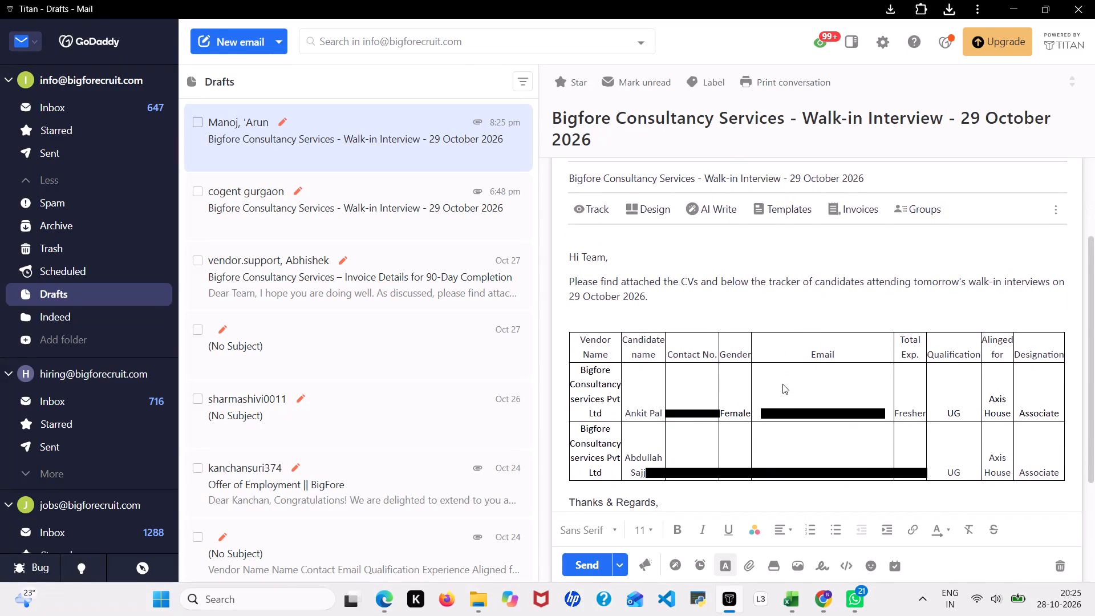
{"action": "scroll", "coordinate": [782, 384], "scroll_direction": "down", "scroll_amount": 2}
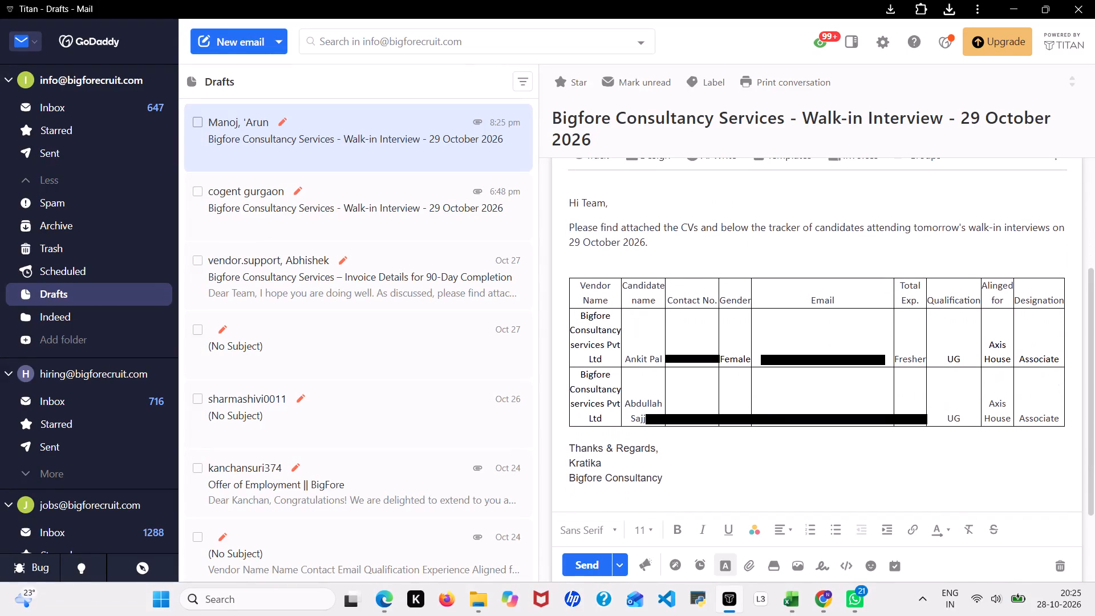
{"action": "left_click", "coordinate": [736, 359]}
{"action": "key", "text": "BackSpace"}
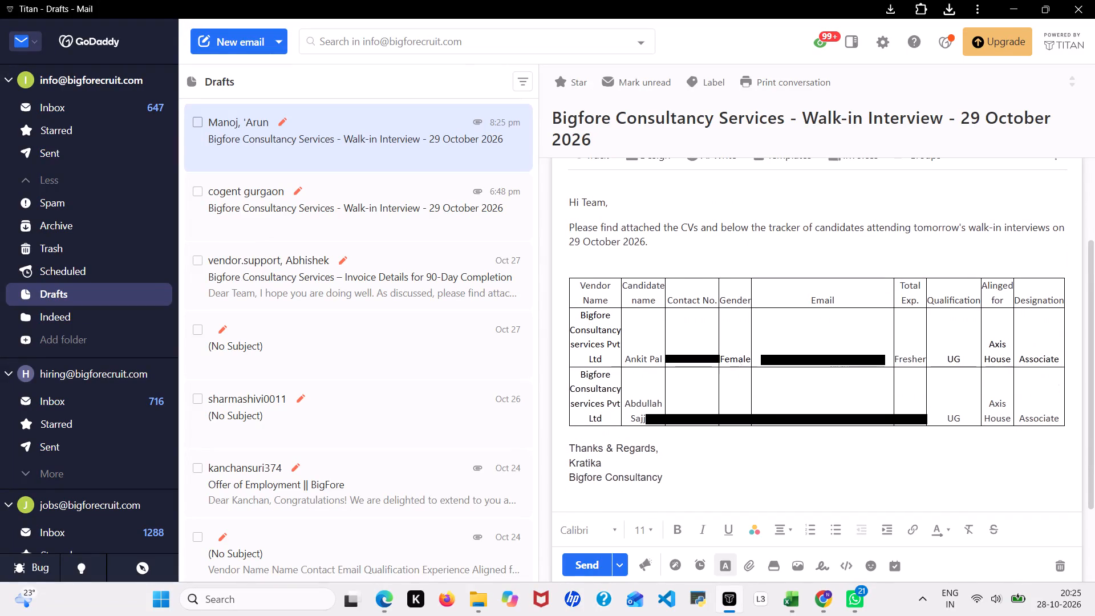
{"action": "key", "text": "BackSpace"}
{"action": "key", "text": "BackSpace"}
{"action": "key", "text": "shift+m"}
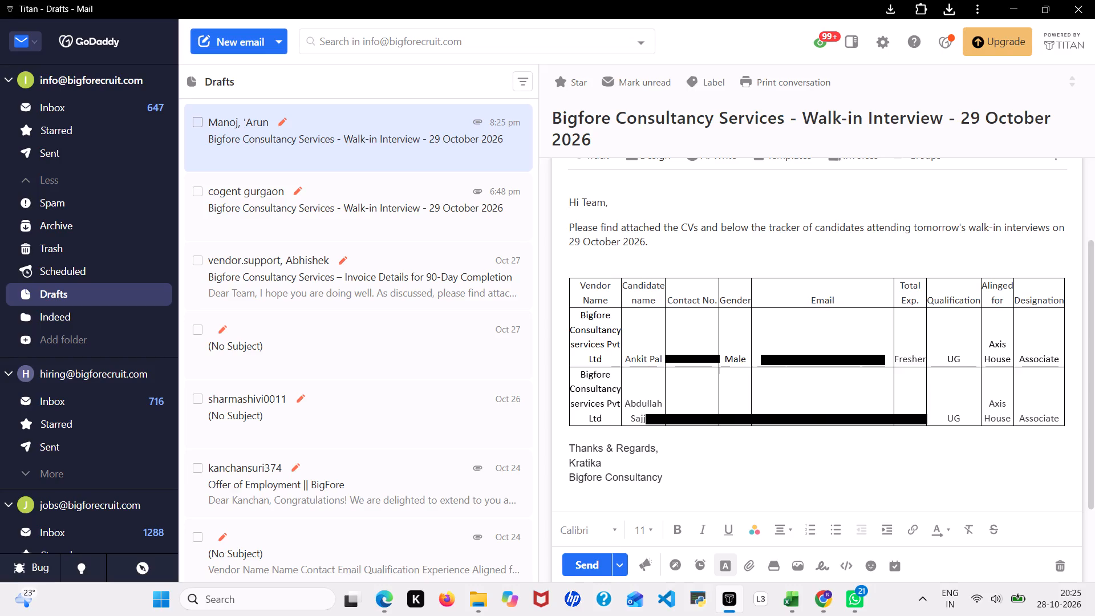
Preview the first candidate's attached CV in the draft.
{"action": "scroll", "coordinate": [681, 366], "scroll_direction": "down", "scroll_amount": 1}
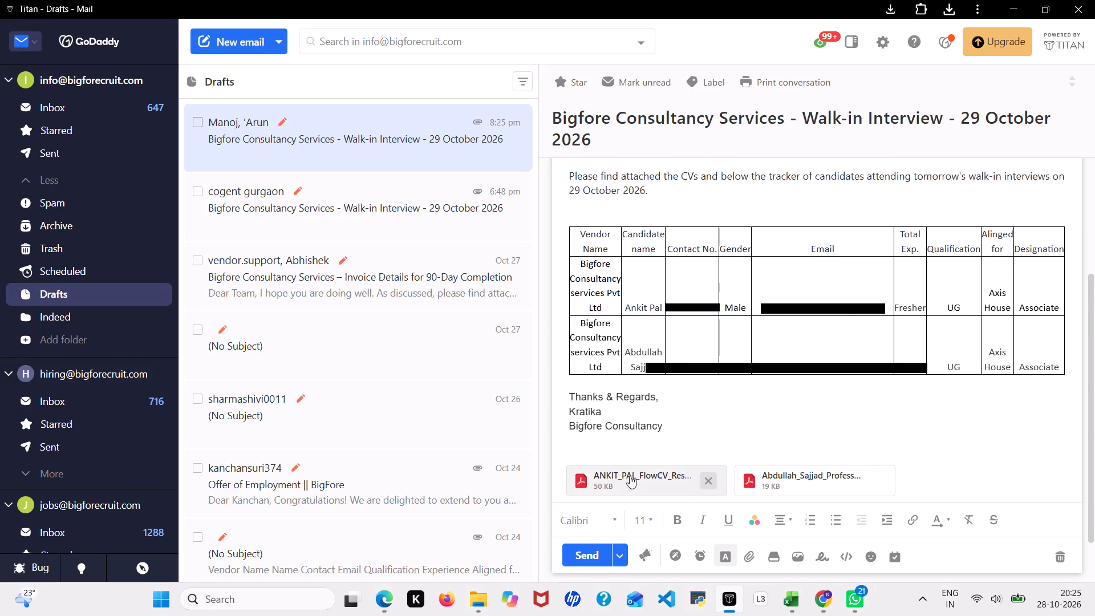
{"action": "left_click", "coordinate": [629, 476]}
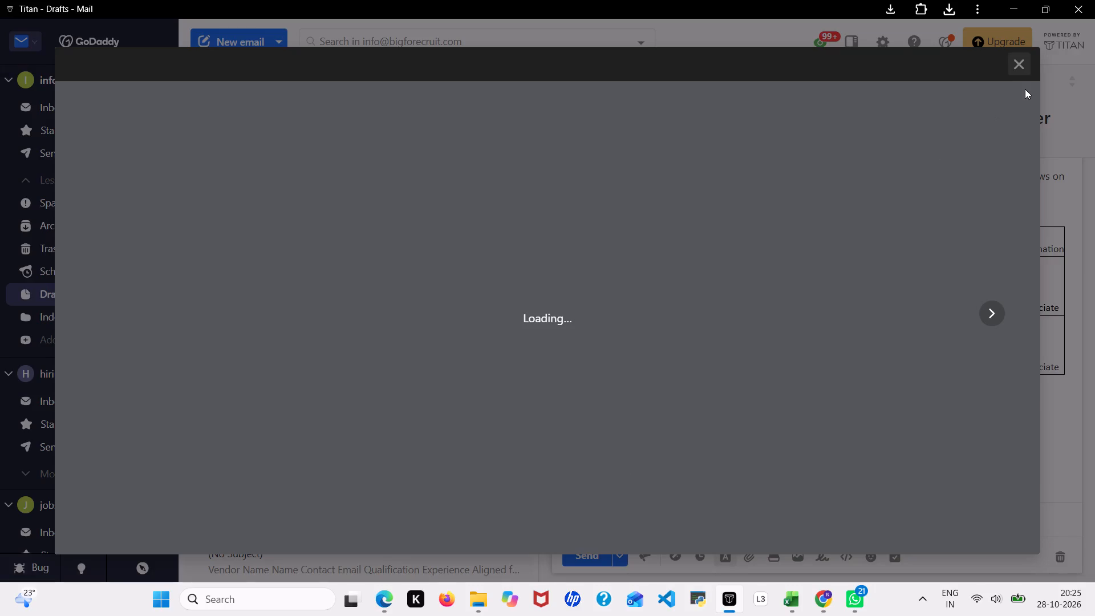
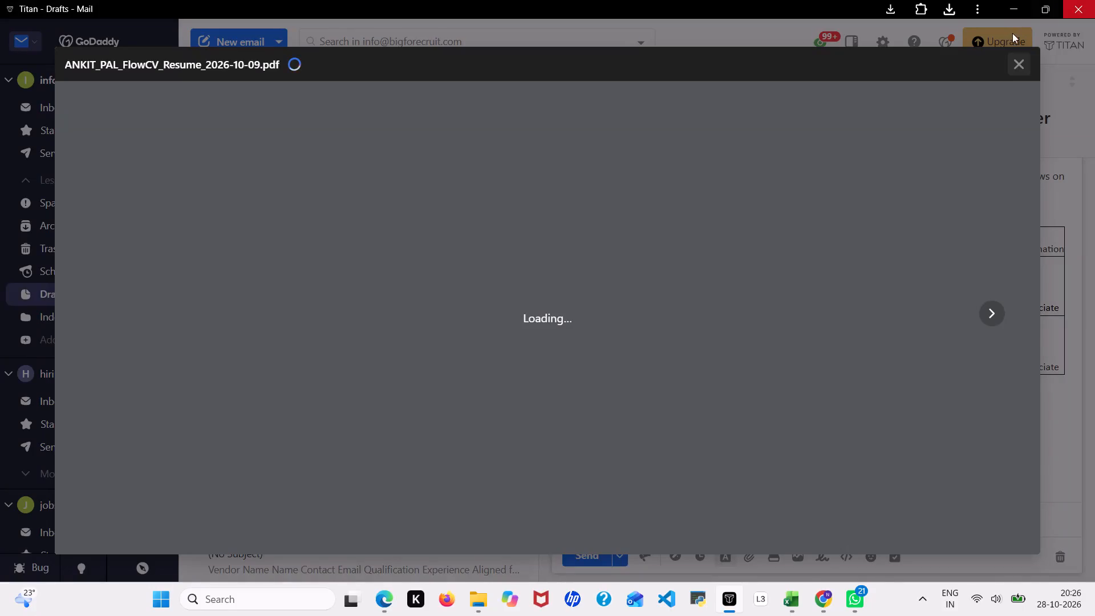
Close the CV preview and review the walk-in interview draft's recipients, candidate tracker table and attached CVs.
{"action": "left_click", "coordinate": [1015, 68]}
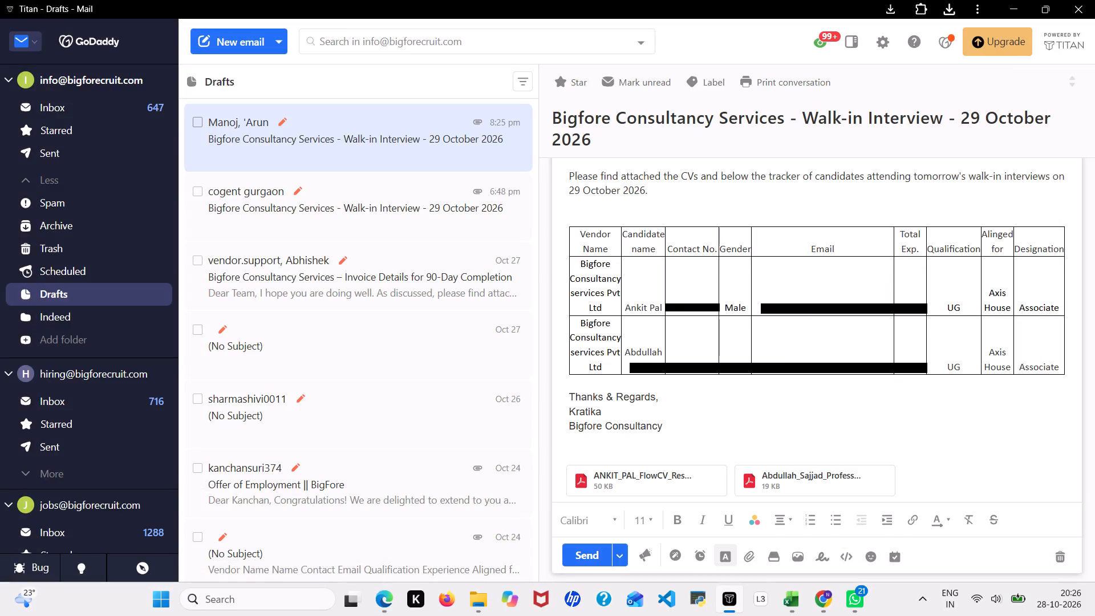
{"action": "scroll", "coordinate": [834, 244], "scroll_direction": "up", "scroll_amount": 2}
{"action": "scroll", "coordinate": [834, 244], "scroll_direction": "down", "scroll_amount": 1}
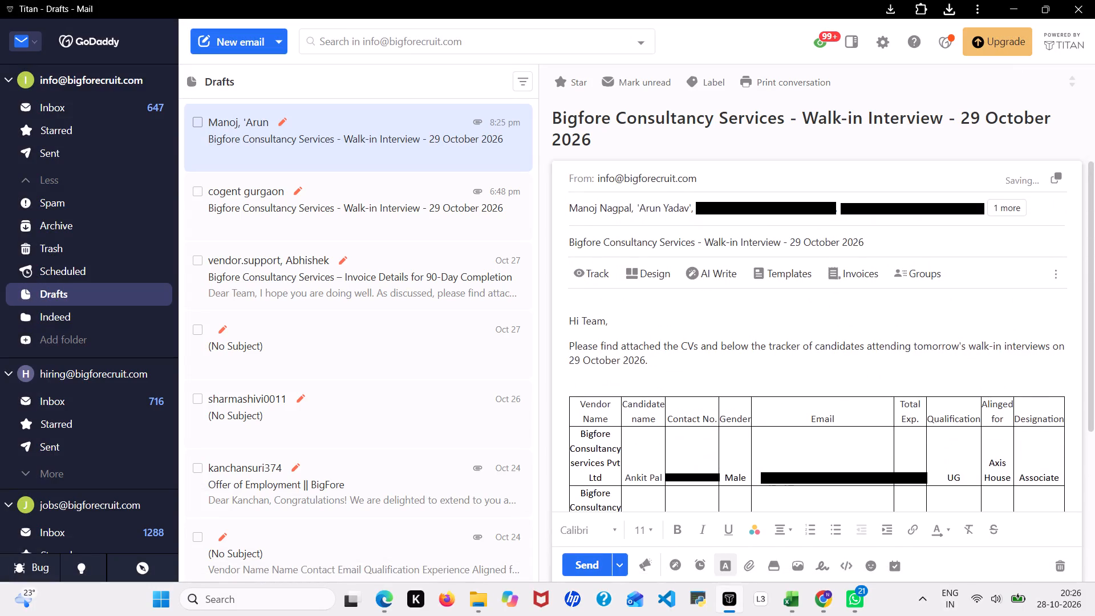
{"action": "scroll", "coordinate": [834, 244], "scroll_direction": "down", "scroll_amount": 1}
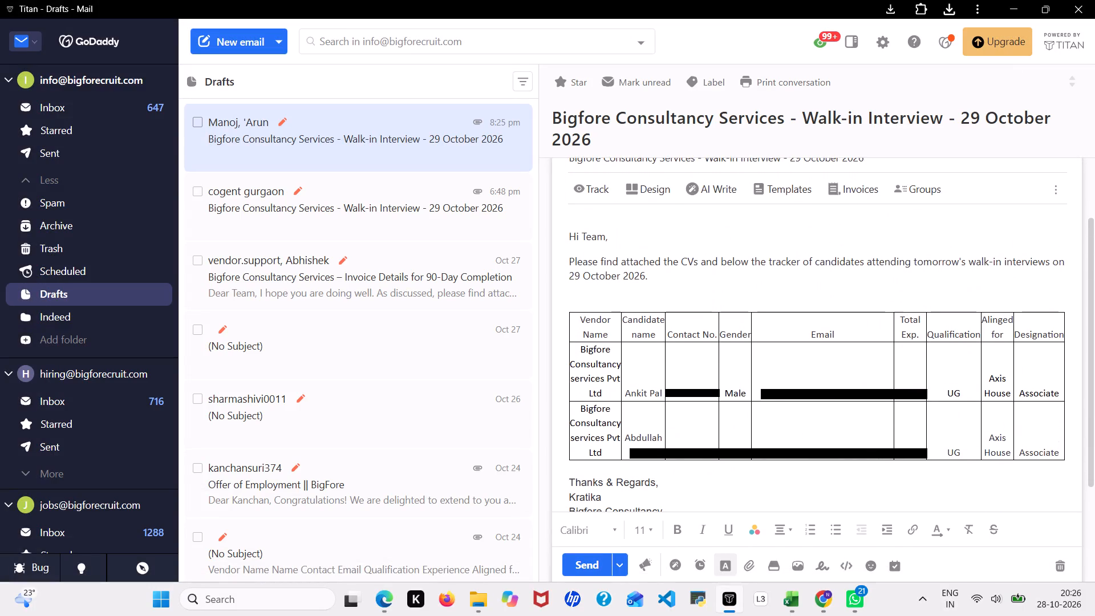
{"action": "scroll", "coordinate": [731, 389], "scroll_direction": "down", "scroll_amount": 1}
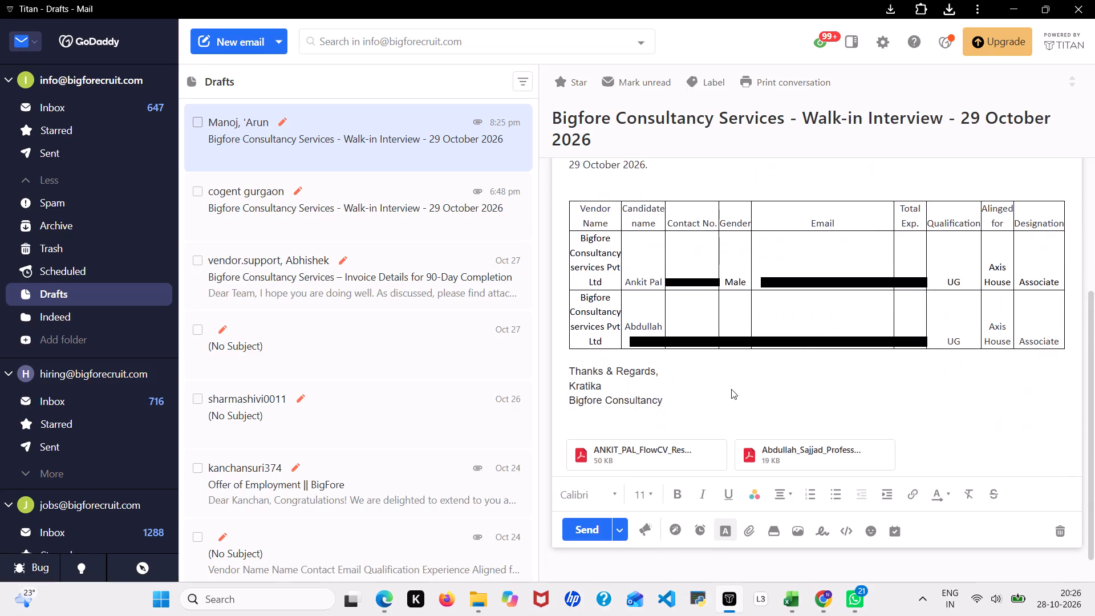
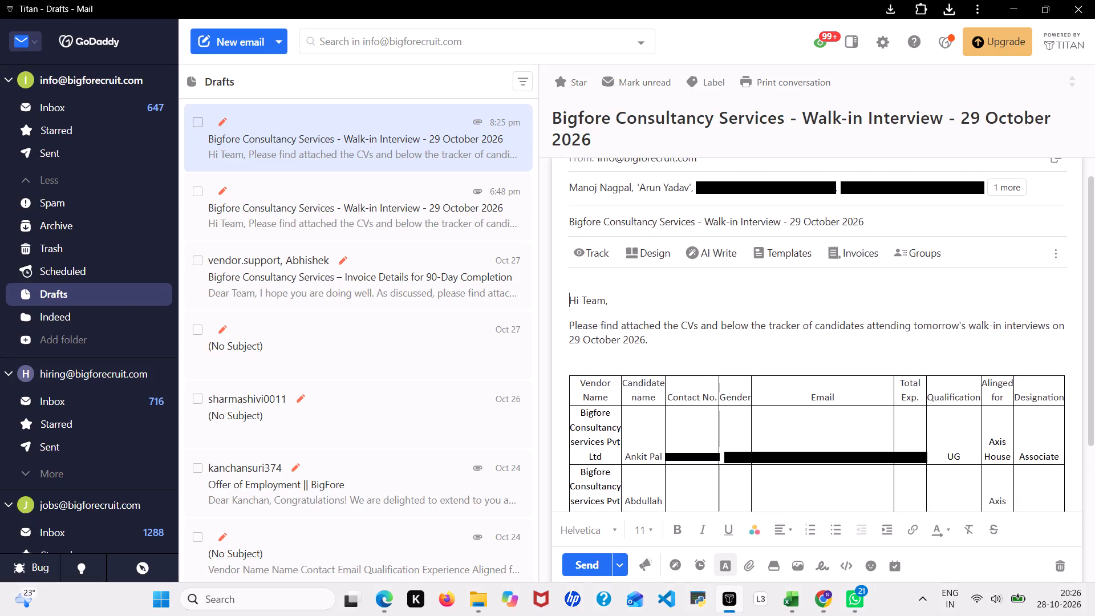
Check the open walk-in interview draft's message text, candidate tracker table, sign-off and attached CVs.
{"action": "scroll", "coordinate": [675, 379], "scroll_direction": "down", "scroll_amount": 1}
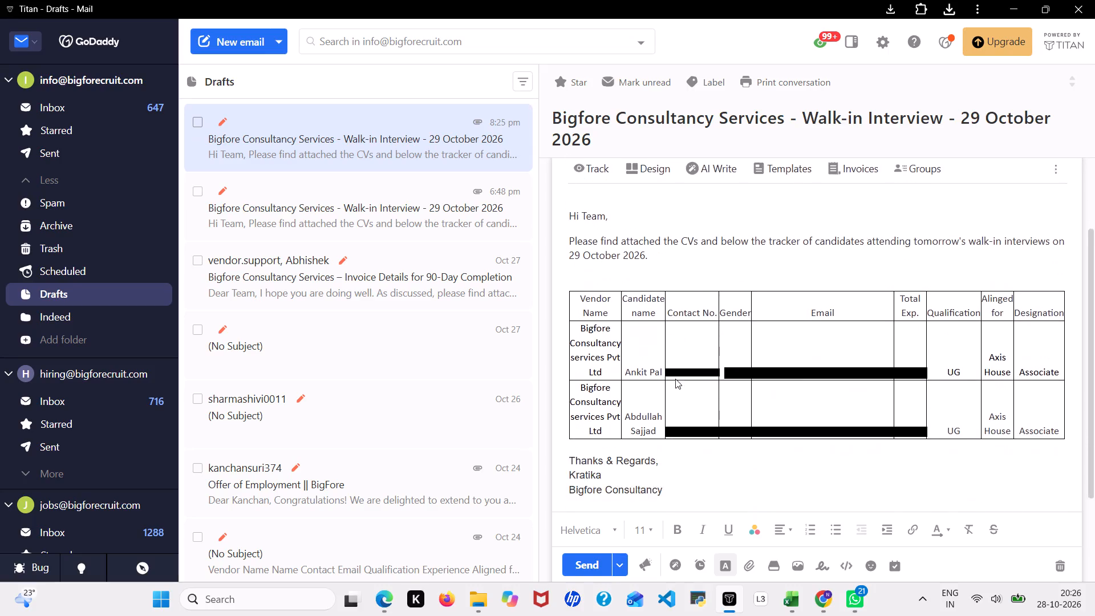
{"action": "scroll", "coordinate": [675, 379], "scroll_direction": "down", "scroll_amount": 2}
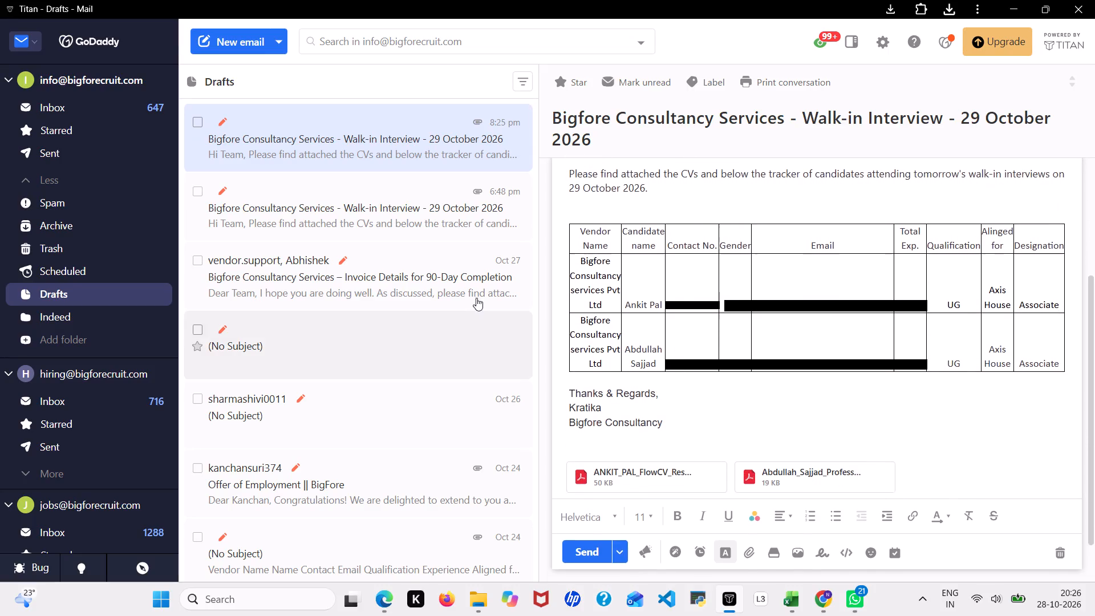
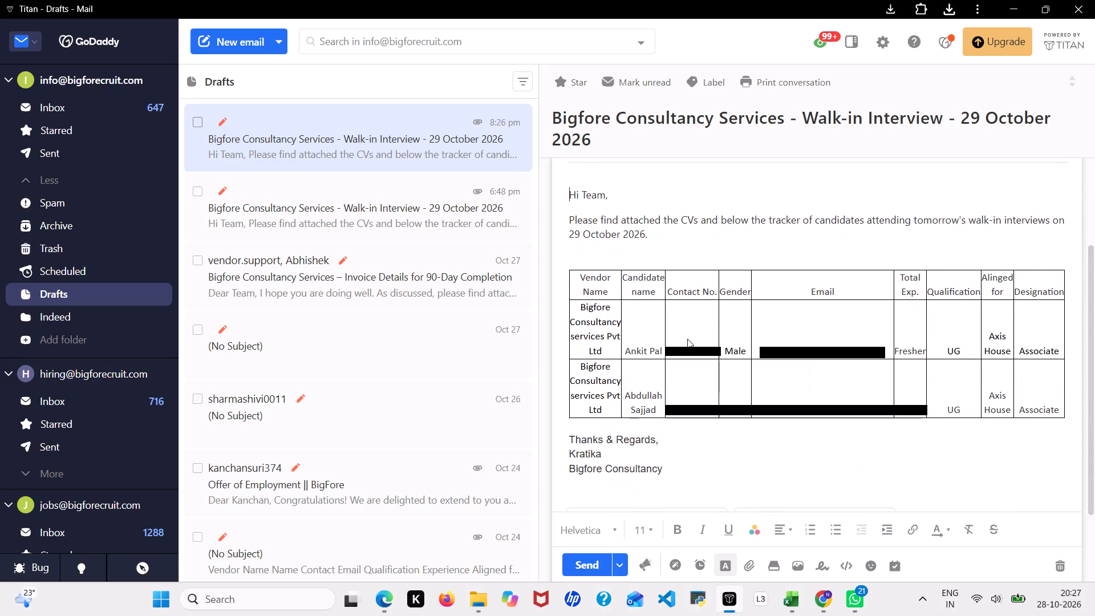
Send the open 29 October 2026 walk-in interview email with its Axis House candidate tracker and two attached CVs.
{"action": "scroll", "coordinate": [687, 339], "scroll_direction": "down", "scroll_amount": 1}
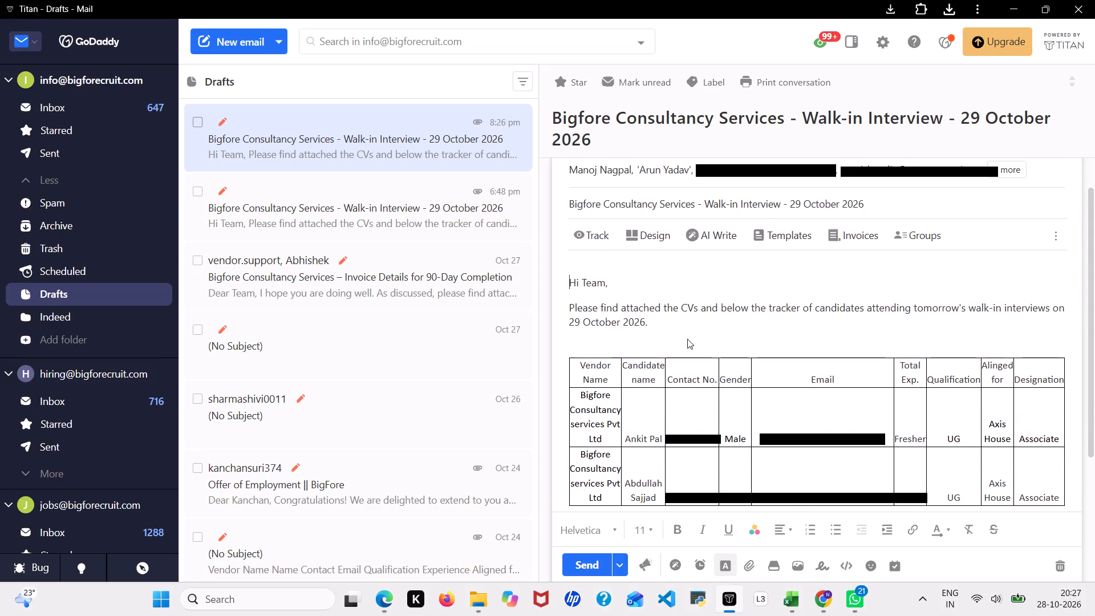
{"action": "scroll", "coordinate": [687, 339], "scroll_direction": "down", "scroll_amount": 1}
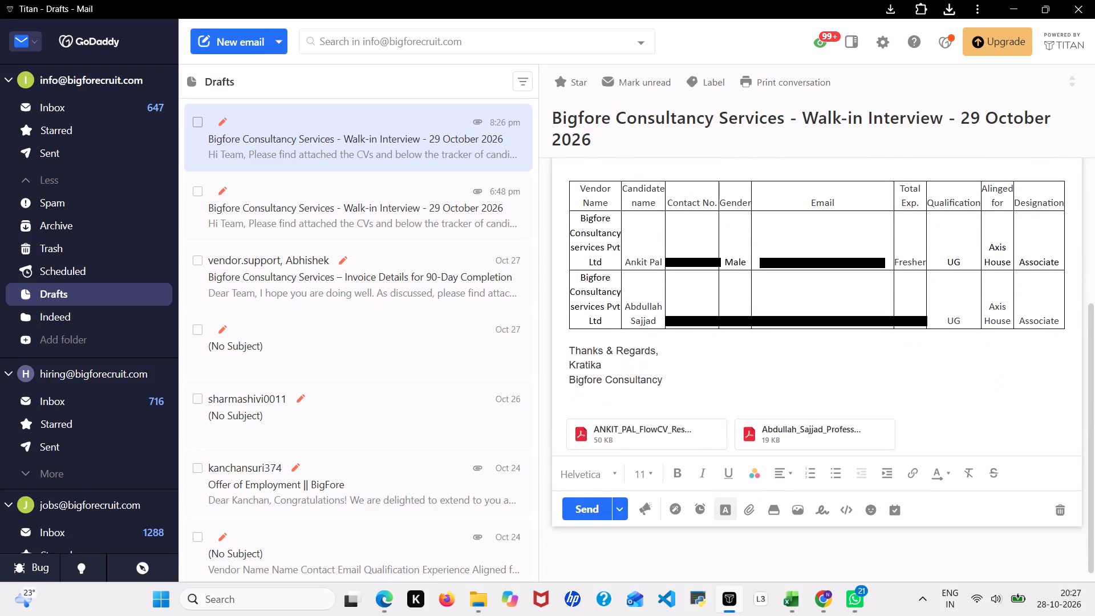
{"action": "left_click", "coordinate": [578, 511]}
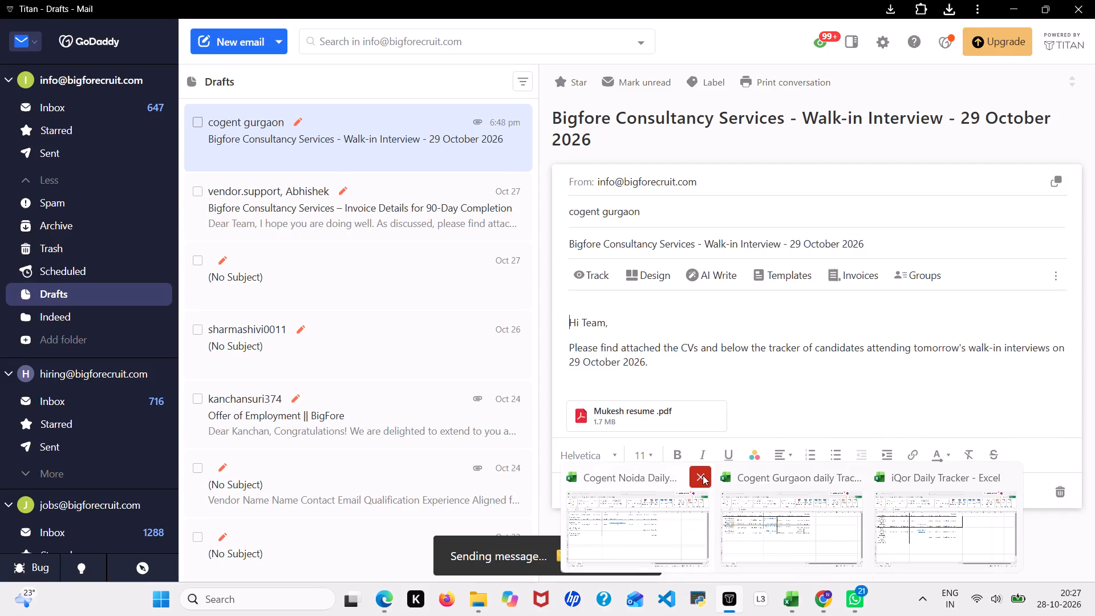
Close the Cogent Noida and iQor daily tracker workbooks in Excel.
{"action": "left_click", "coordinate": [701, 475]}
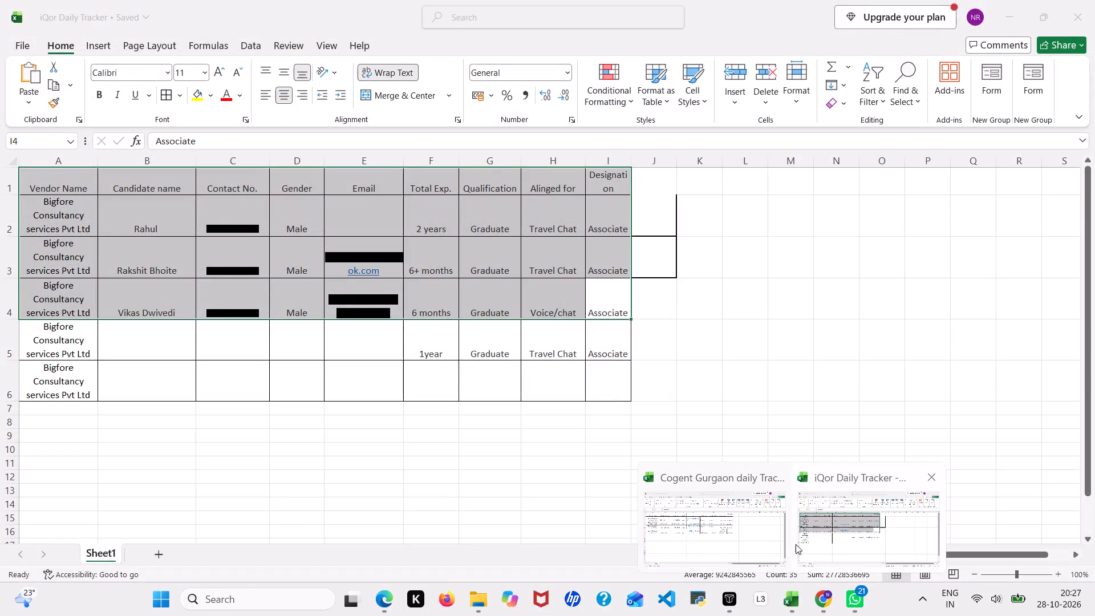
{"action": "left_click", "coordinate": [928, 482]}
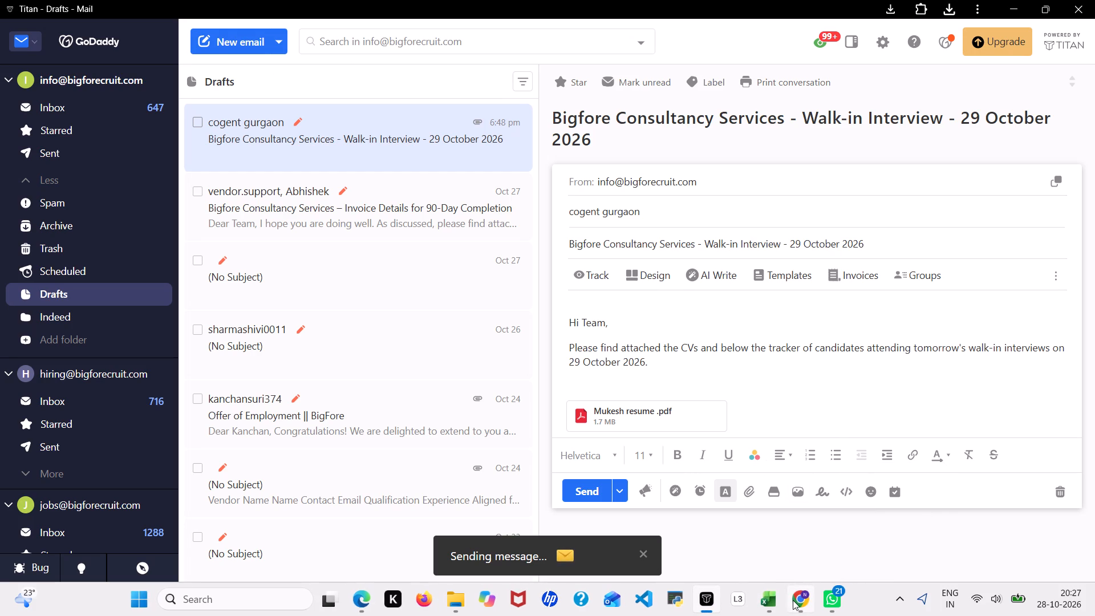
Switch to the Cogent Gurgaon daily Tracker workbook in Excel for the remaining Cogent Gurgaon draft.
{"action": "left_click", "coordinate": [754, 508]}
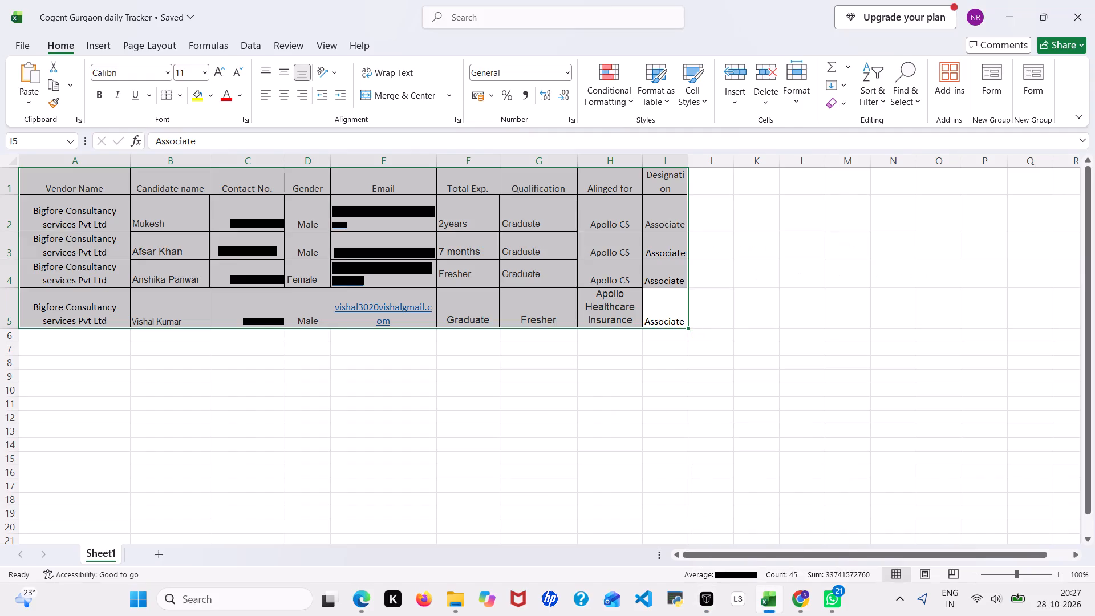
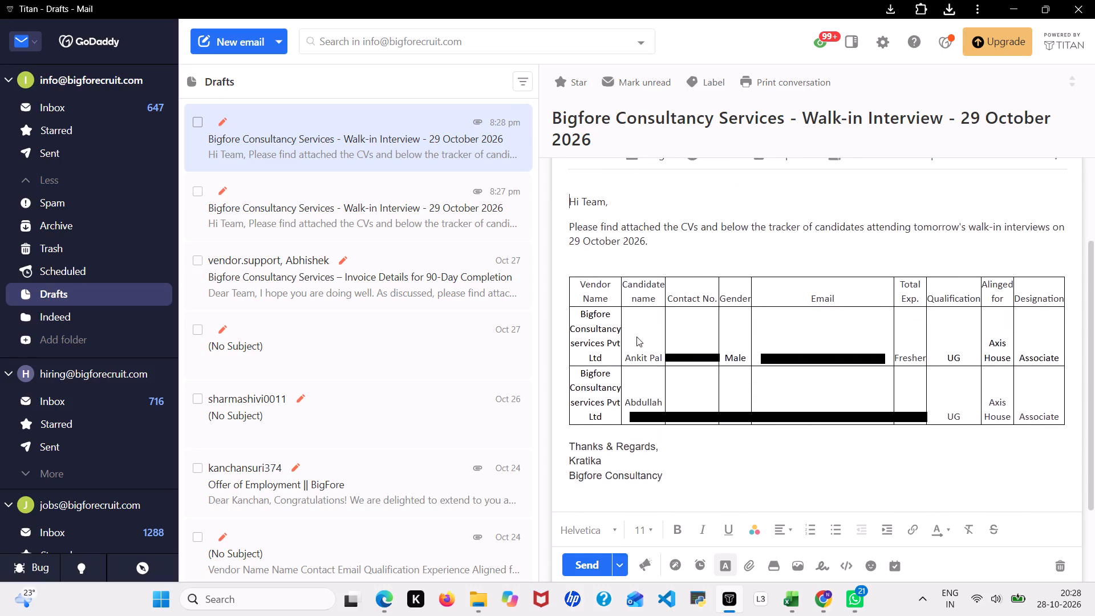
Send the open 29 October 2026 walk-in interview email containing the Axis House candidate tracker and two attached CVs.
{"action": "scroll", "coordinate": [636, 337], "scroll_direction": "down", "scroll_amount": 1}
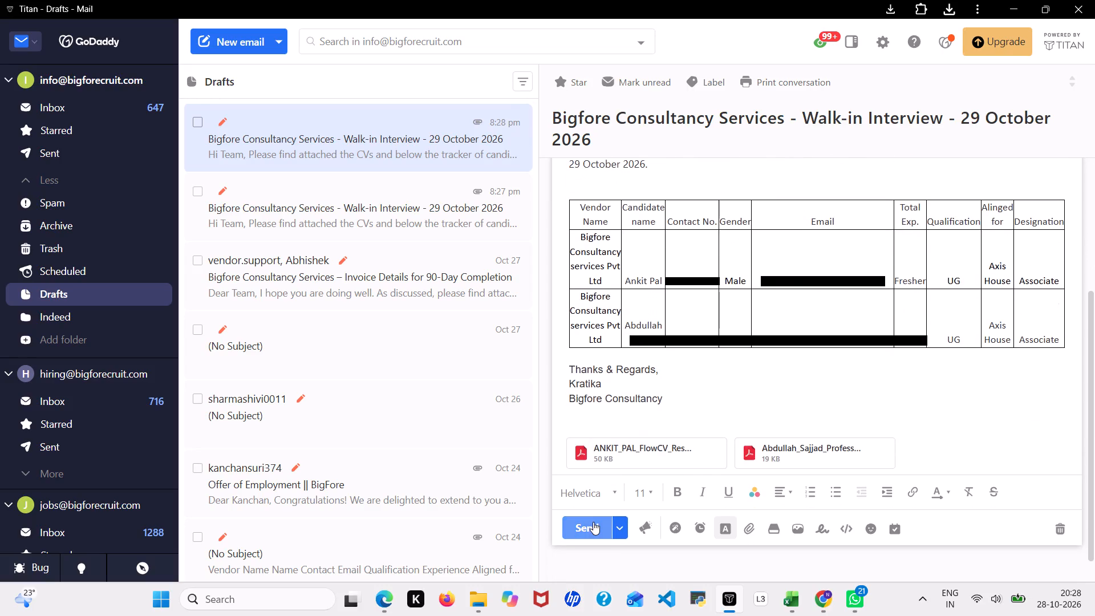
{"action": "left_click", "coordinate": [593, 522]}
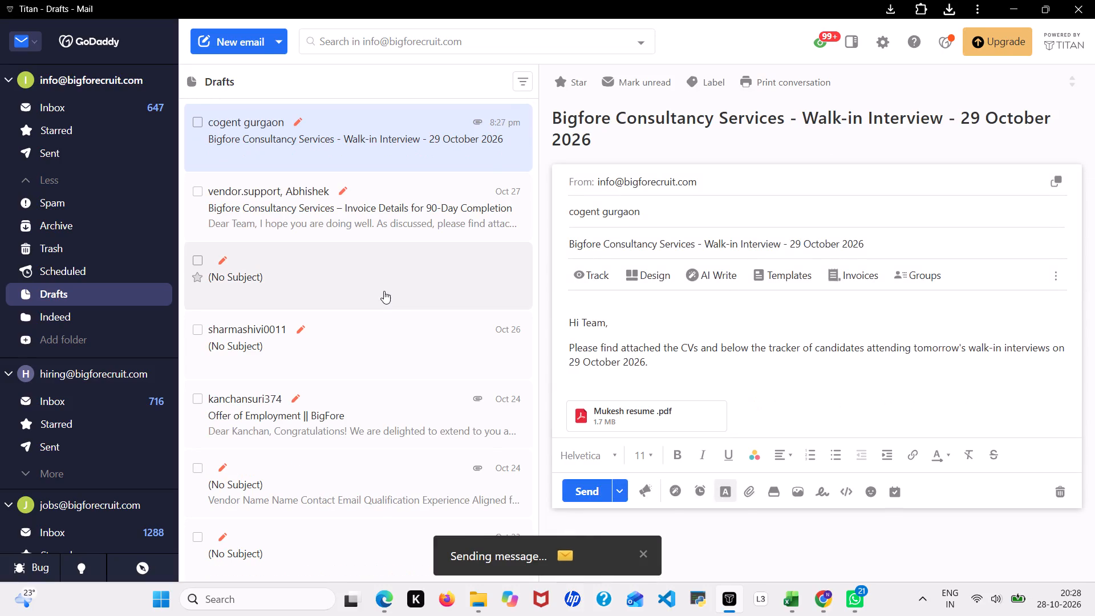
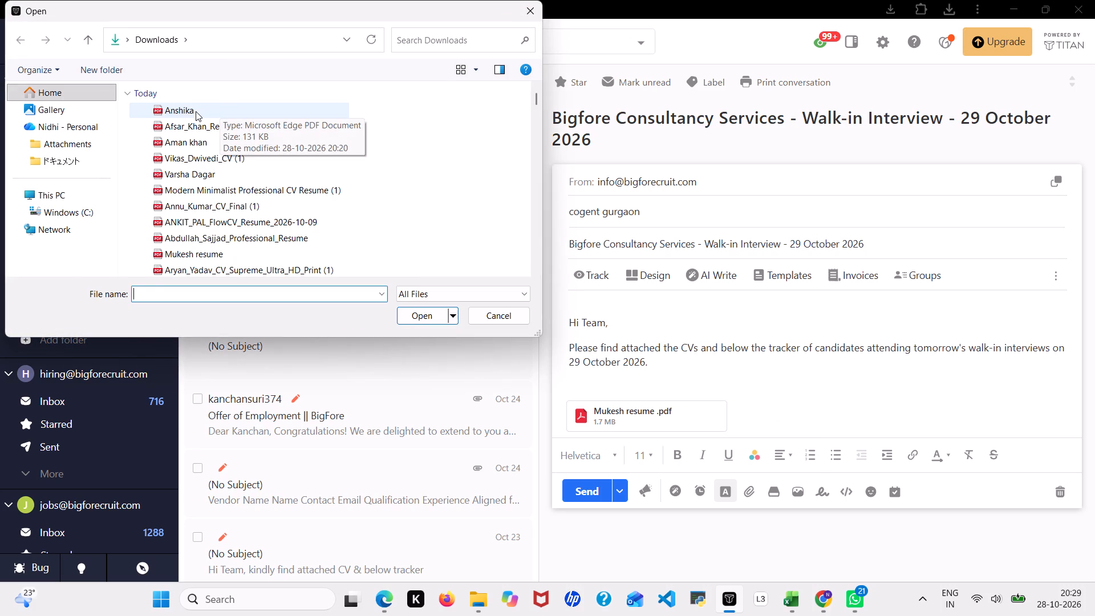
Attach the Anshika CV and Afsar's updated resume from the Downloads folder to the Cogent Gurgaon walk-in interview draft.
{"action": "left_click", "coordinate": [196, 111]}
{"action": "left_click", "coordinate": [402, 316]}
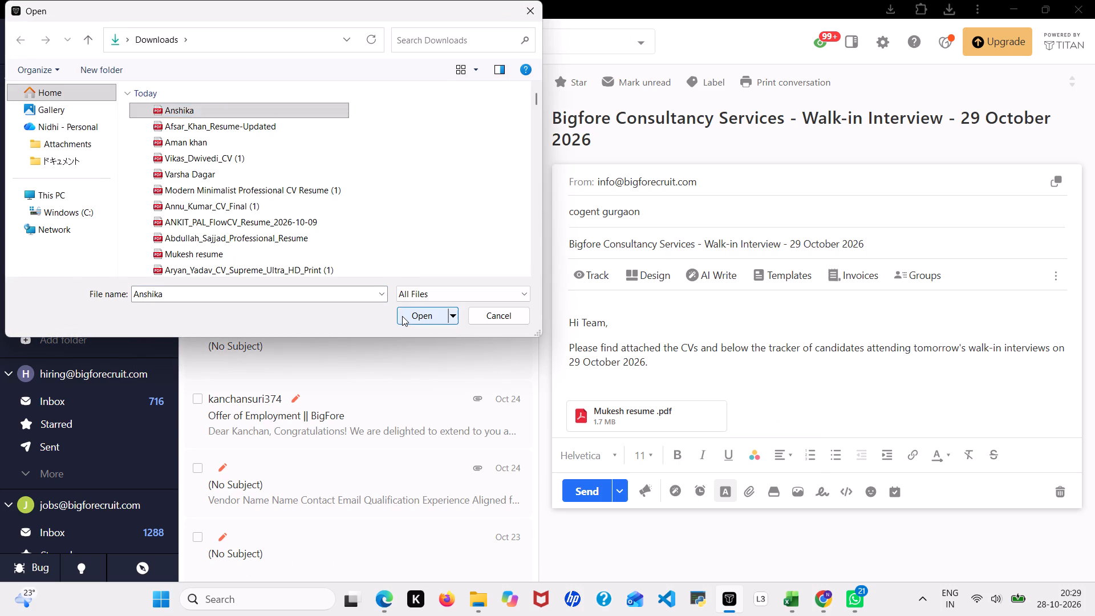
{"action": "left_click", "coordinate": [755, 481]}
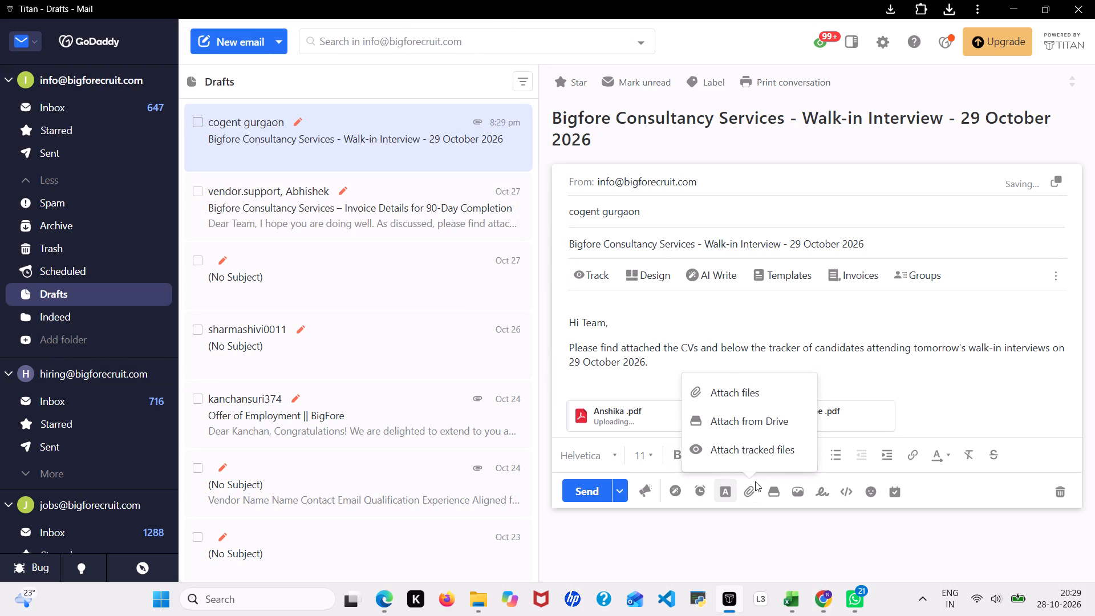
{"action": "left_click", "coordinate": [740, 383]}
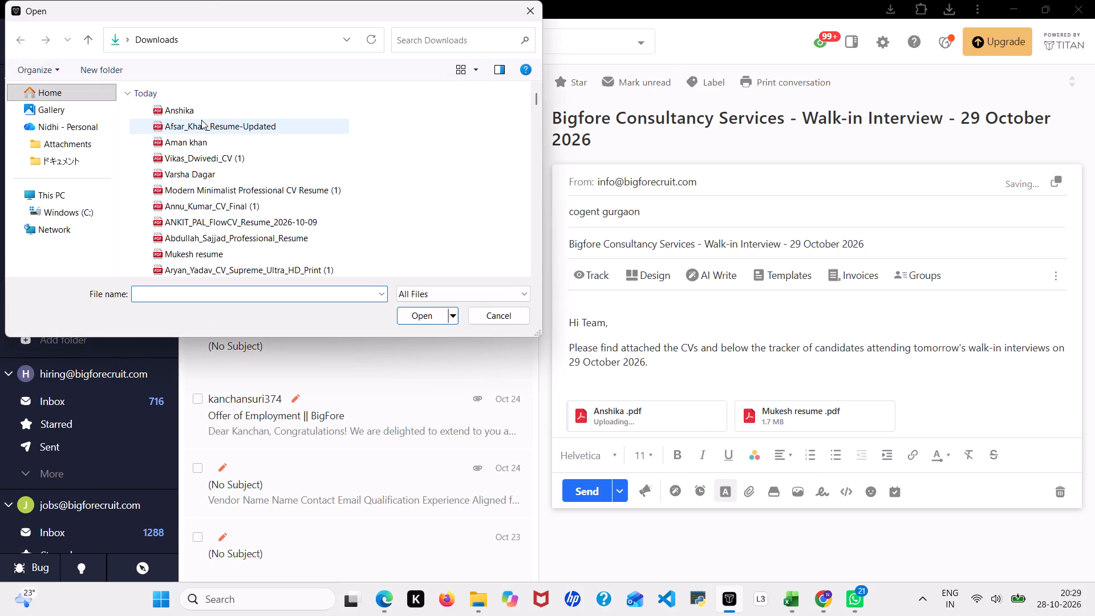
{"action": "left_click", "coordinate": [193, 121]}
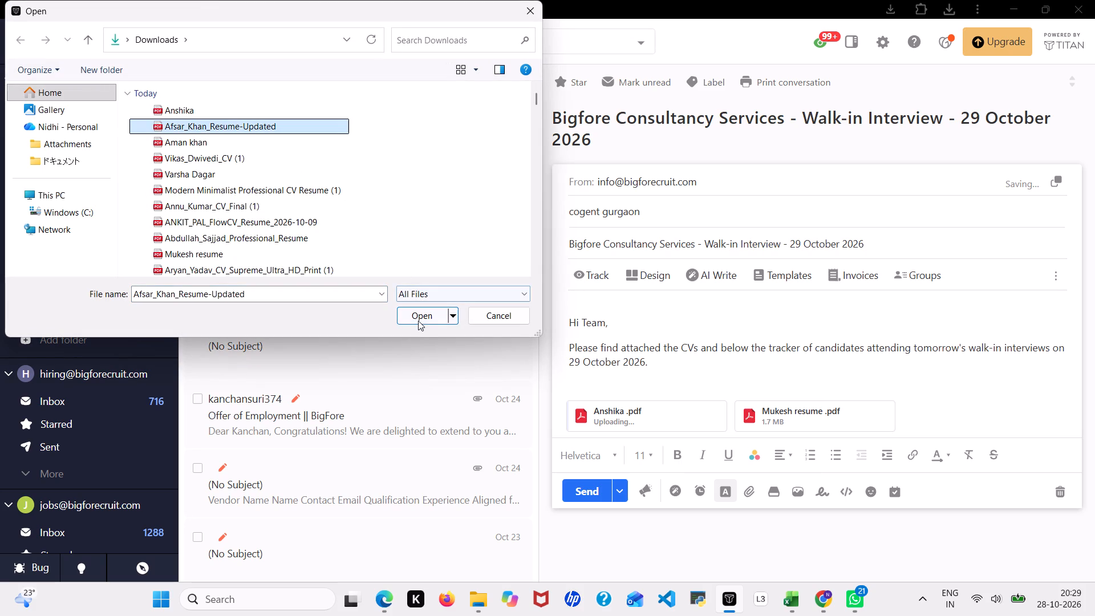
{"action": "left_click", "coordinate": [418, 321]}
{"action": "scroll", "coordinate": [745, 382], "scroll_direction": "down", "scroll_amount": 1}
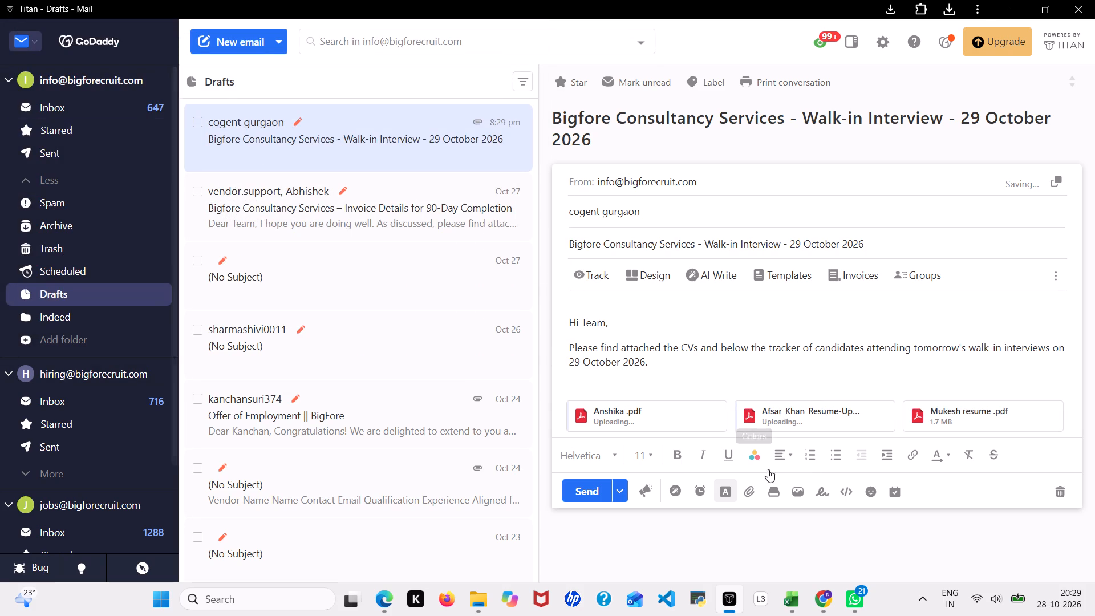
Attach another candidate CV file to the Cogent Gurgaon walk-in interview draft.
{"action": "left_click", "coordinate": [752, 493]}
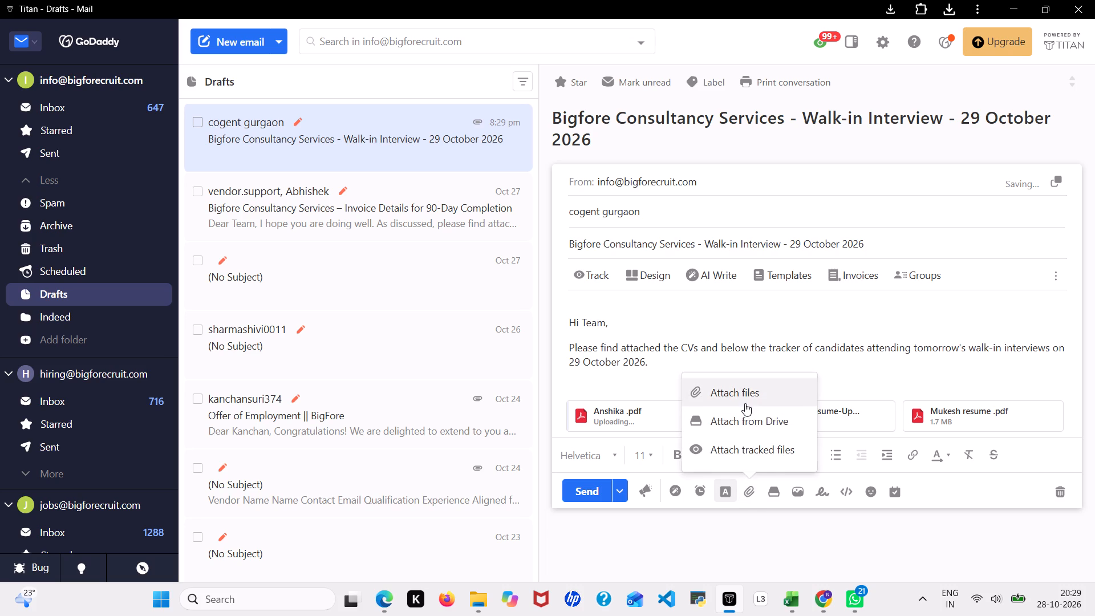
Attach Vishal's A4 resume from the recent files in Home to the Cogent Gurgaon walk-in interview draft.
{"action": "left_click", "coordinate": [745, 401]}
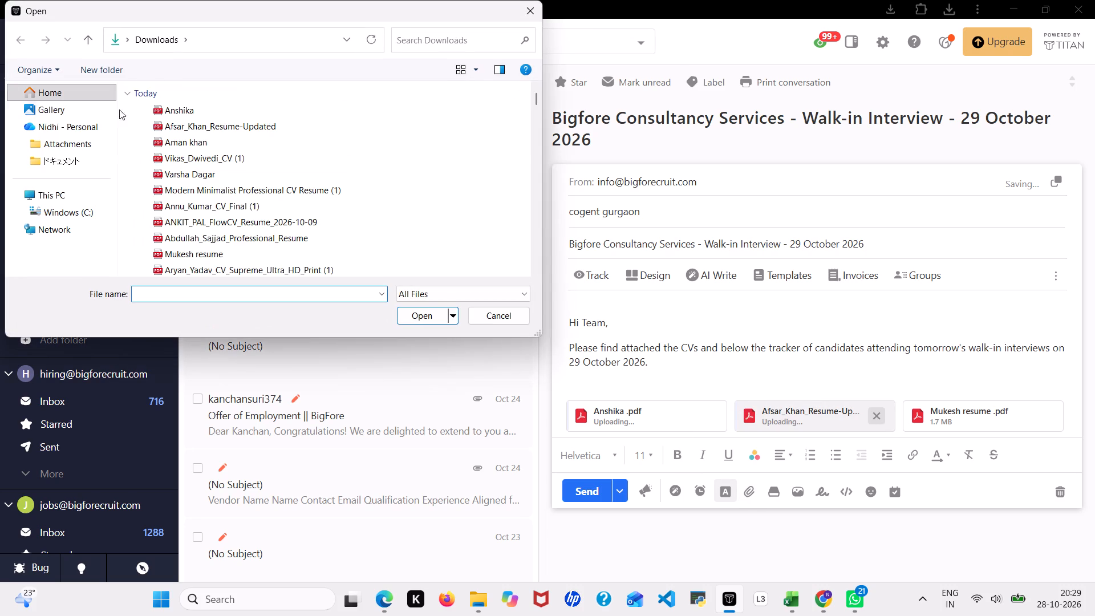
{"action": "double_click", "coordinate": [104, 95]}
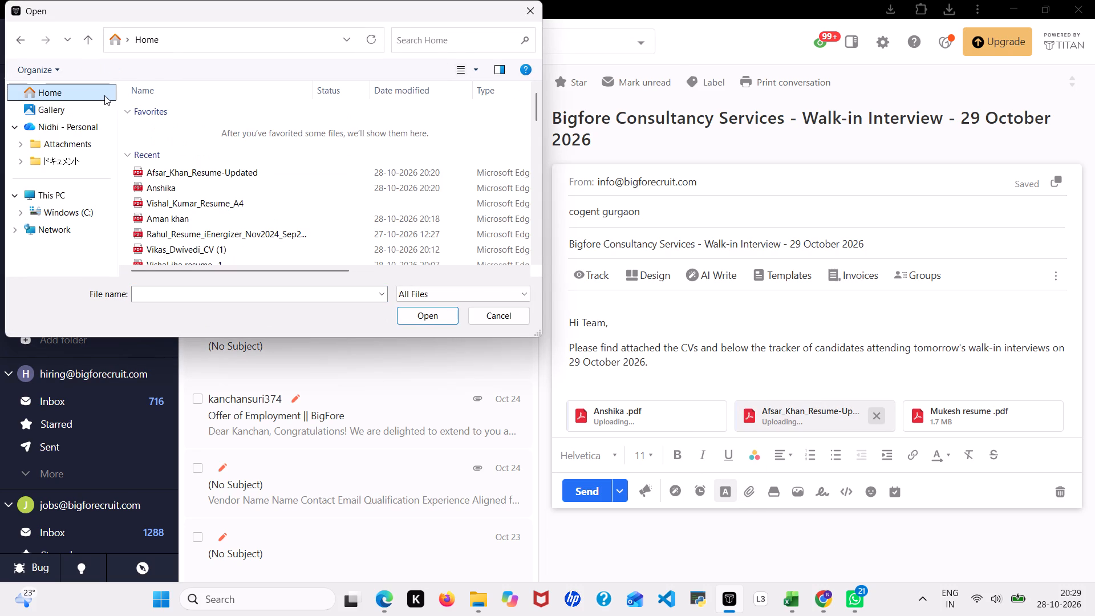
{"action": "left_click", "coordinate": [265, 204]}
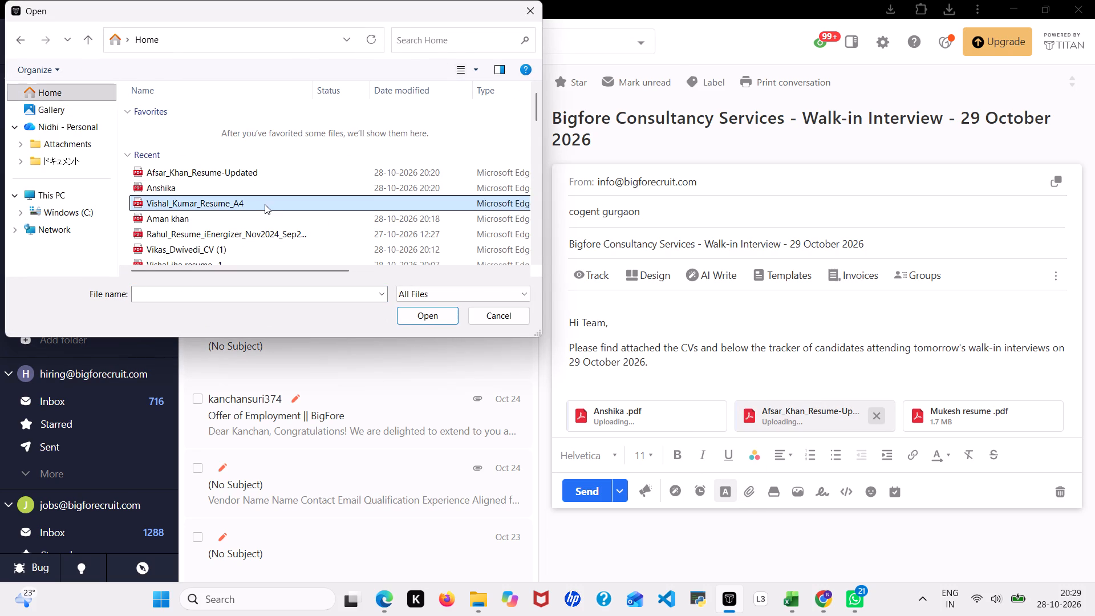
{"action": "left_click", "coordinate": [413, 314]}
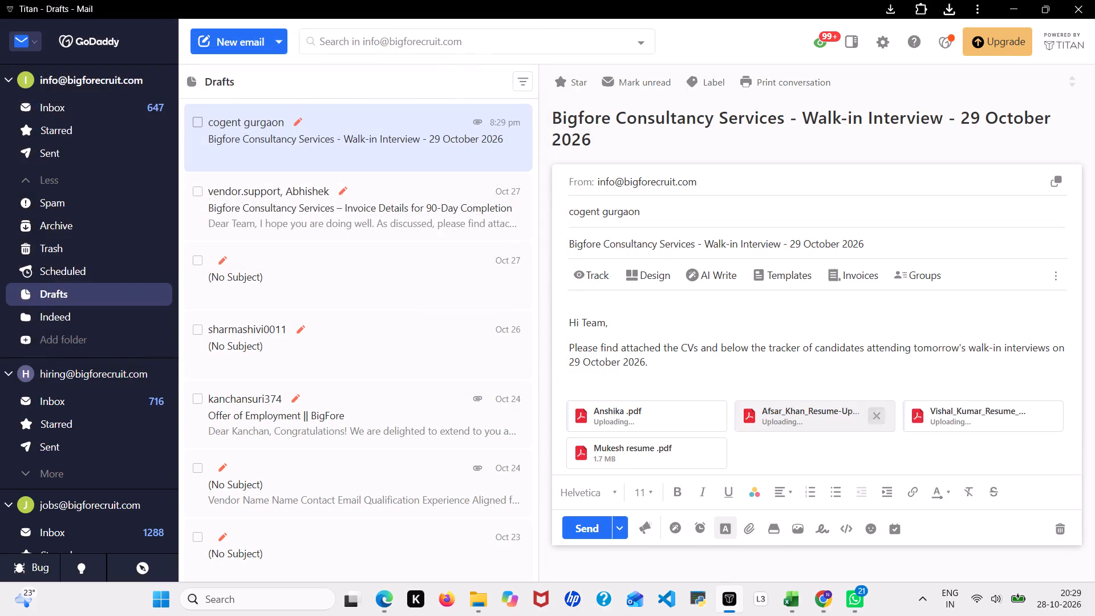
{"action": "scroll", "coordinate": [667, 348], "scroll_direction": "down", "scroll_amount": 1}
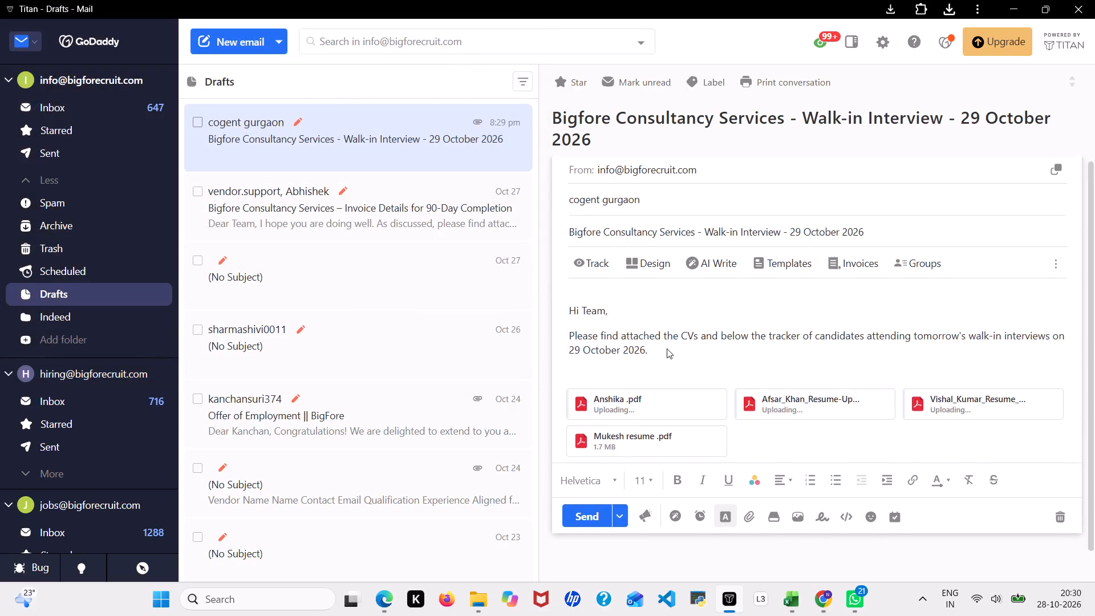
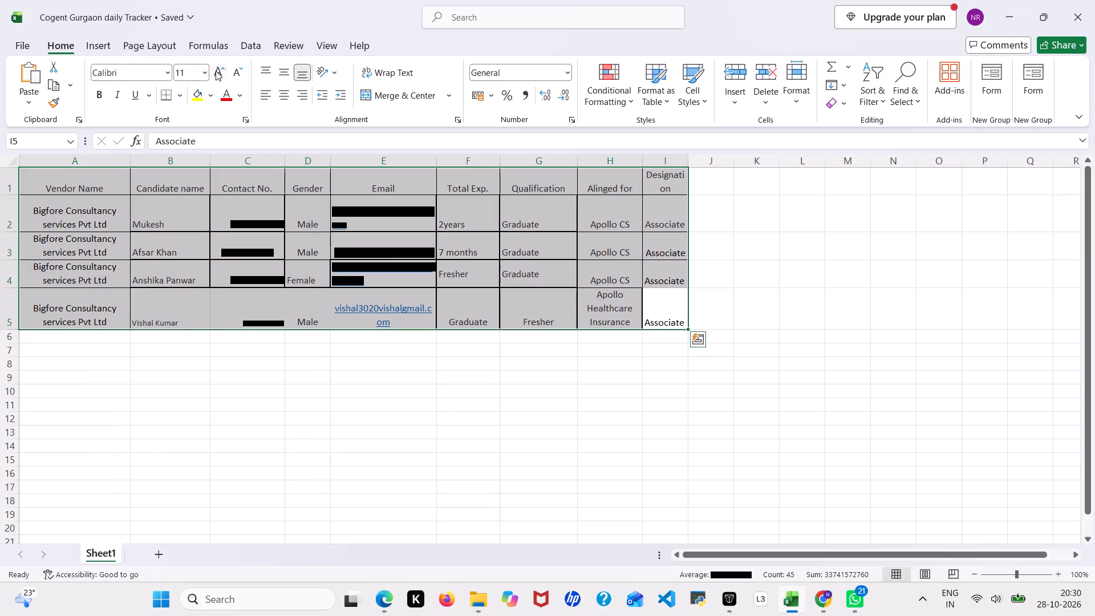
Format the whole tracker table, header and four candidate rows, with font size 11, centred text and all borders.
{"action": "left_click", "coordinate": [208, 71]}
{"action": "left_click", "coordinate": [189, 143]}
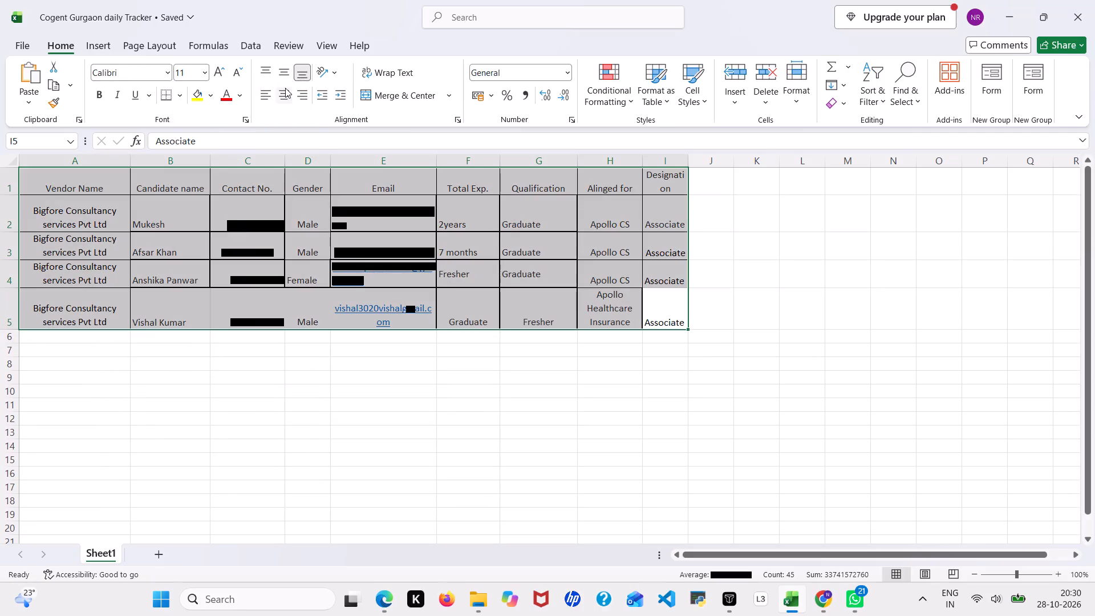
{"action": "left_click", "coordinate": [285, 88]}
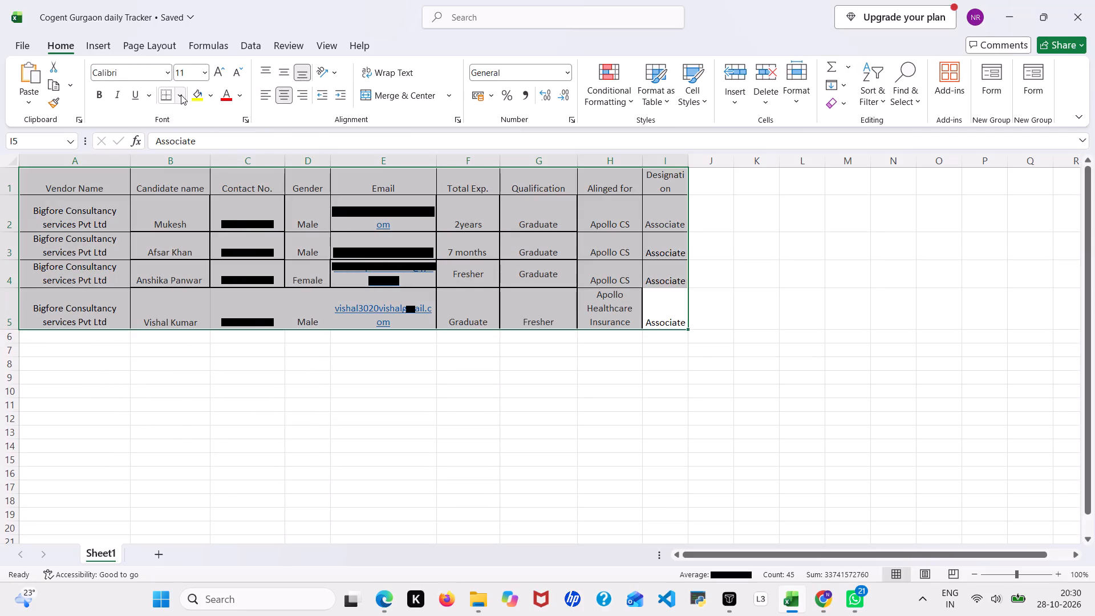
{"action": "left_click", "coordinate": [181, 95]}
{"action": "left_click", "coordinate": [181, 241]}
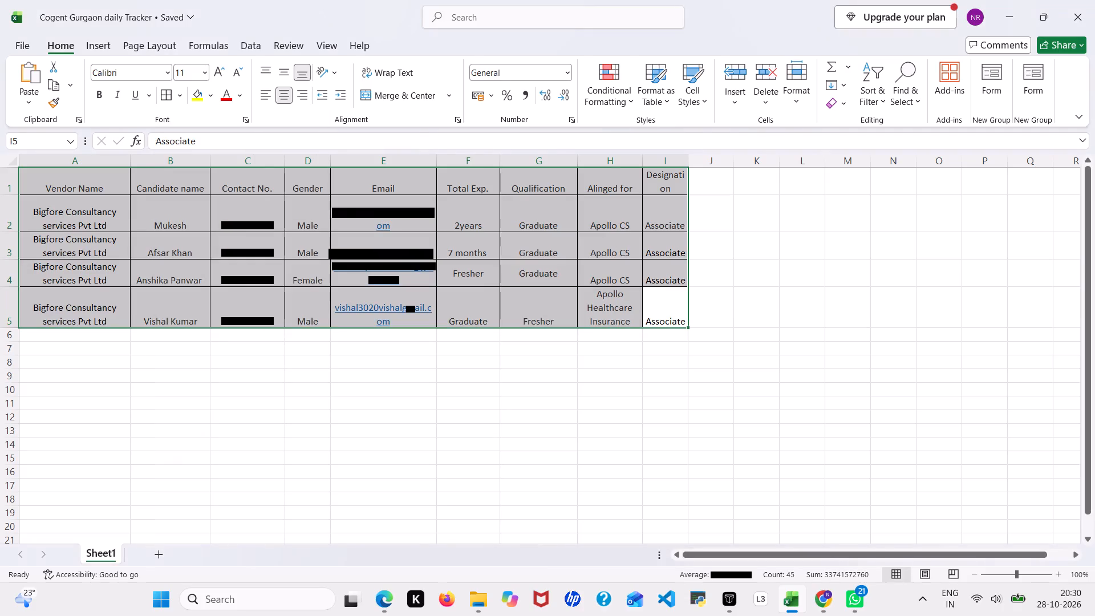
Copy the formatted Cogent Gurgaon tracker table, including its header row.
{"action": "key", "text": "ctrl+c"}
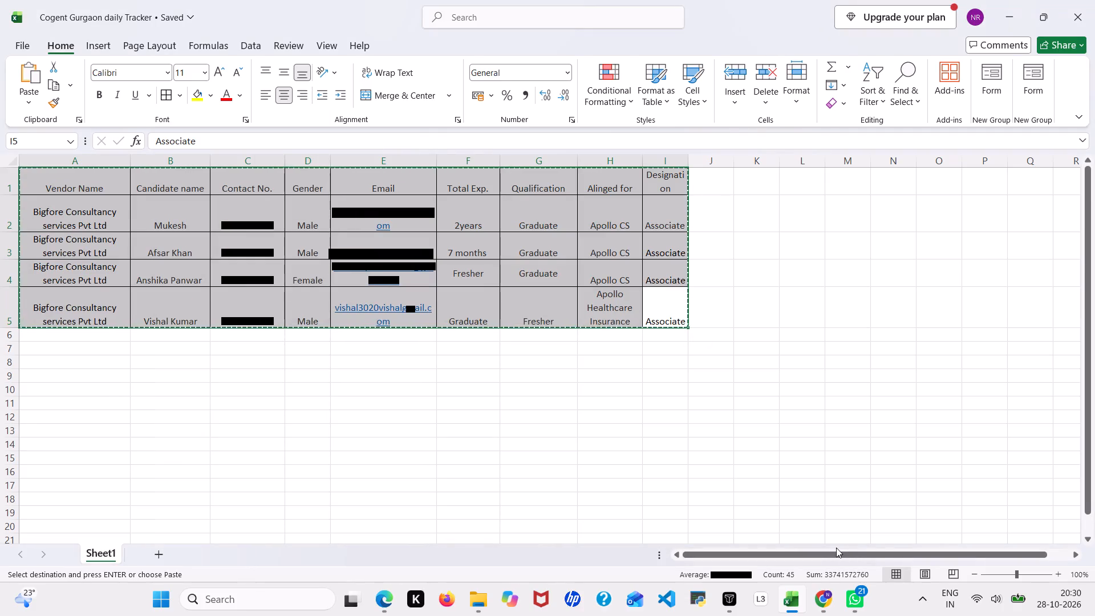
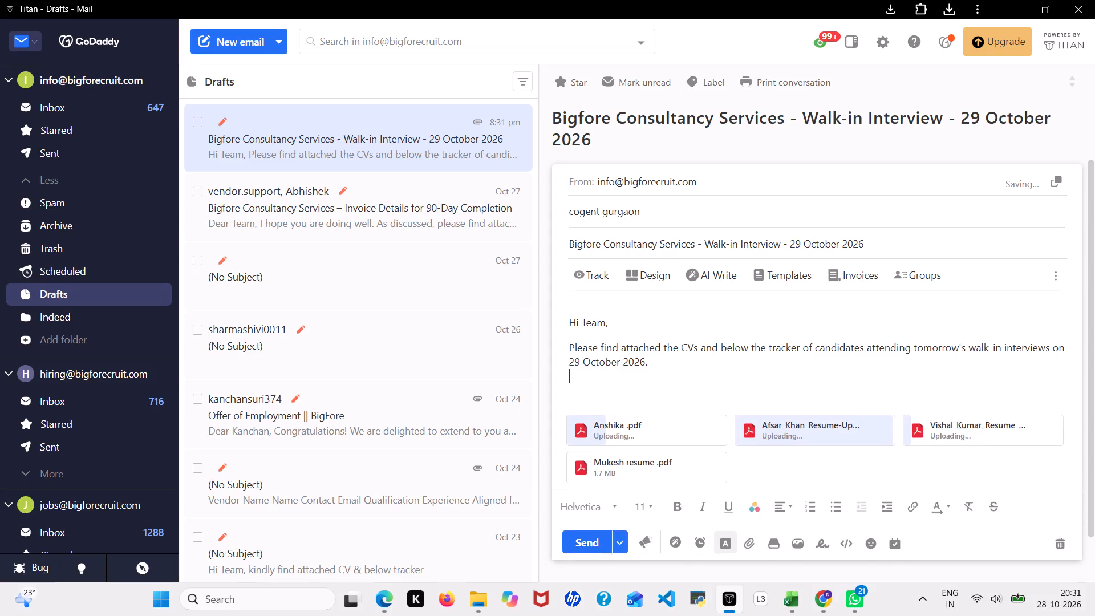
Paste the copied candidate tracker table on a new line below the introductory sentence of the Cogent Gurgaon draft.
{"action": "key", "text": "Return"}
{"action": "key", "text": "ctrl+v"}
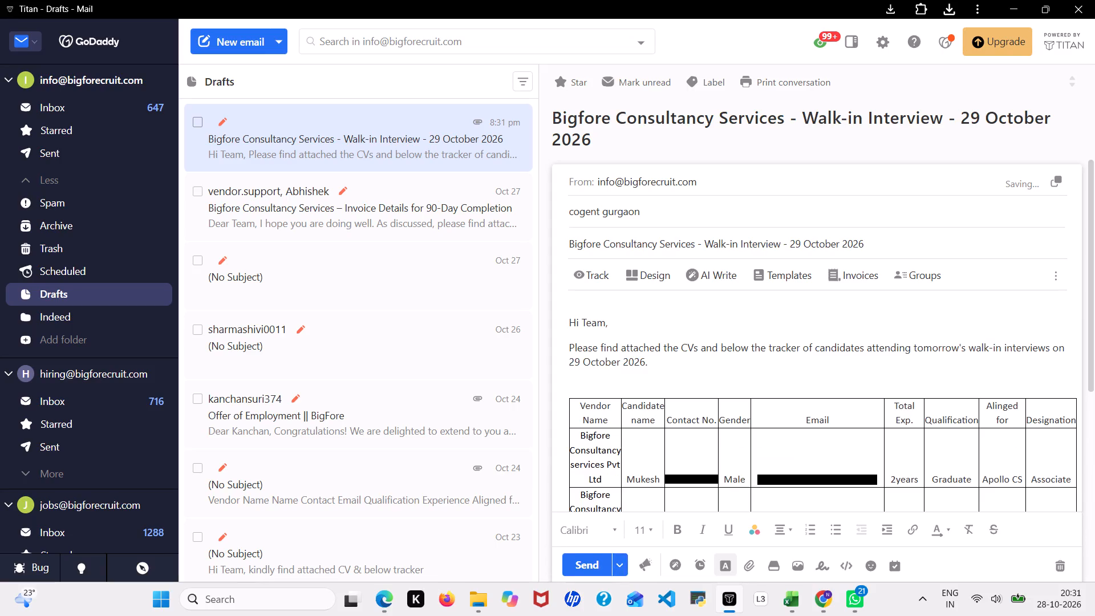
Add the closing "Thanks & Regards," with the sender name "Pawan" on the next line below the tracker table.
{"action": "scroll", "coordinate": [743, 360], "scroll_direction": "down", "scroll_amount": 3}
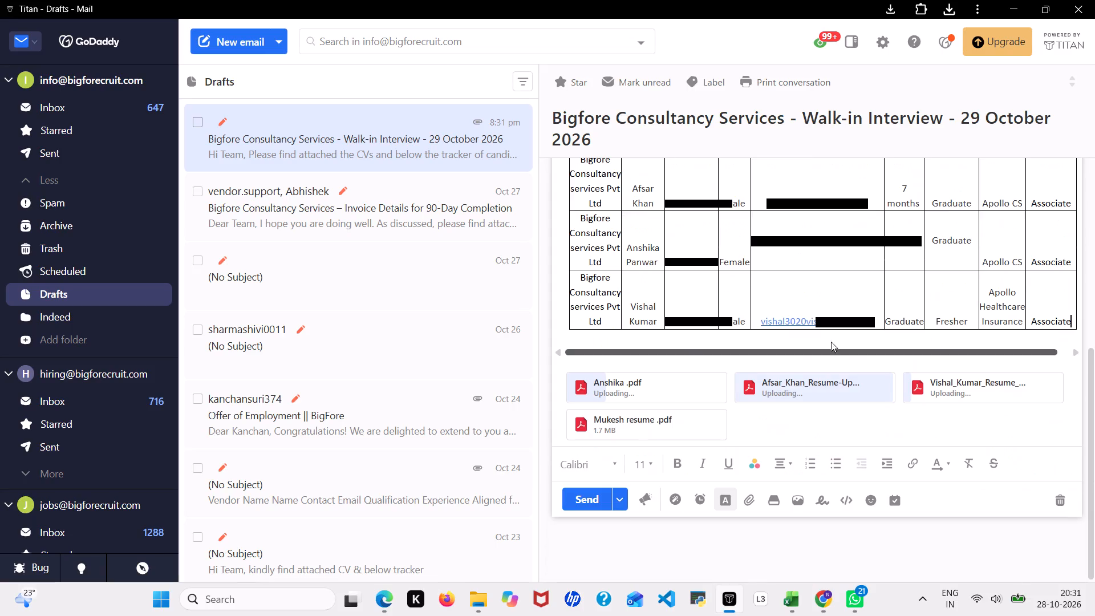
{"action": "double_click", "coordinate": [1079, 325]}
{"action": "key", "text": "Return"}
{"action": "key", "text": "Return"}
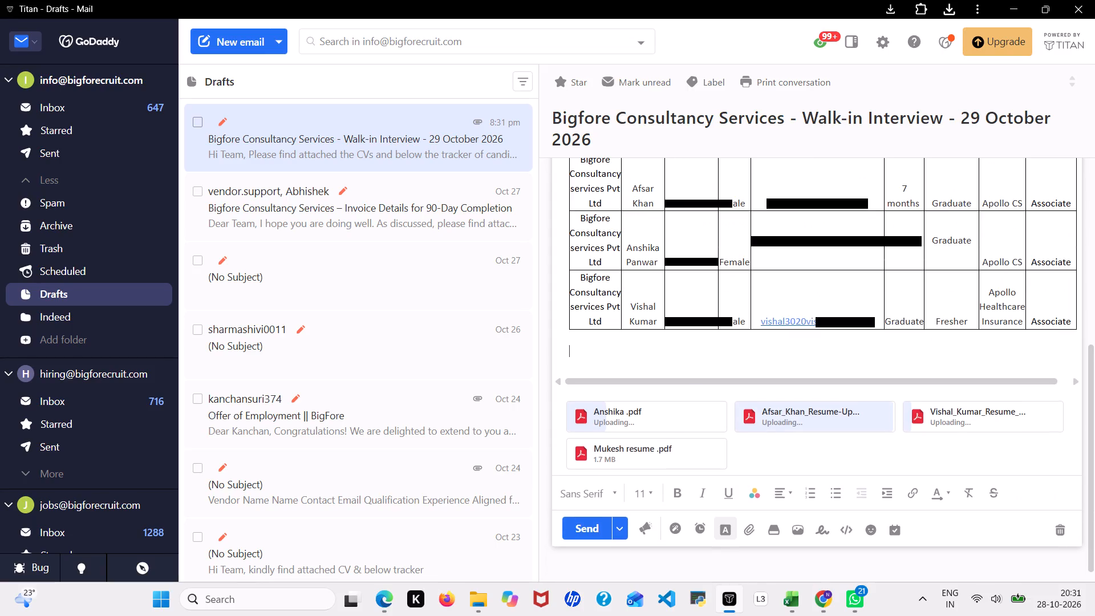
{"action": "type", "text": "Thanks"}
{"action": "key", "text": "space"}
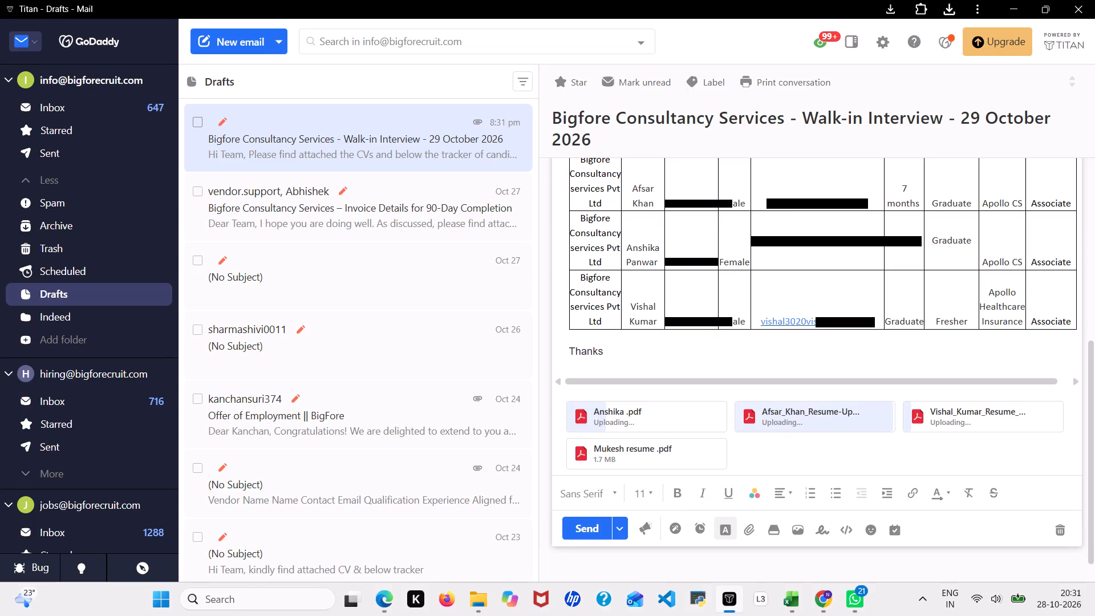
{"action": "type", "text": "& Regards,"}
{"action": "key", "text": "Return"}
{"action": "key", "text": "shift+p"}
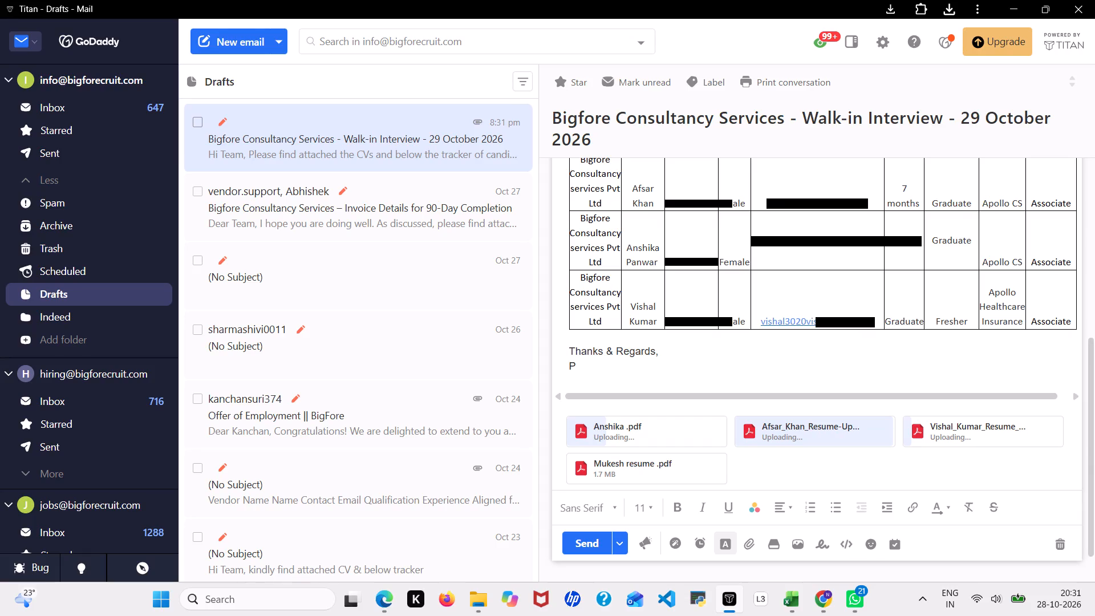
{"action": "type", "text": "awan"}
Replace the "cogent gurgaon" placeholder recipient with the saved contacts Manoj and Arun.
{"action": "scroll", "coordinate": [870, 333], "scroll_direction": "up", "scroll_amount": 3}
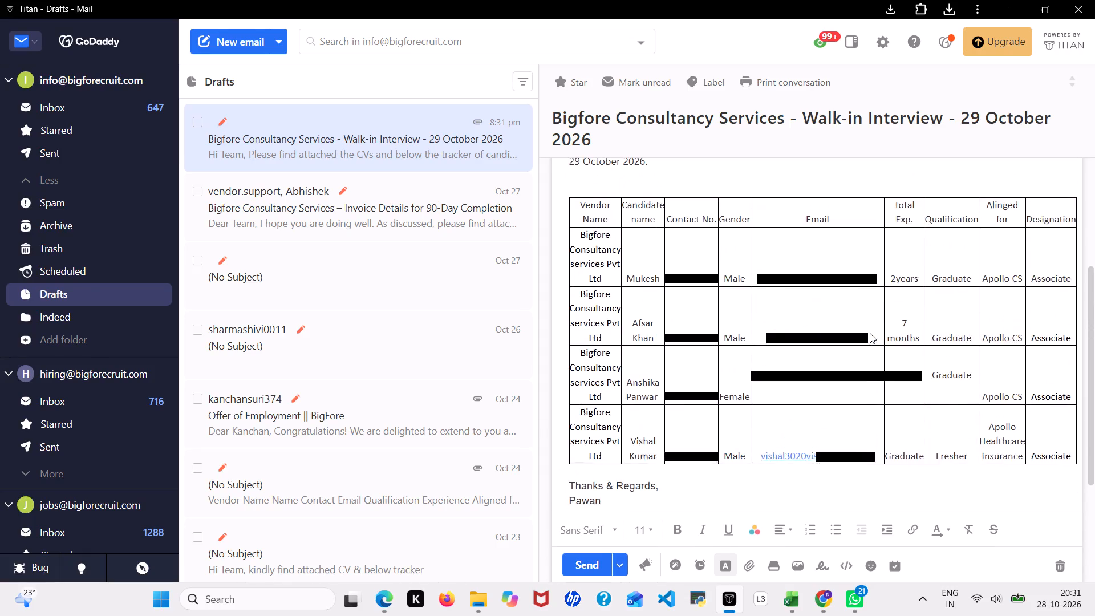
{"action": "scroll", "coordinate": [870, 333], "scroll_direction": "up", "scroll_amount": 1}
{"action": "left_click", "coordinate": [643, 210]}
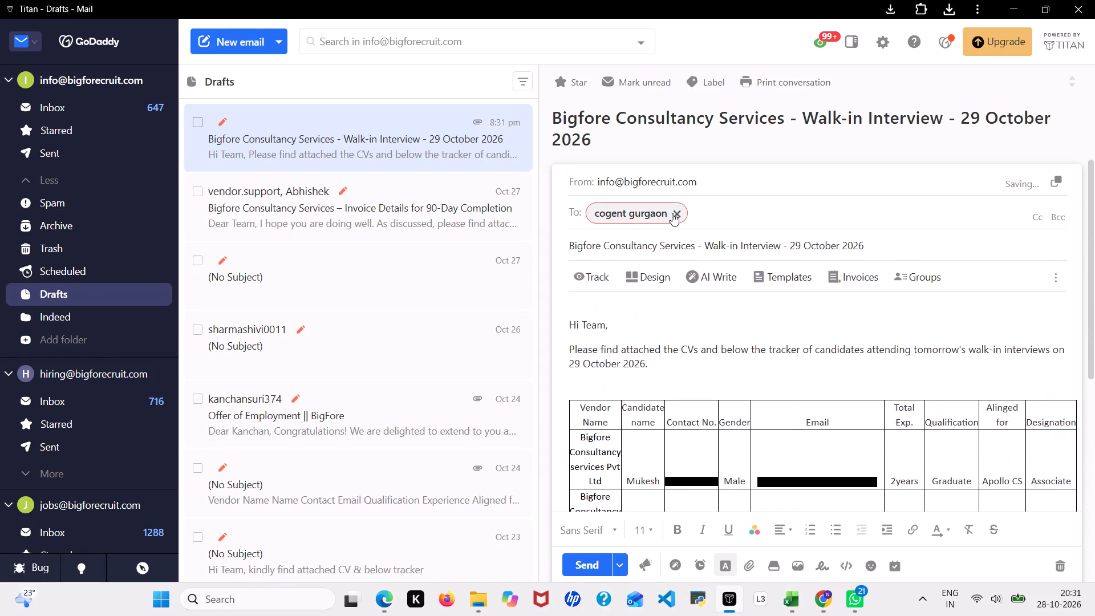
{"action": "left_click", "coordinate": [674, 214]}
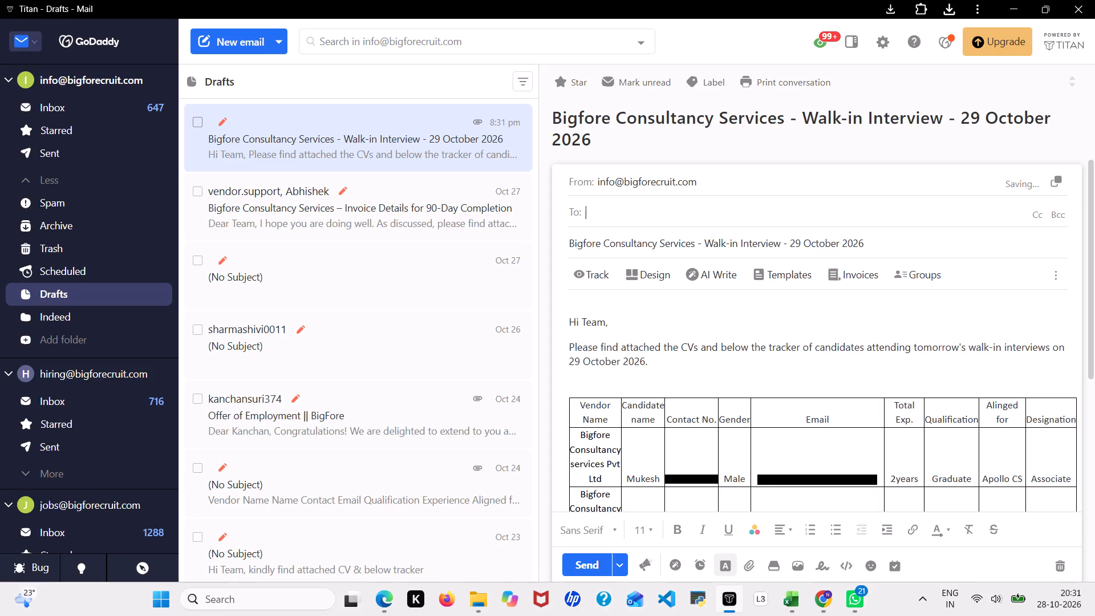
{"action": "type", "text": "ma"}
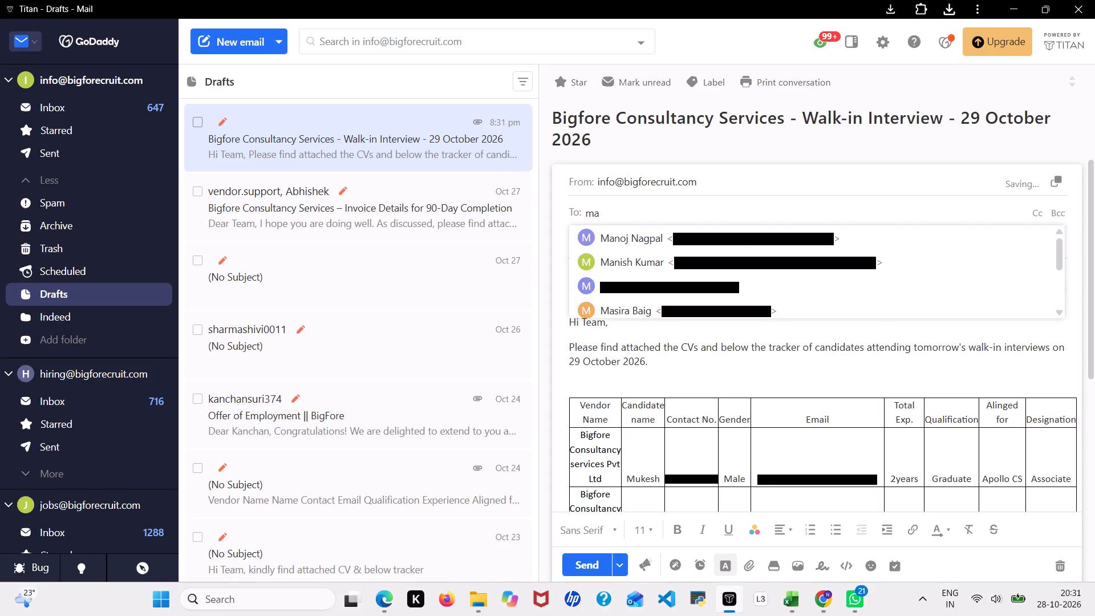
{"action": "left_click", "coordinate": [603, 232]}
{"action": "type", "text": "ar"}
{"action": "left_click", "coordinate": [675, 238]}
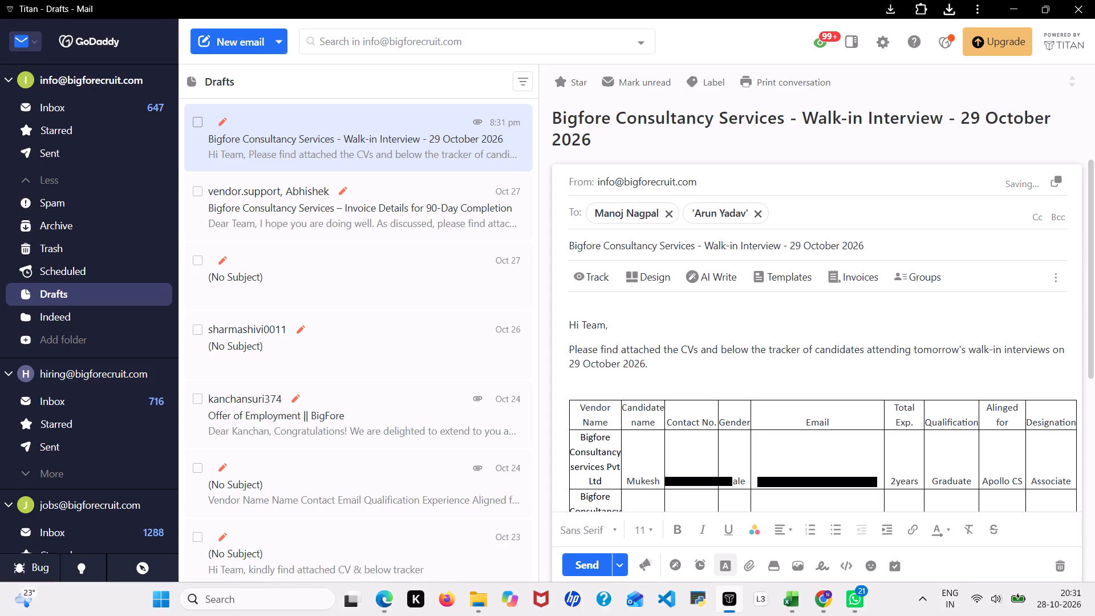
Add two Cc recipients from the saved contacts, using the first suggestions for "mu" and "mo".
{"action": "left_click", "coordinate": [1032, 222]}
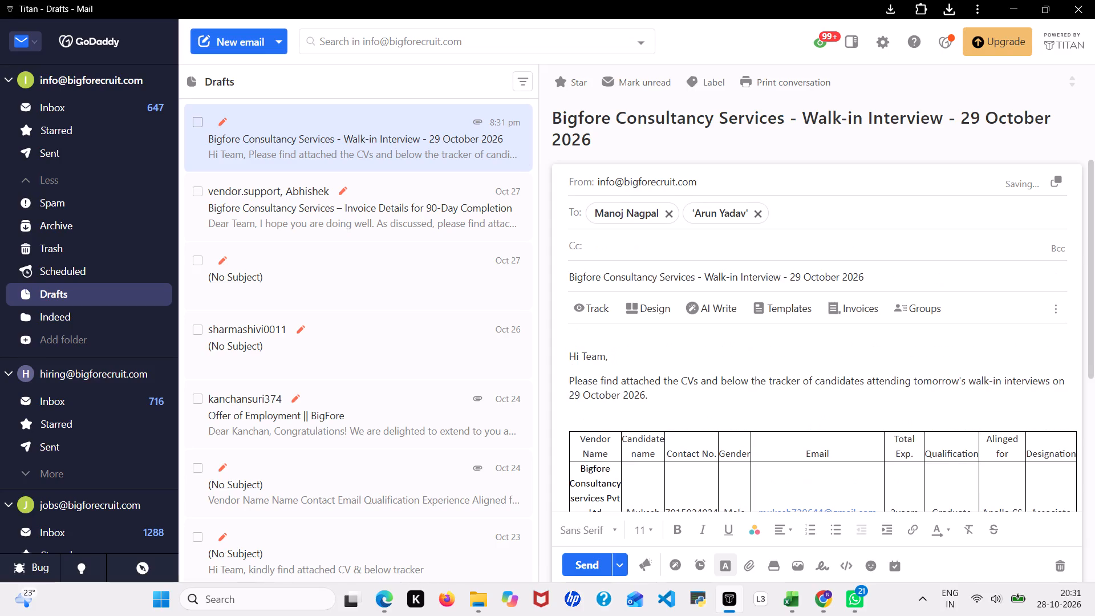
{"action": "type", "text": "mu"}
{"action": "left_click", "coordinate": [881, 265]}
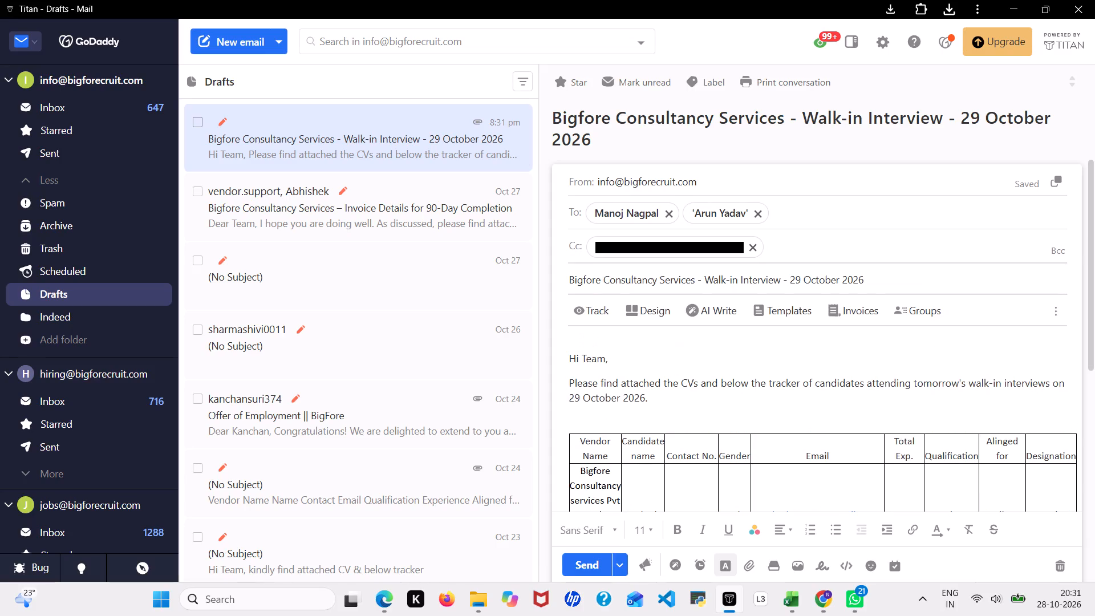
{"action": "type", "text": "mo"}
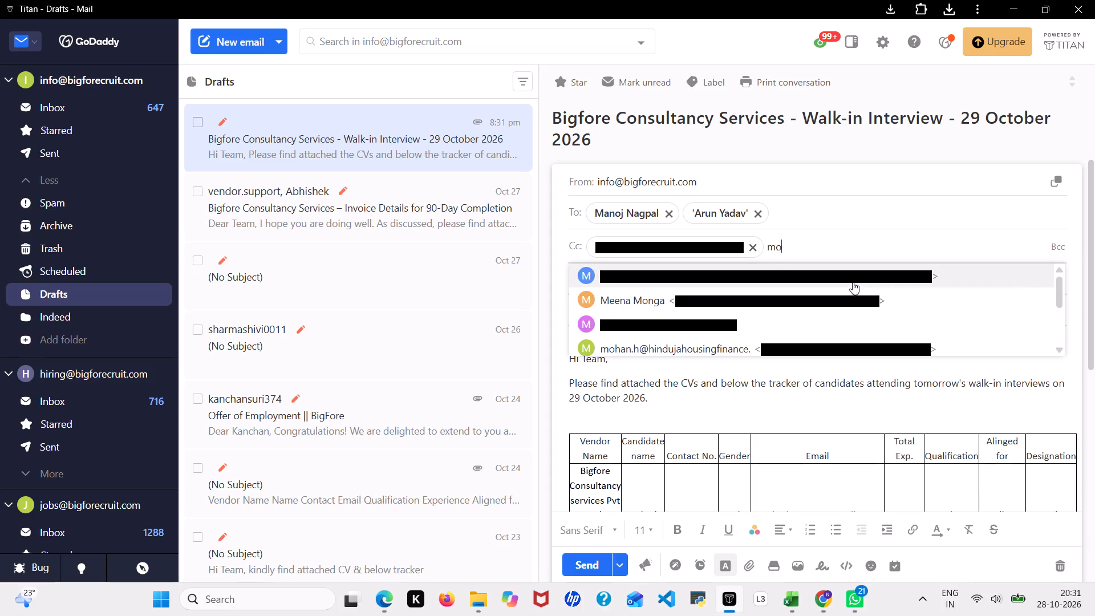
{"action": "left_click", "coordinate": [851, 279]}
Remove Afsar's resume from the attachments and attach his updated resume PDF again from the recent files.
{"action": "scroll", "coordinate": [786, 395], "scroll_direction": "down", "scroll_amount": 4}
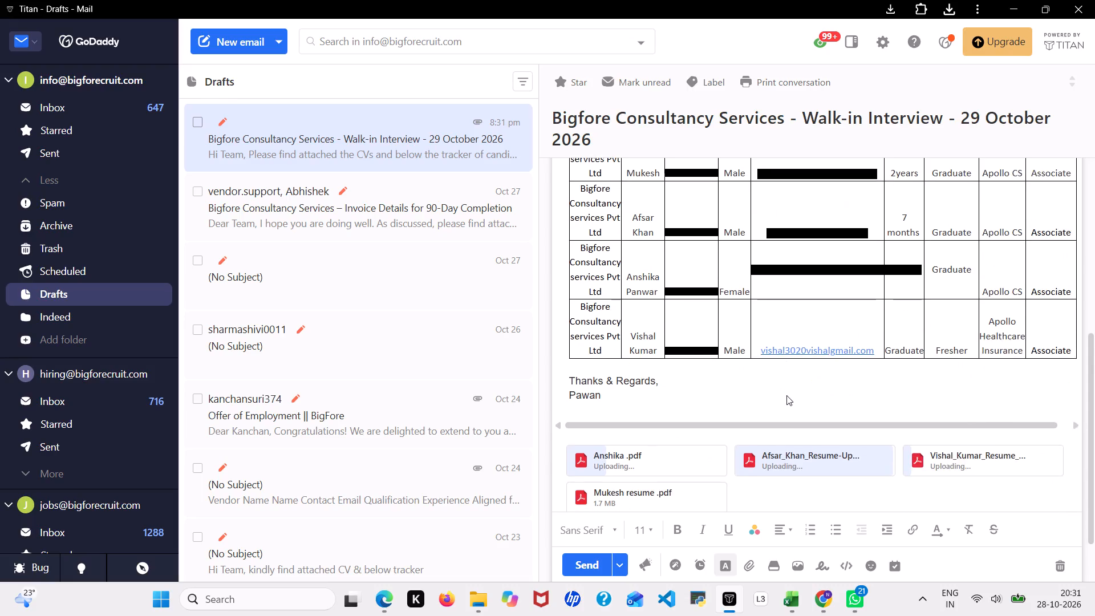
{"action": "scroll", "coordinate": [786, 395], "scroll_direction": "down", "scroll_amount": 1}
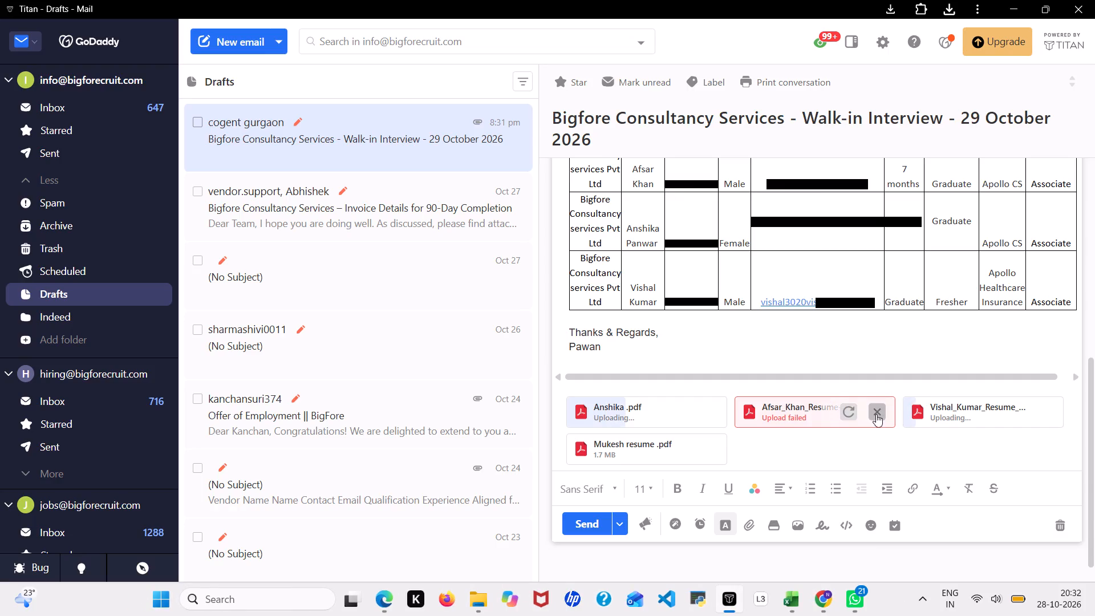
{"action": "left_click", "coordinate": [876, 414]}
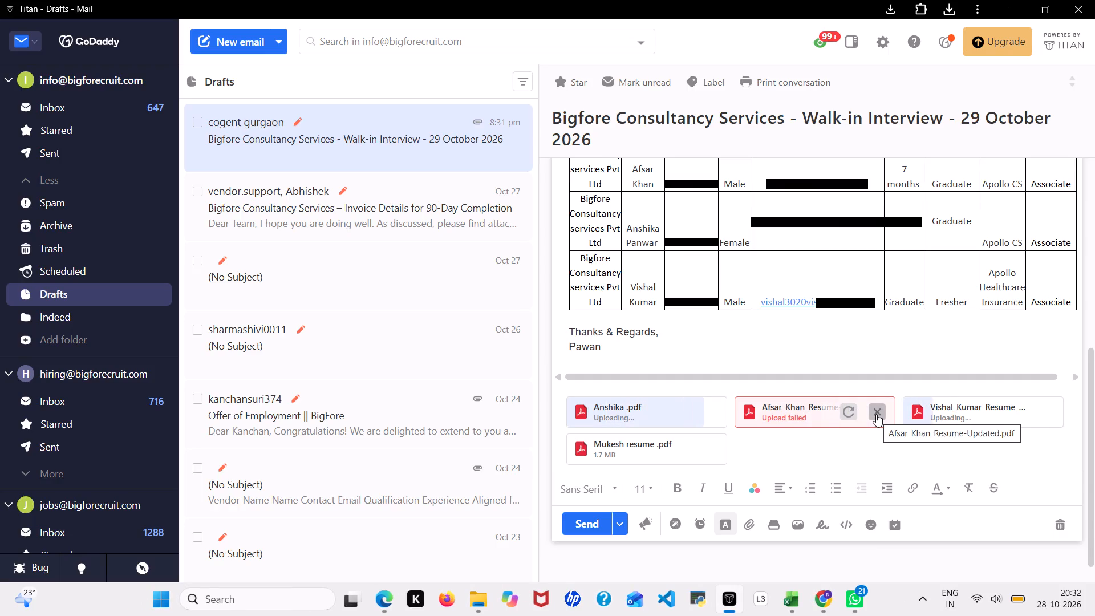
{"action": "left_click", "coordinate": [876, 414]}
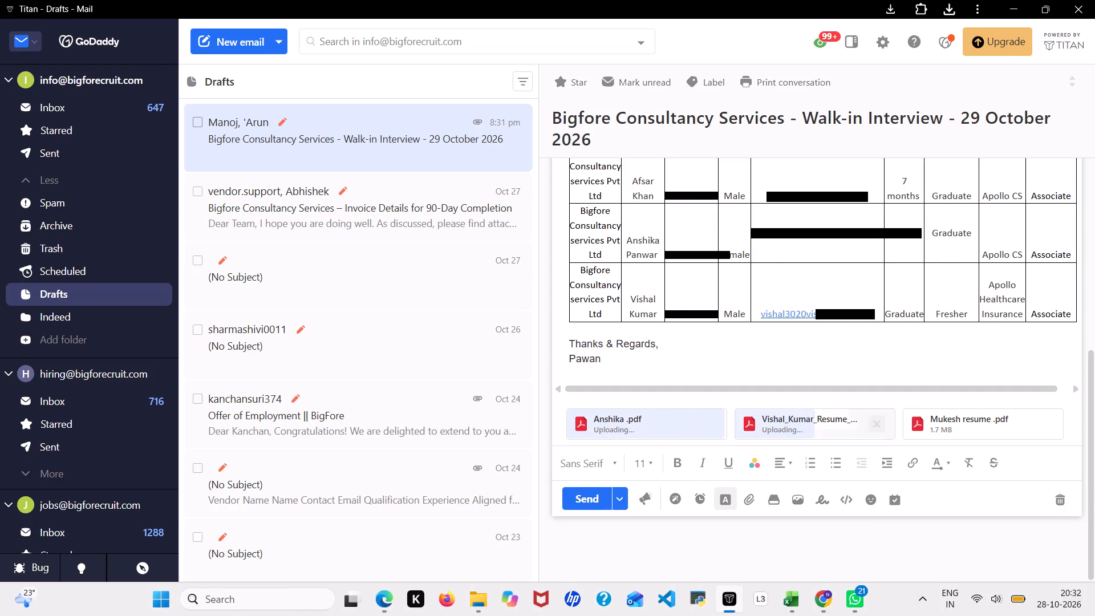
{"action": "left_click", "coordinate": [750, 501]}
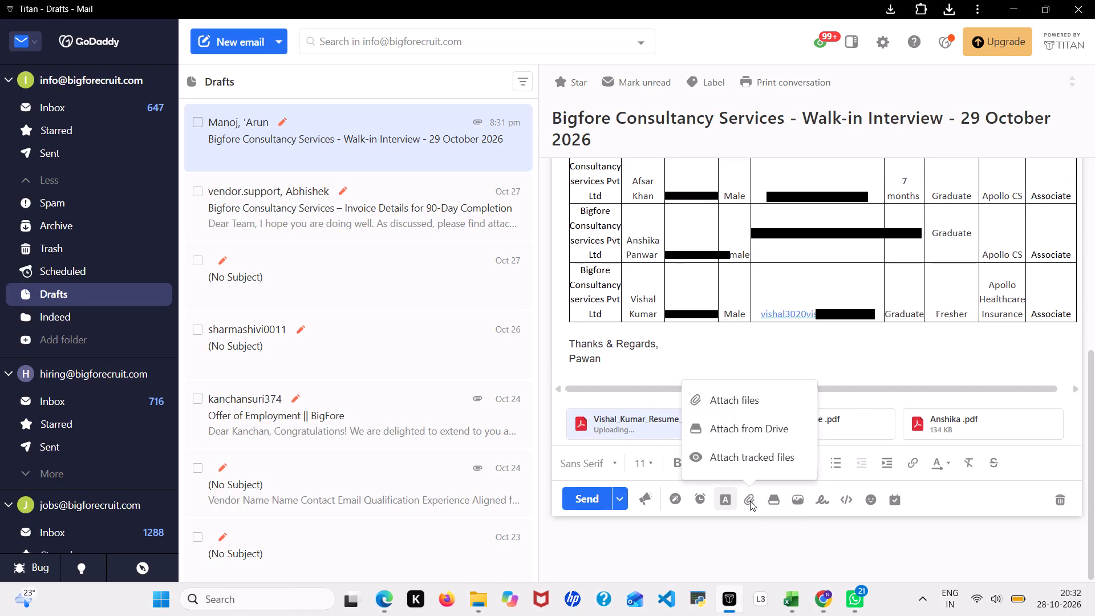
{"action": "left_click", "coordinate": [755, 402]}
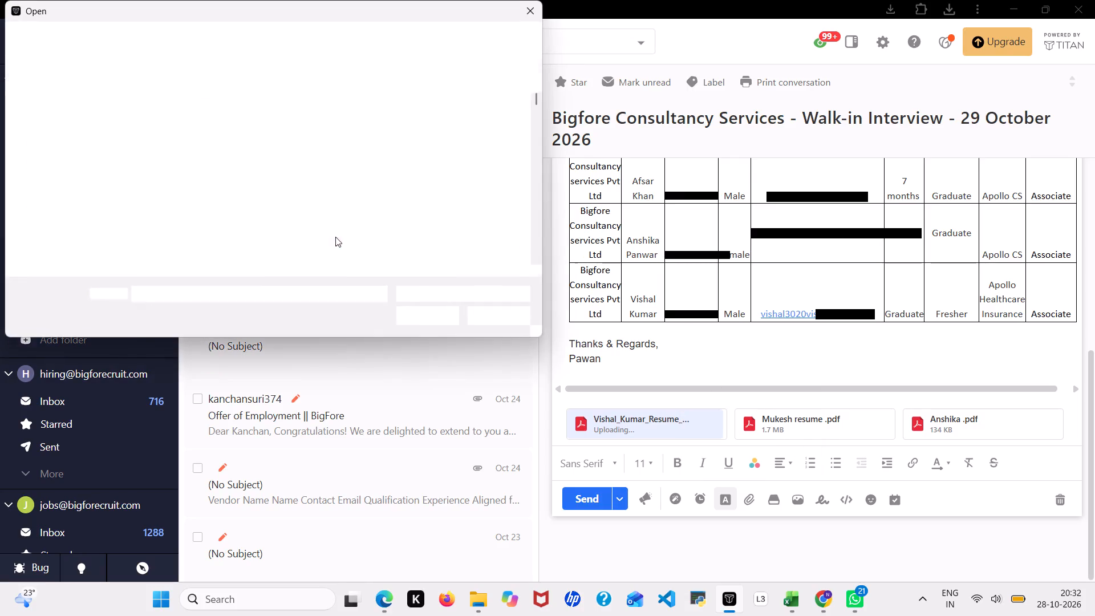
{"action": "double_click", "coordinate": [96, 88]}
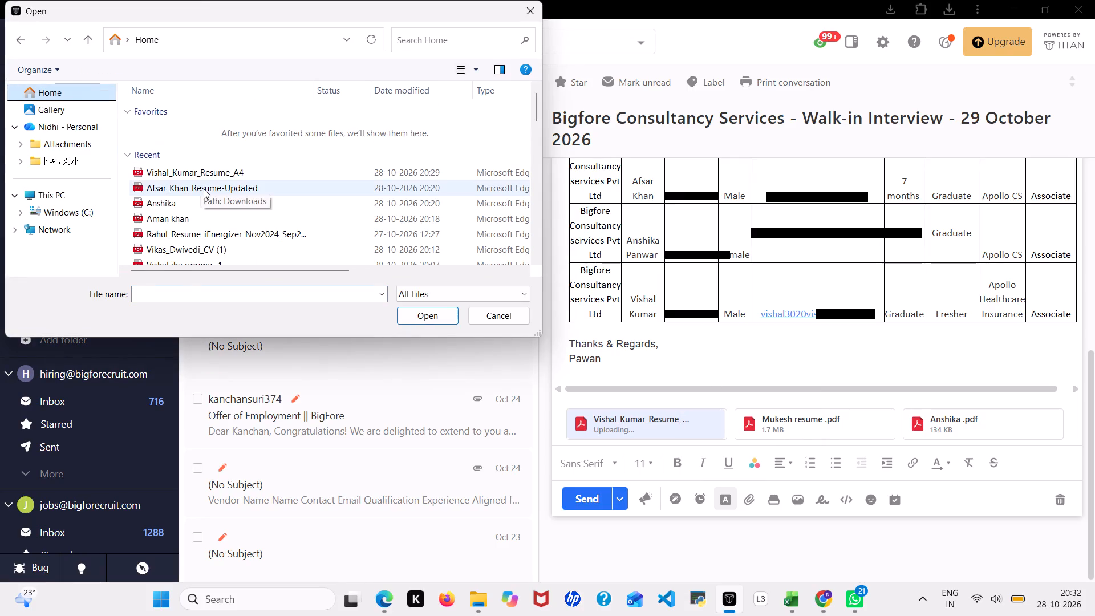
{"action": "left_click", "coordinate": [204, 189]}
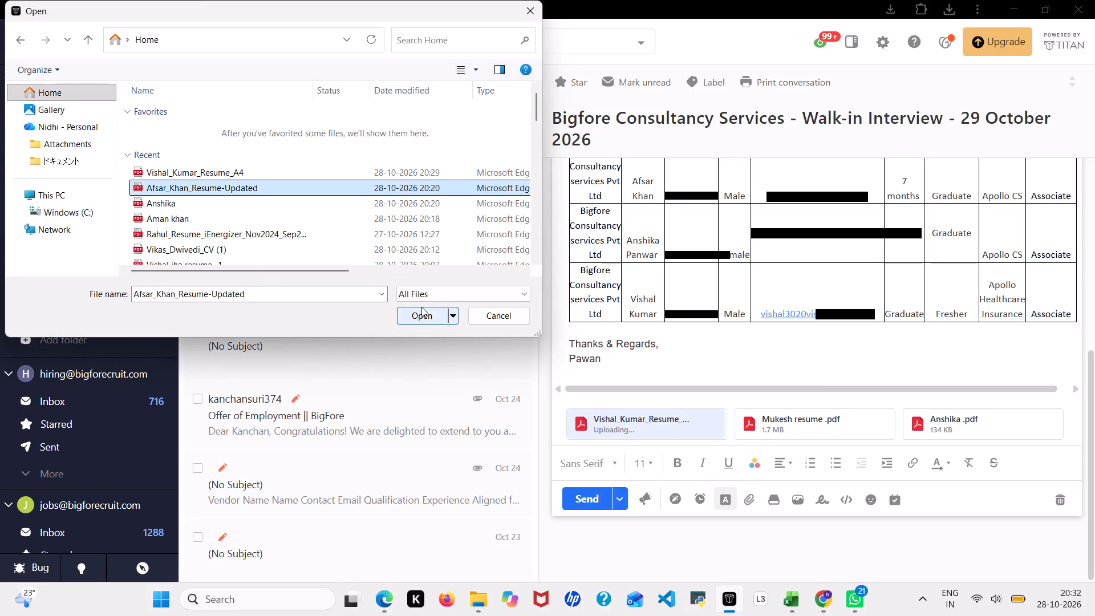
{"action": "left_click", "coordinate": [424, 313]}
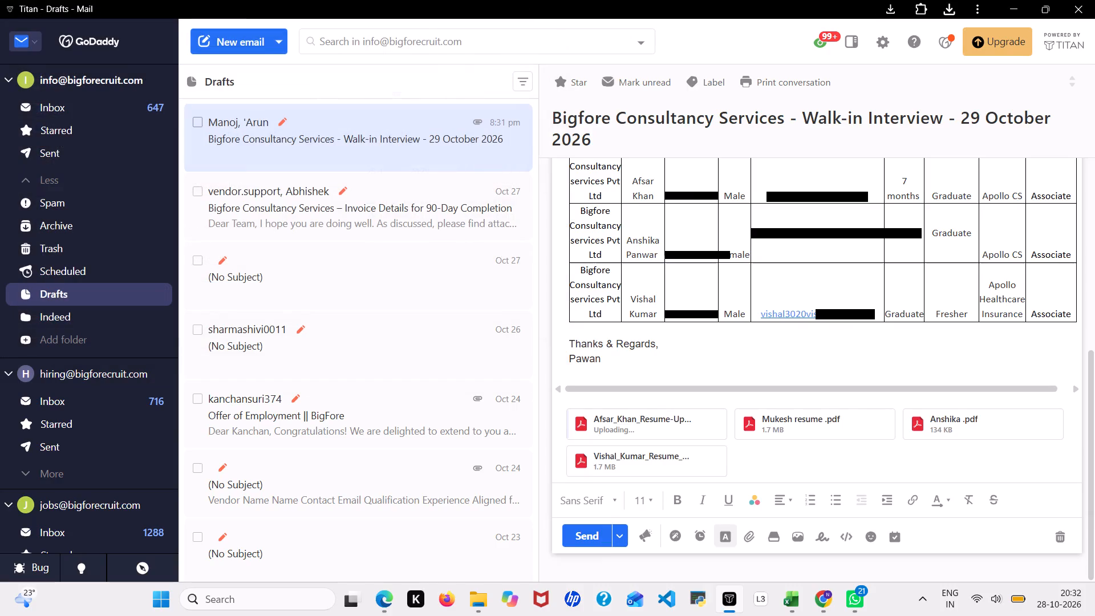
Review the draft's recipients, message text, tracker table and the upload status of the four CV attachments.
{"action": "scroll", "coordinate": [721, 333], "scroll_direction": "up", "scroll_amount": 1}
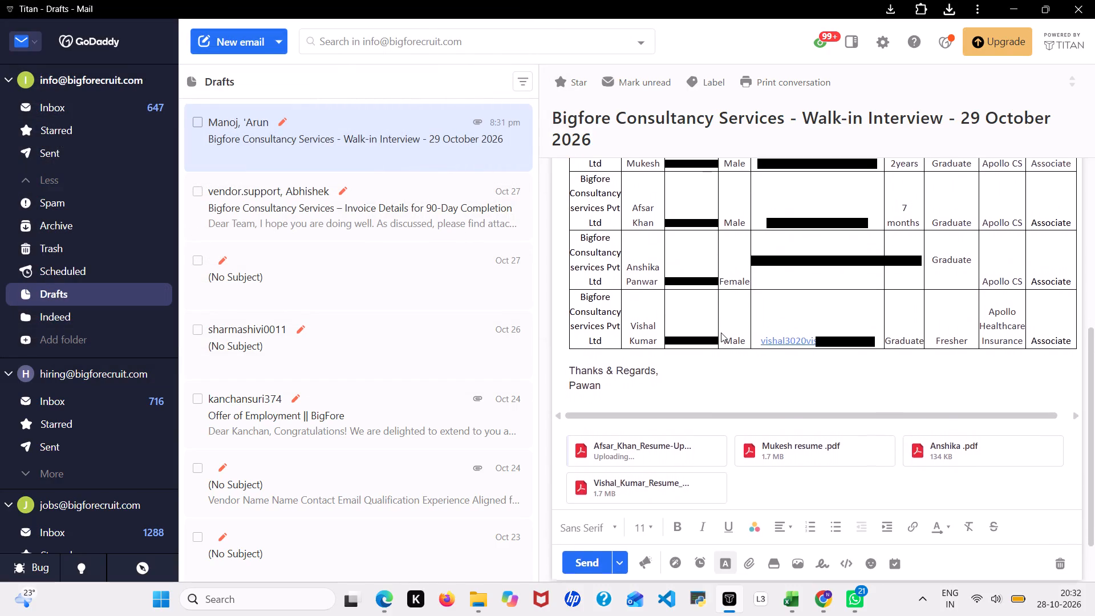
{"action": "scroll", "coordinate": [721, 333], "scroll_direction": "up", "scroll_amount": 1}
{"action": "scroll", "coordinate": [721, 333], "scroll_direction": "down", "scroll_amount": 1}
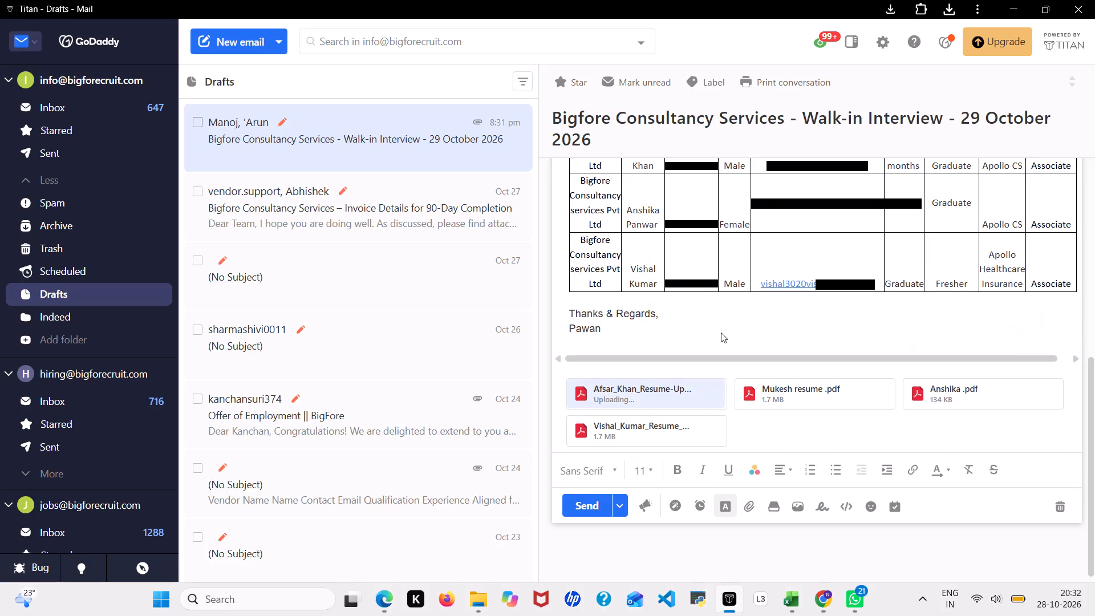
{"action": "scroll", "coordinate": [721, 333], "scroll_direction": "up", "scroll_amount": 4}
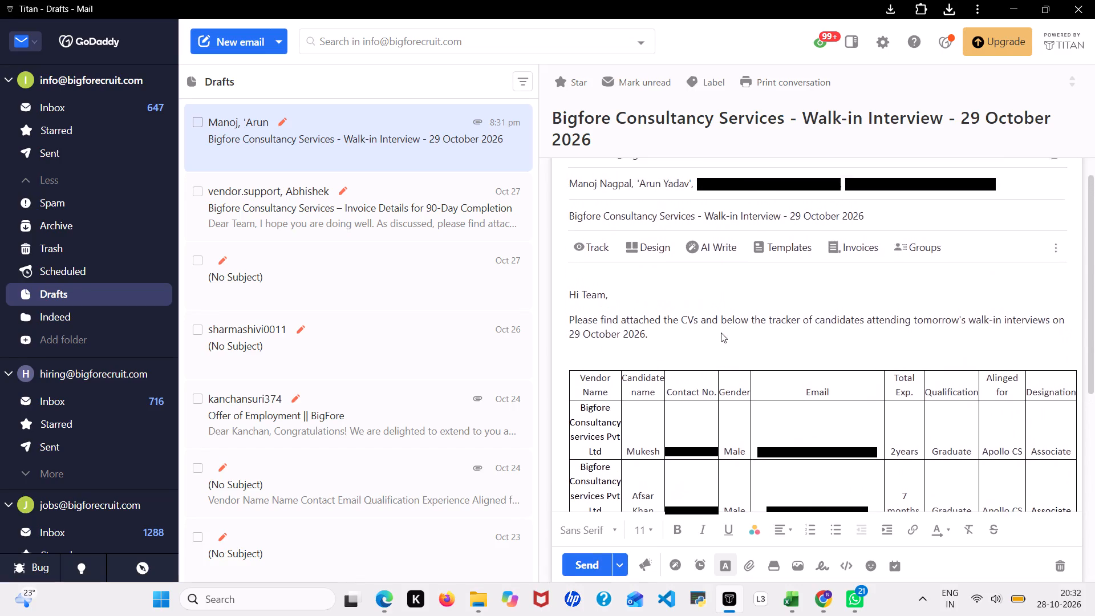
{"action": "scroll", "coordinate": [721, 333], "scroll_direction": "up", "scroll_amount": 1}
{"action": "scroll", "coordinate": [721, 333], "scroll_direction": "down", "scroll_amount": 4}
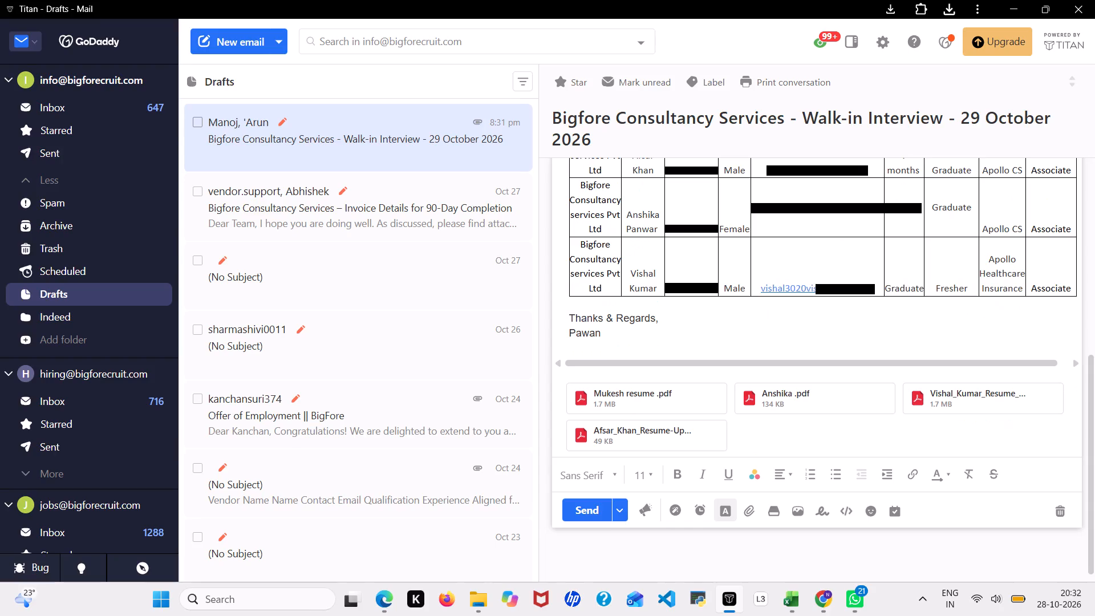
{"action": "scroll", "coordinate": [755, 258], "scroll_direction": "up", "scroll_amount": 1}
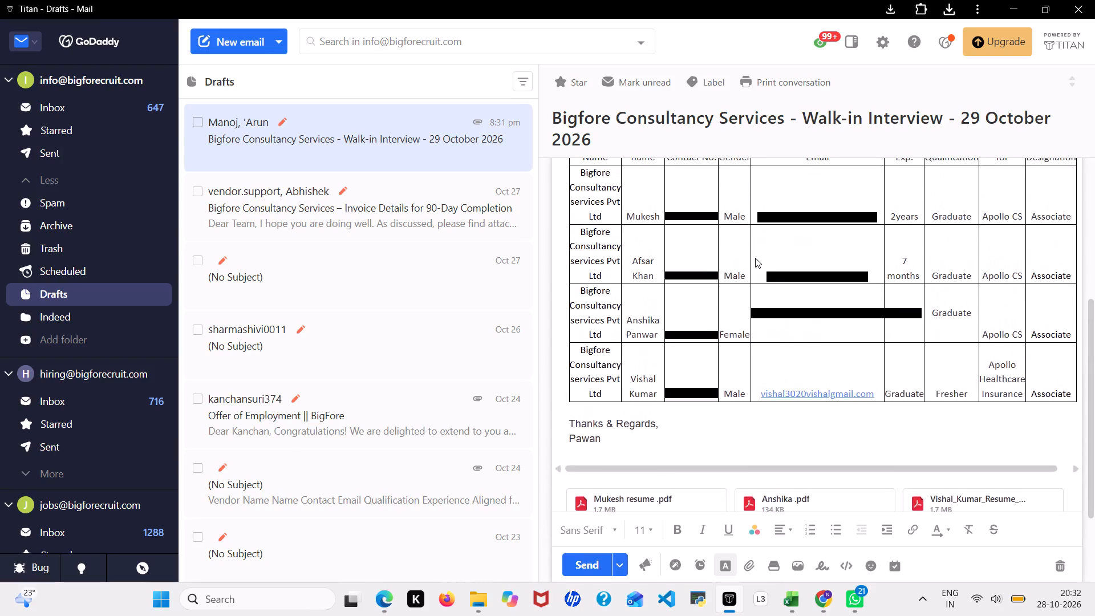
{"action": "scroll", "coordinate": [755, 258], "scroll_direction": "up", "scroll_amount": 1}
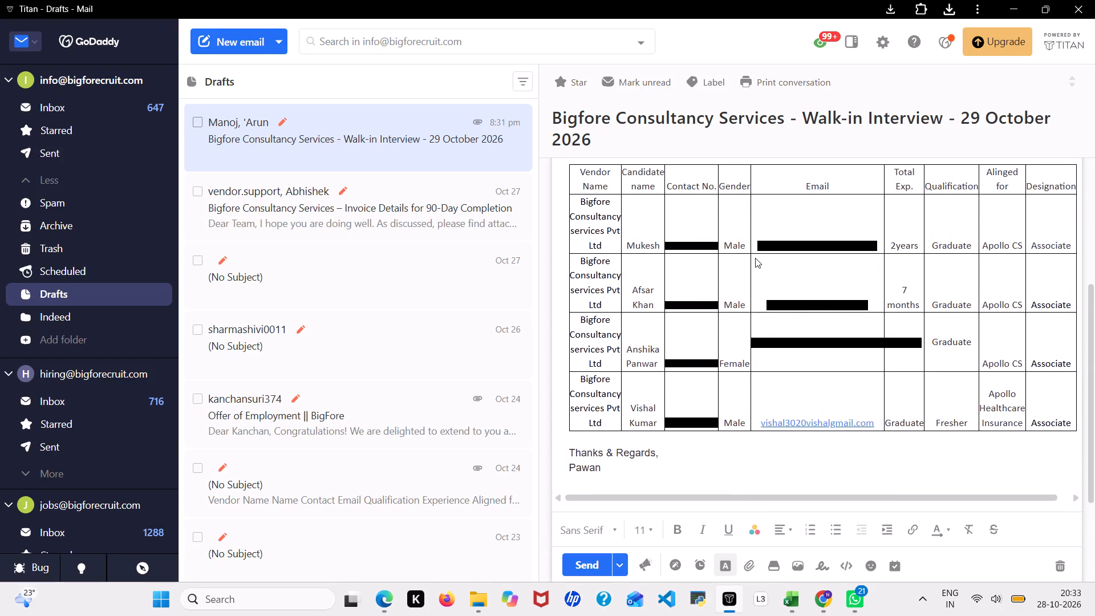
{"action": "scroll", "coordinate": [755, 258], "scroll_direction": "down", "scroll_amount": 1}
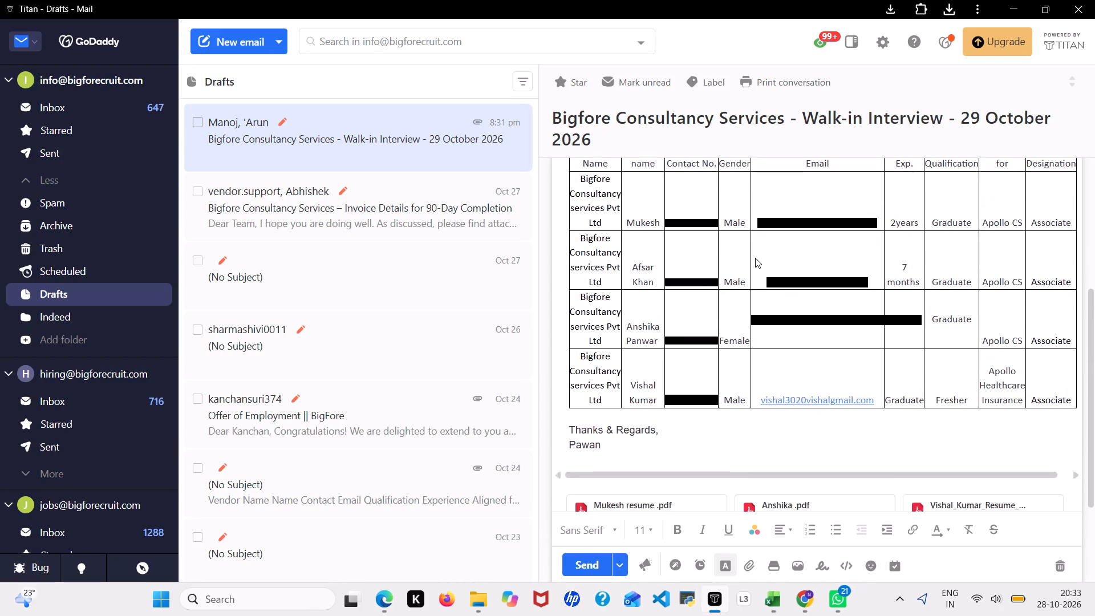
{"action": "scroll", "coordinate": [755, 258], "scroll_direction": "down", "scroll_amount": 2}
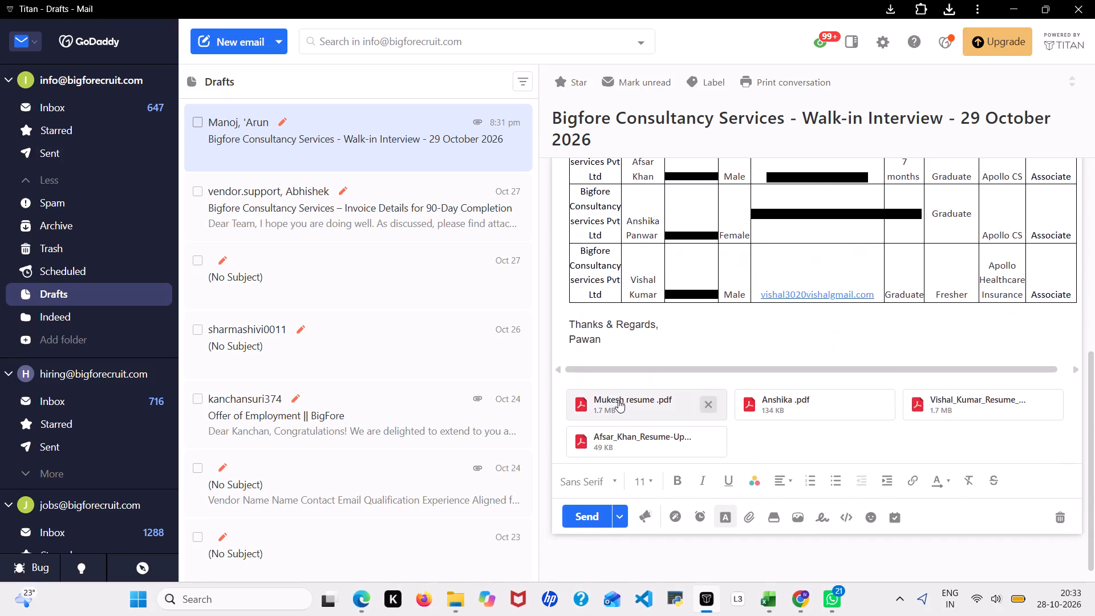
Preview the attached Mukesh resume PDF from the draft and close the preview.
{"action": "left_click", "coordinate": [618, 400]}
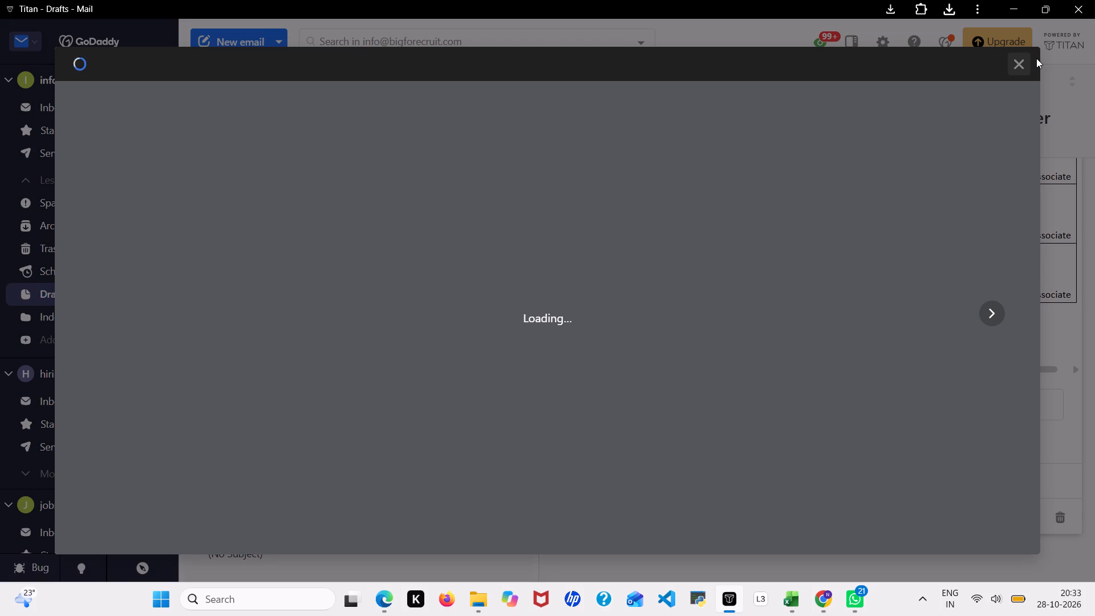
{"action": "left_click", "coordinate": [1023, 64]}
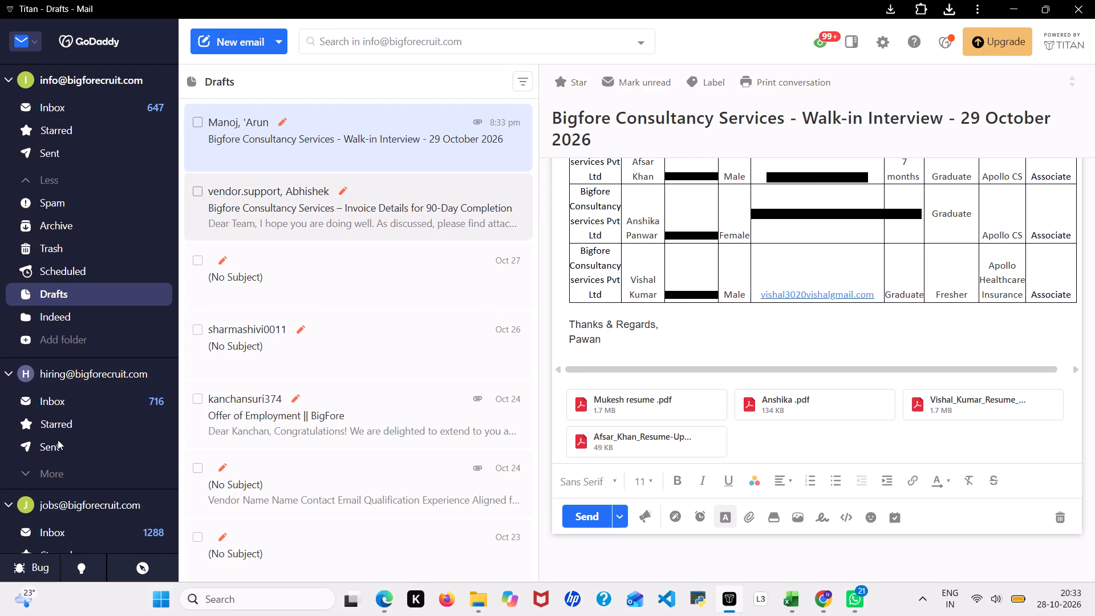
Open the email "Interview Lineups of Candidates for 29-10-2026" in the jobs account's Sent folder.
{"action": "scroll", "coordinate": [44, 455], "scroll_direction": "down", "scroll_amount": 2}
{"action": "left_click", "coordinate": [47, 467]}
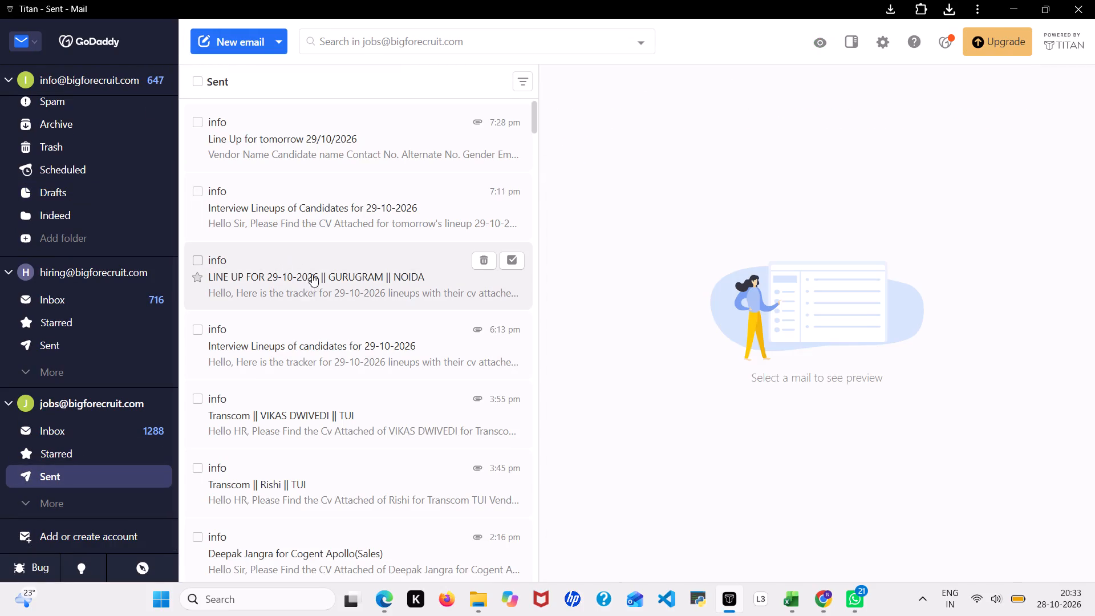
{"action": "left_click", "coordinate": [350, 196]}
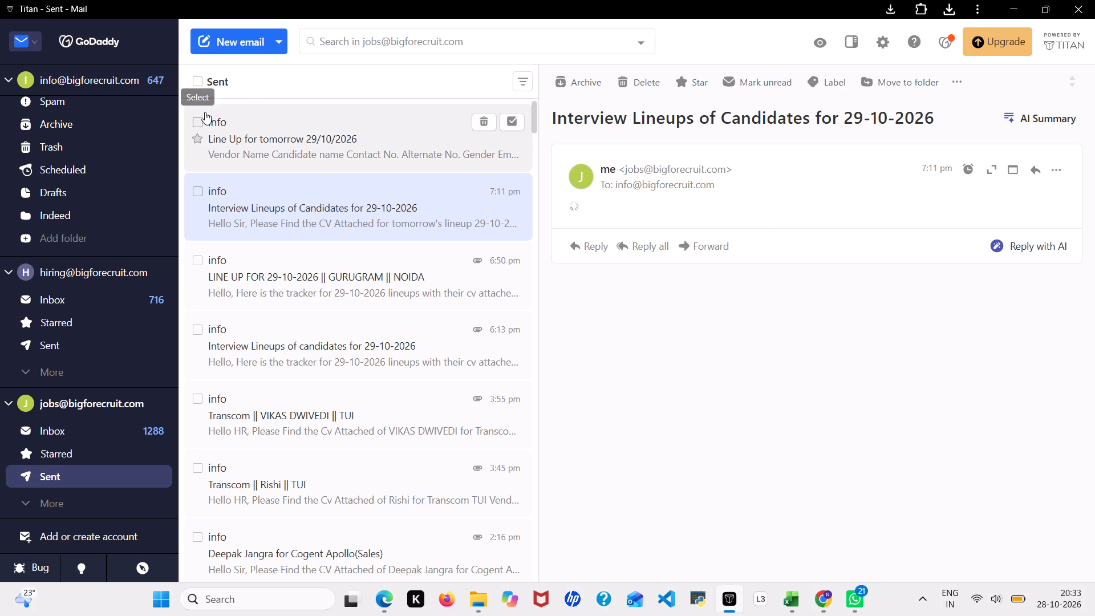
Return to the info account's mail folders.
{"action": "left_click", "coordinate": [79, 84]}
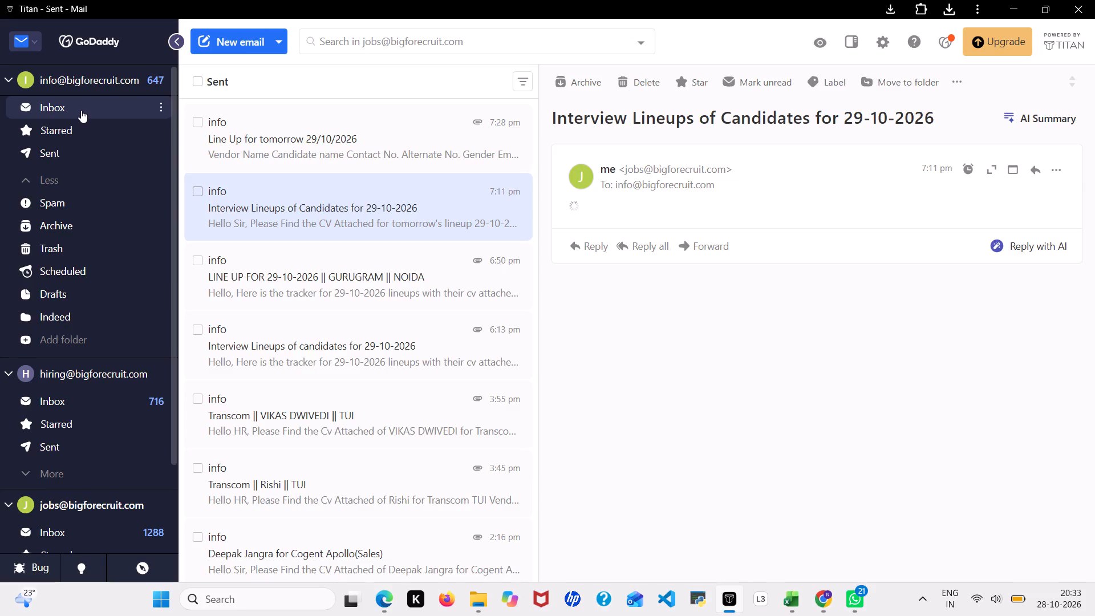
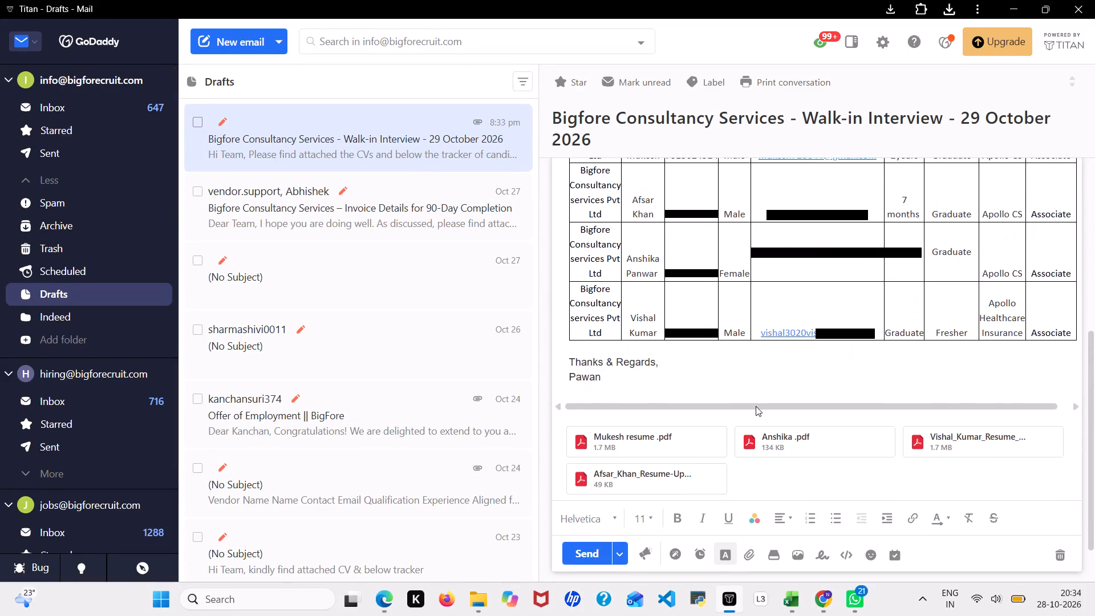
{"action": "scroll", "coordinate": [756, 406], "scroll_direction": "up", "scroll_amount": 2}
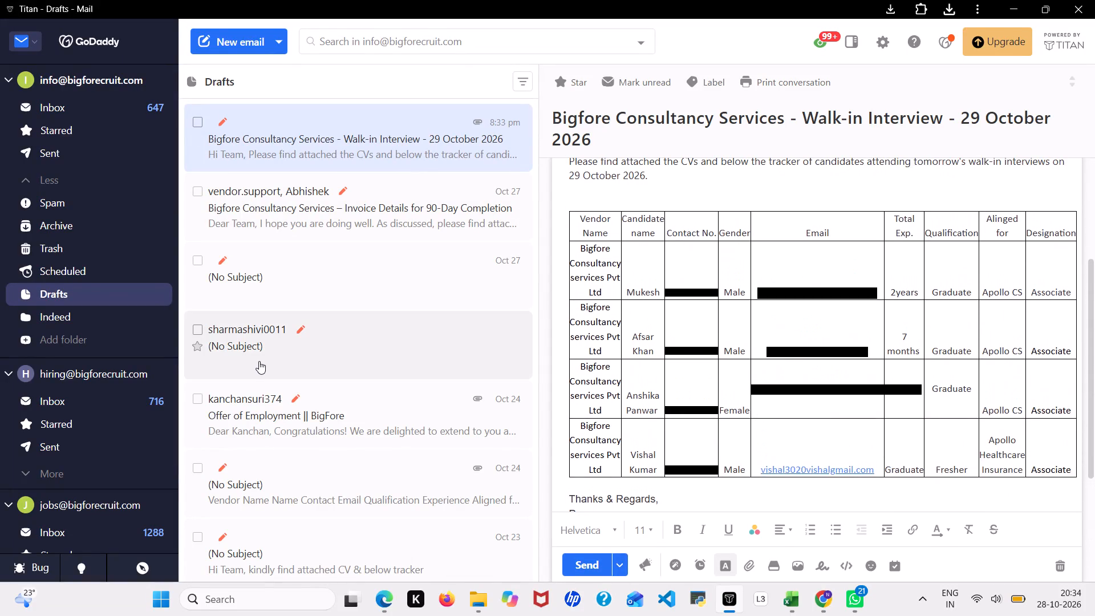
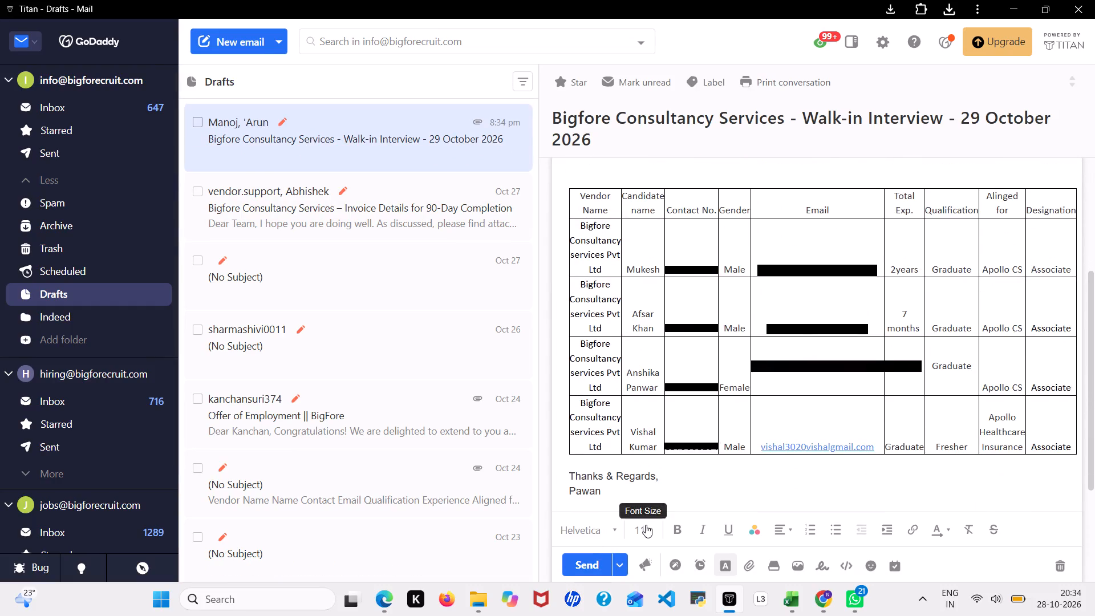
Send the drafted Bigfore Consultancy Services walk-in interview email for 29 October 2026 with its candidate tracker.
{"action": "left_click", "coordinate": [596, 562]}
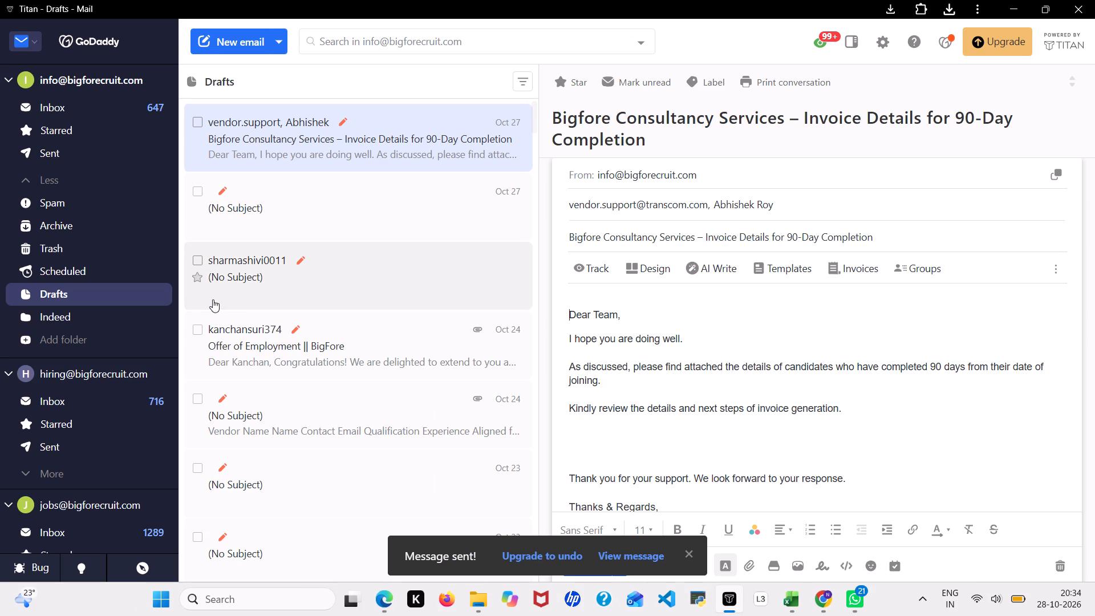
Open the newest 29 October 2026 walk-in interview email among the info account's sent messages and check its candidate table and attachments.
{"action": "left_click", "coordinate": [33, 178]}
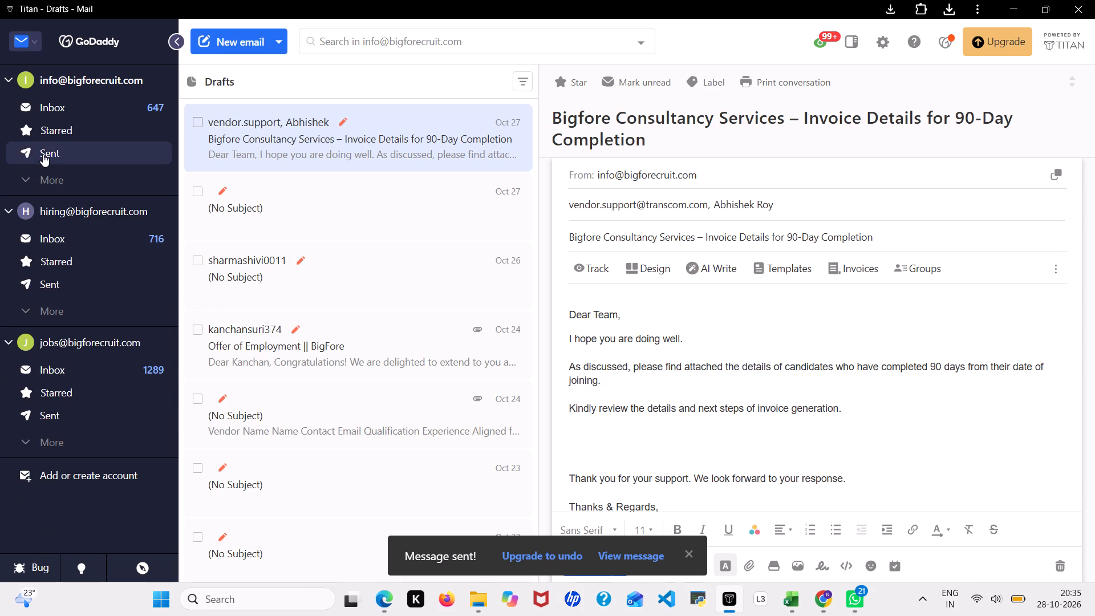
{"action": "left_click", "coordinate": [44, 152]}
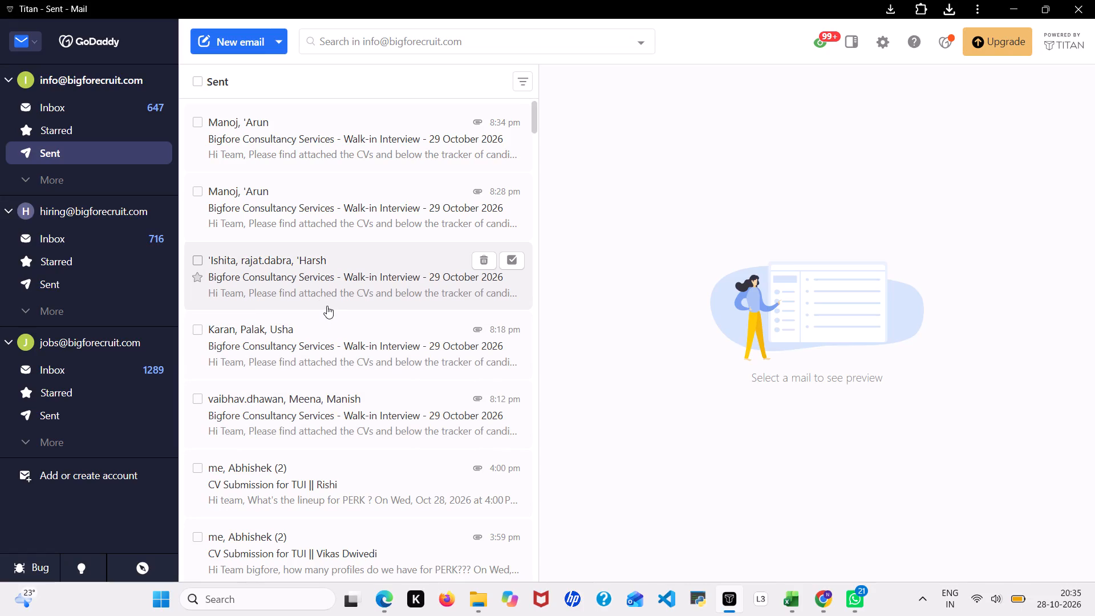
{"action": "left_click", "coordinate": [308, 160]}
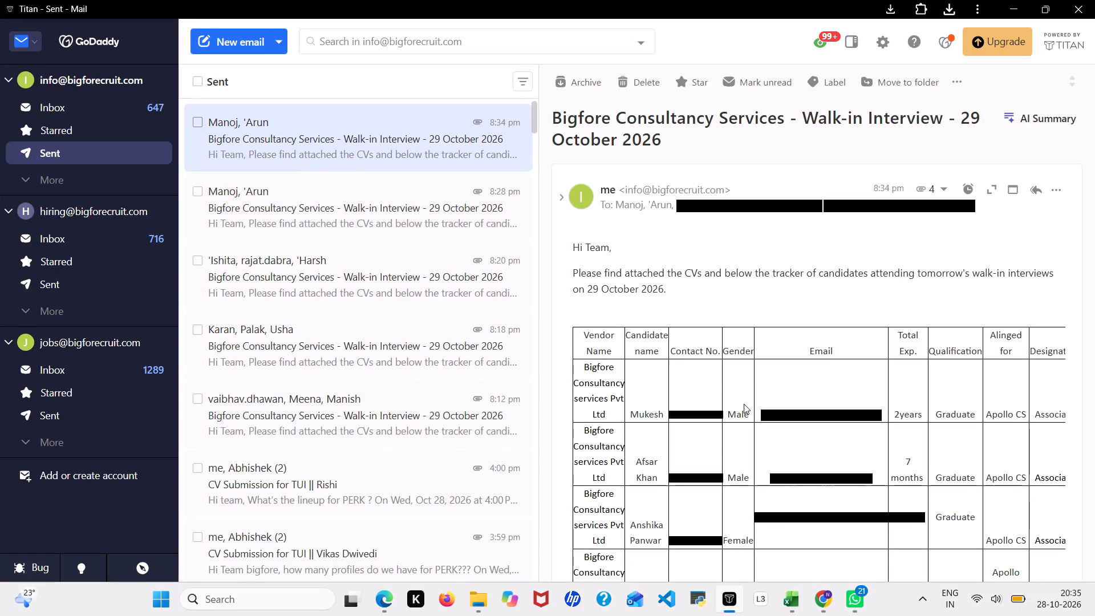
{"action": "scroll", "coordinate": [742, 398], "scroll_direction": "down", "scroll_amount": 2}
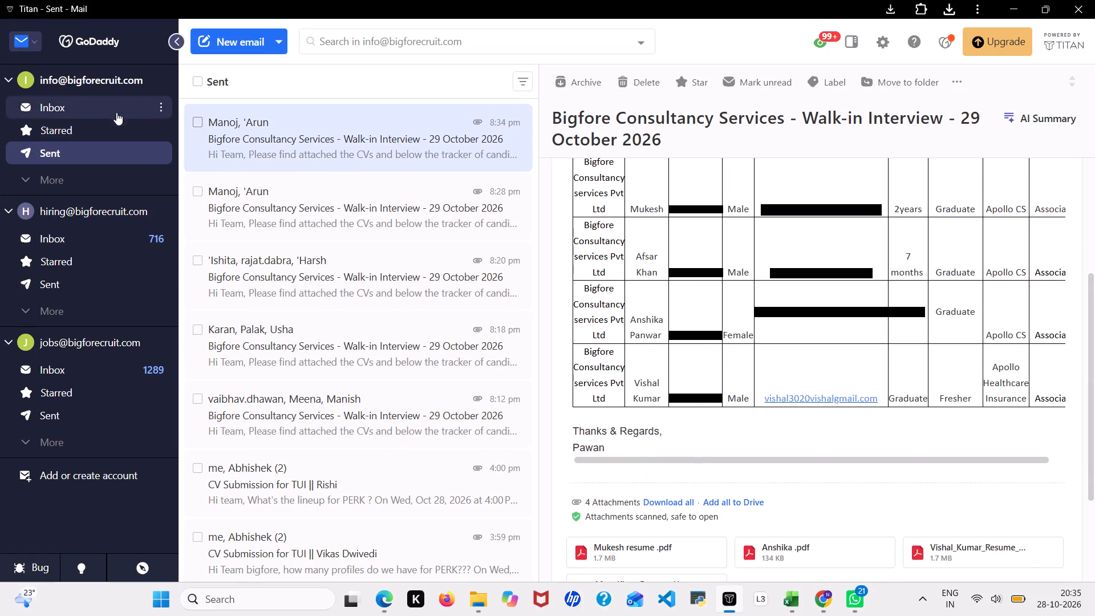
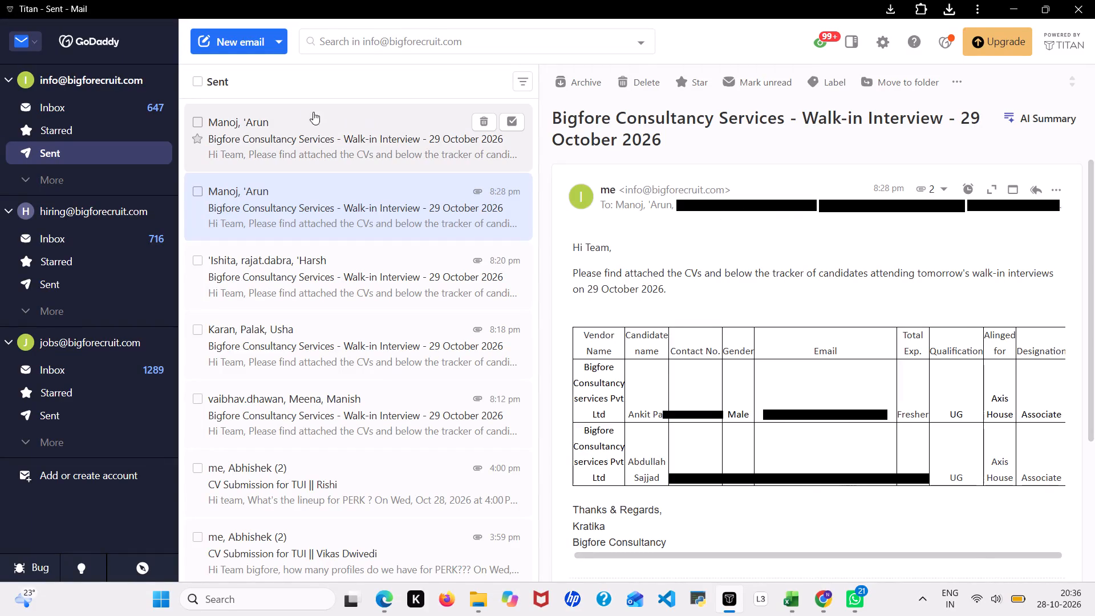
Compare the two newest sent 29 October 2026 walk-in interview emails, then examine the 8:28 pm one's candidate table and attachments.
{"action": "left_click", "coordinate": [311, 127]}
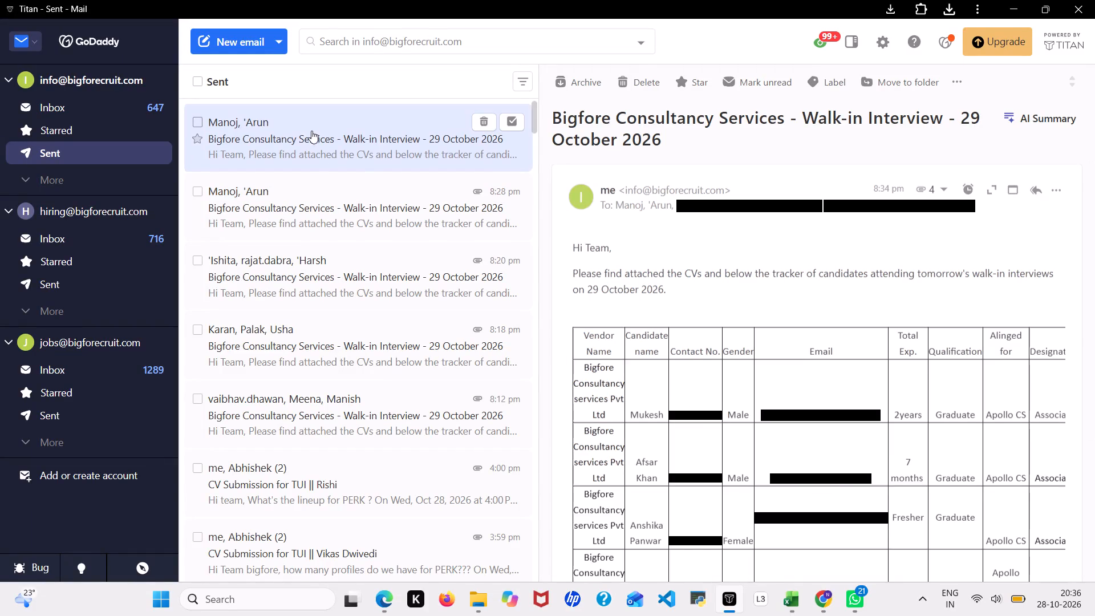
{"action": "left_click", "coordinate": [321, 194]}
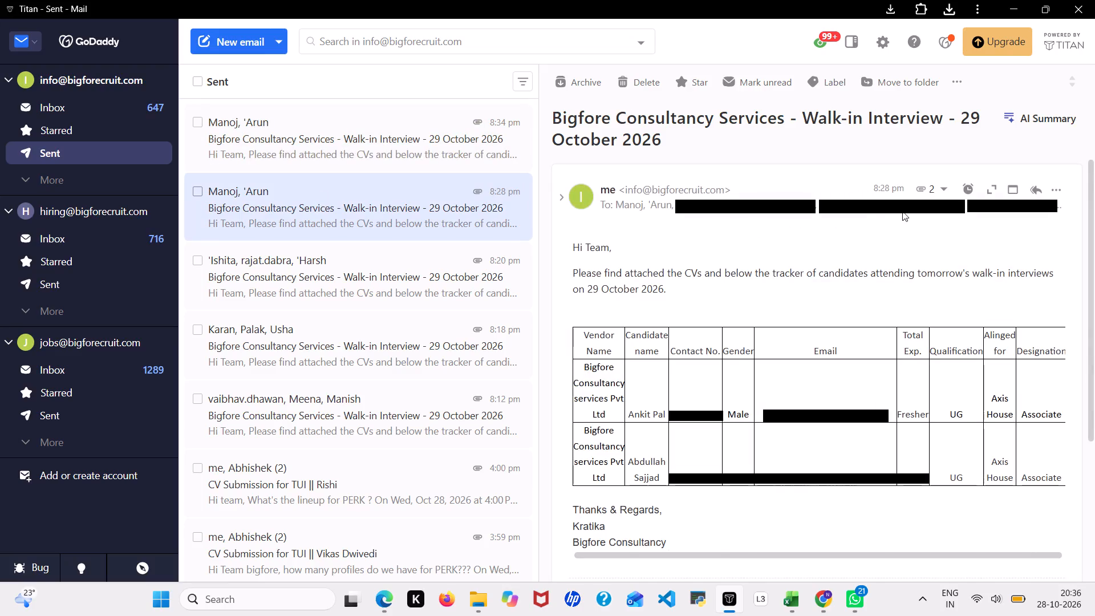
{"action": "scroll", "coordinate": [743, 294], "scroll_direction": "down", "scroll_amount": 1}
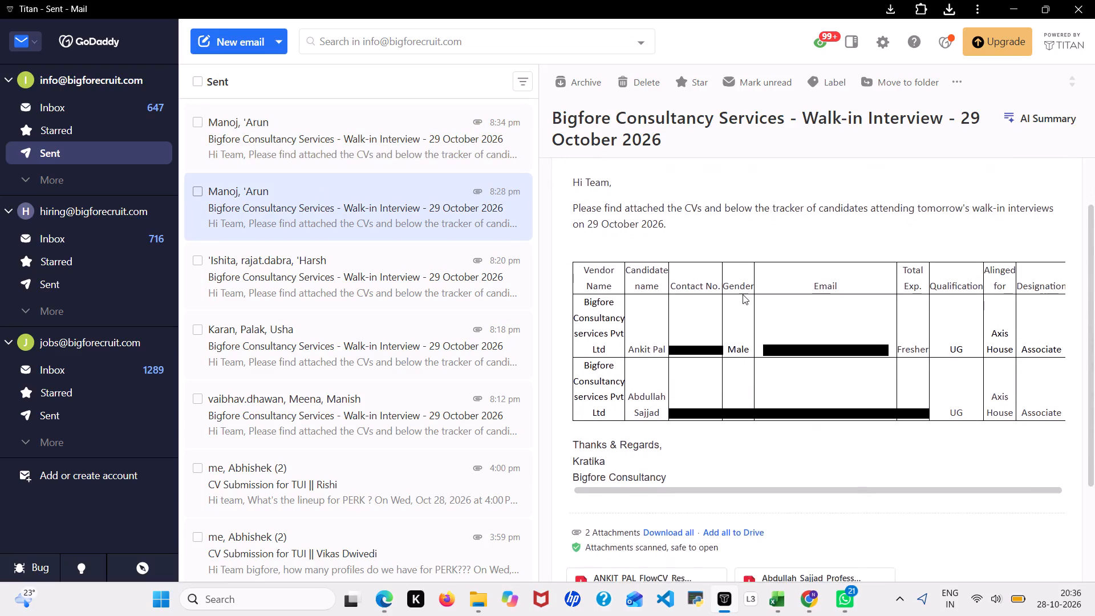
{"action": "scroll", "coordinate": [743, 294], "scroll_direction": "down", "scroll_amount": 1}
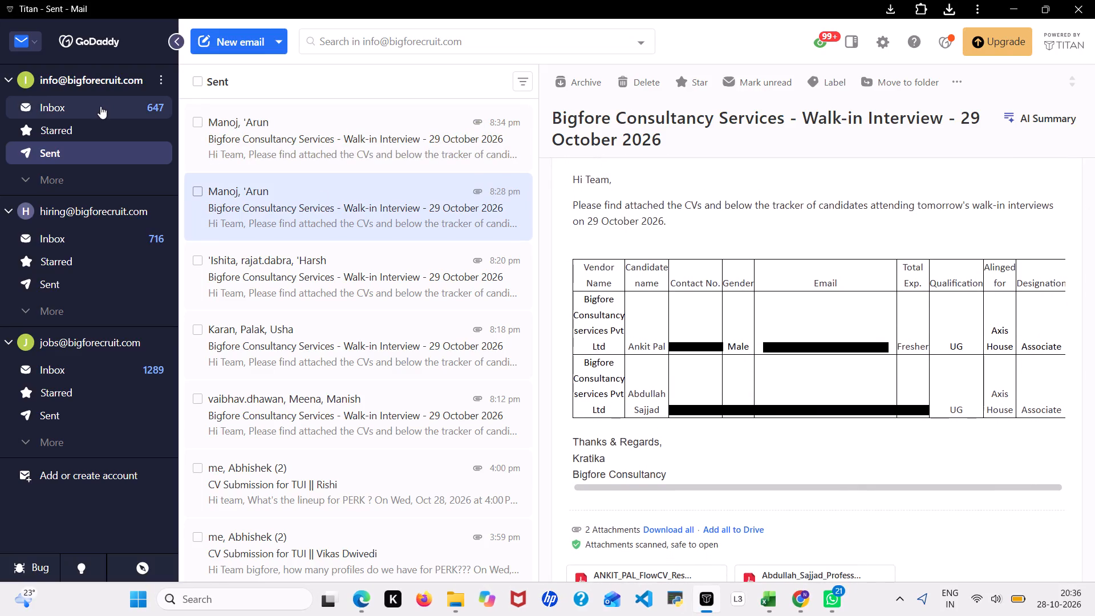
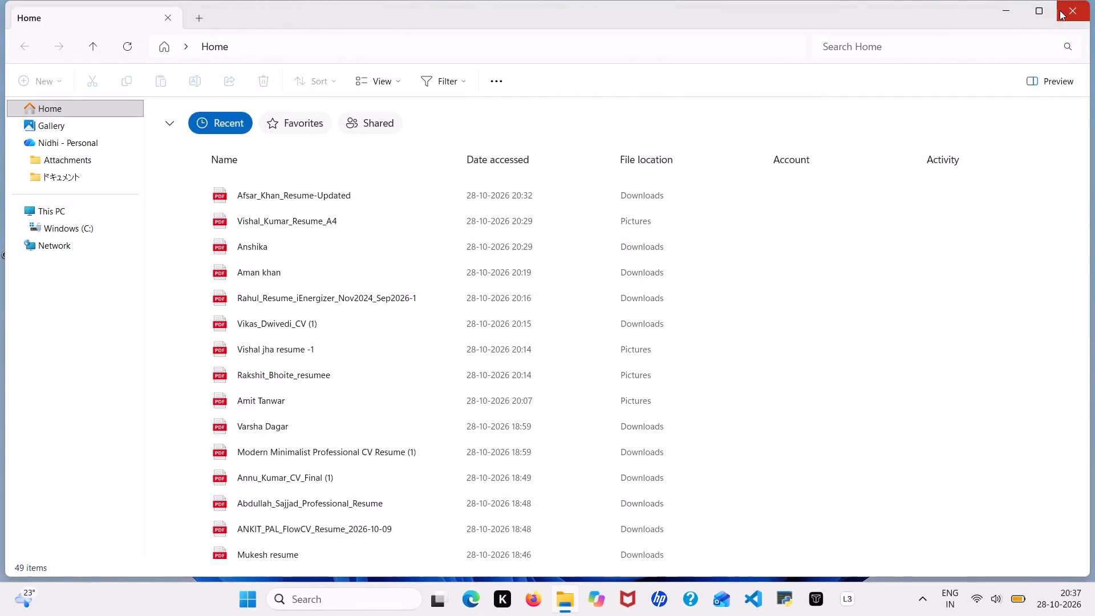
Close the File Explorer window.
{"action": "left_click", "coordinate": [1060, 10]}
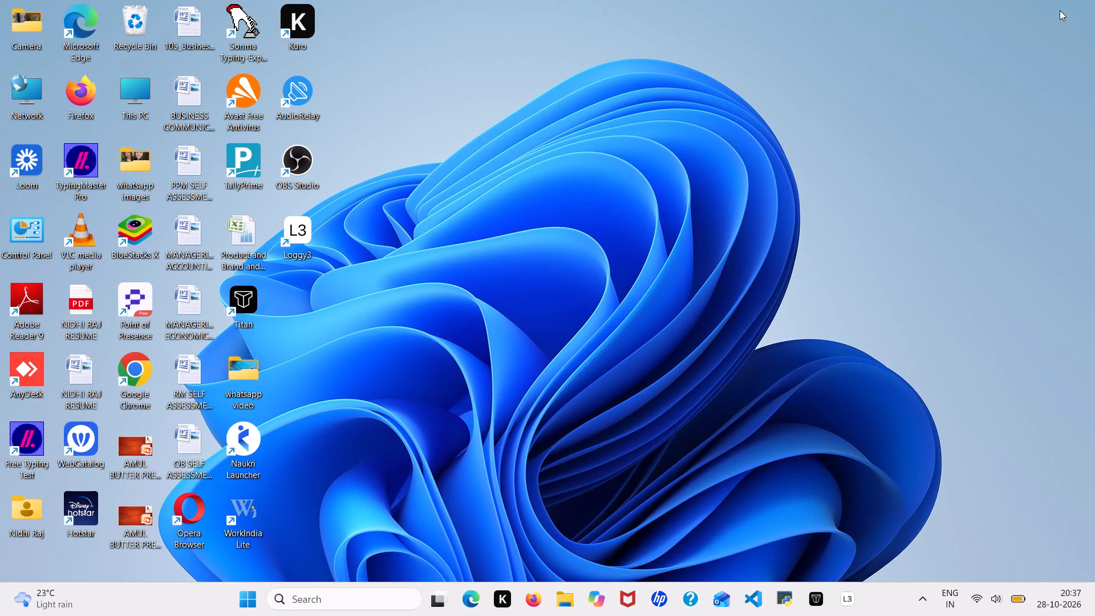
End the Windows session using the computer's power options.
{"action": "left_click", "coordinate": [234, 611]}
{"action": "left_click", "coordinate": [640, 550]}
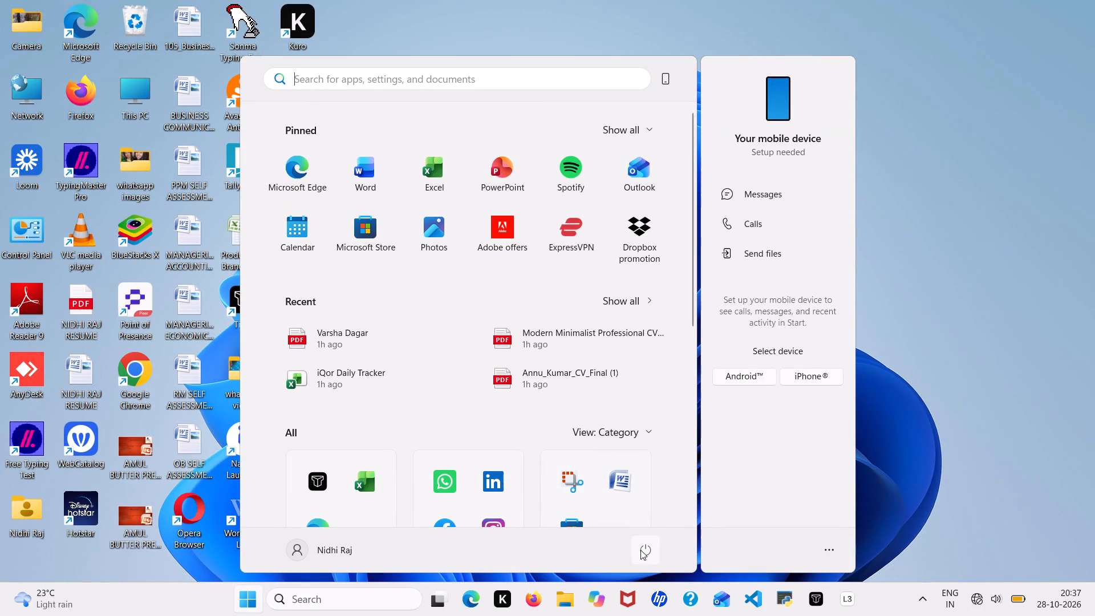
{"action": "left_click", "coordinate": [636, 506]}
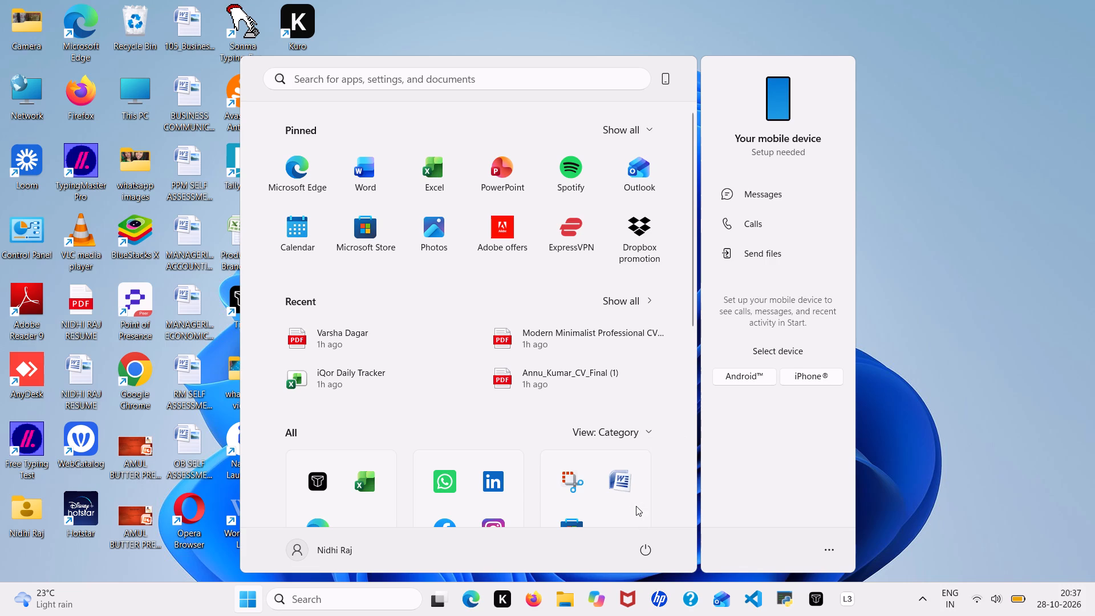